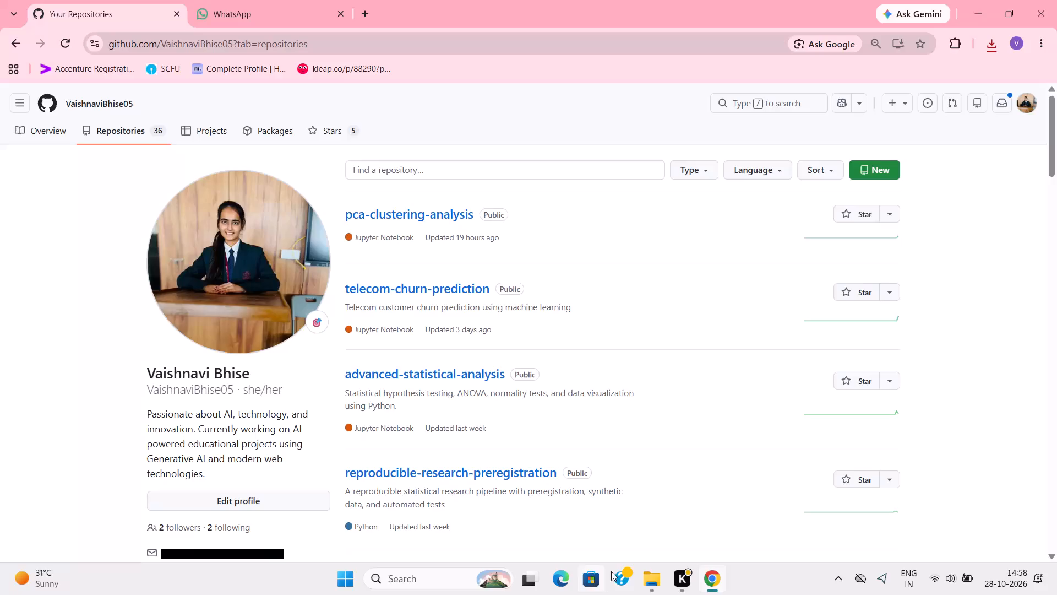
# Open the 1006 Resume document from the F:\ folder in File Explorer.
pyautogui.click(649, 582)
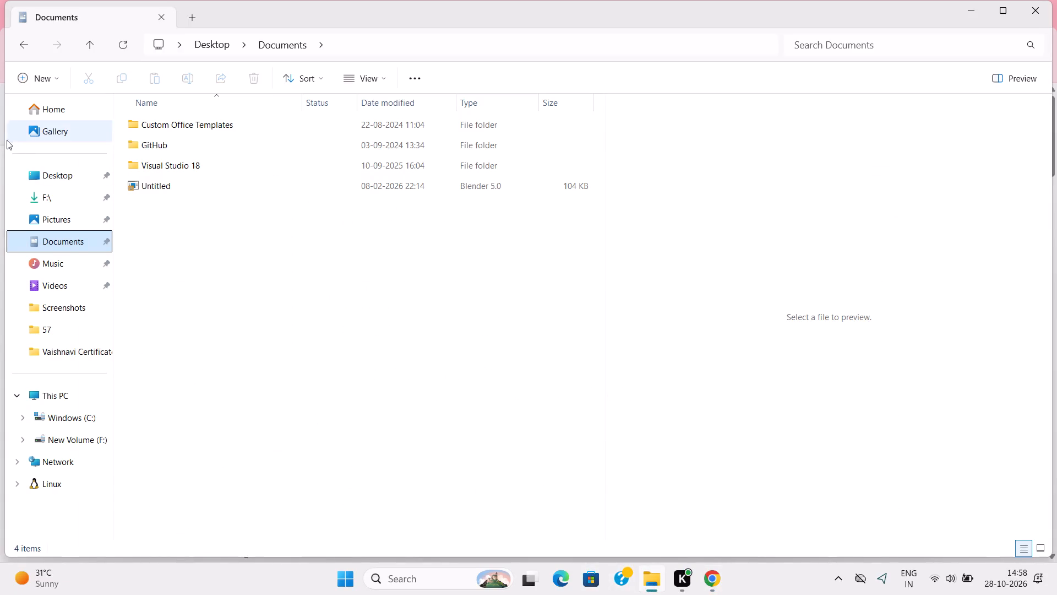
pyautogui.click(48, 179)
pyautogui.click(56, 193)
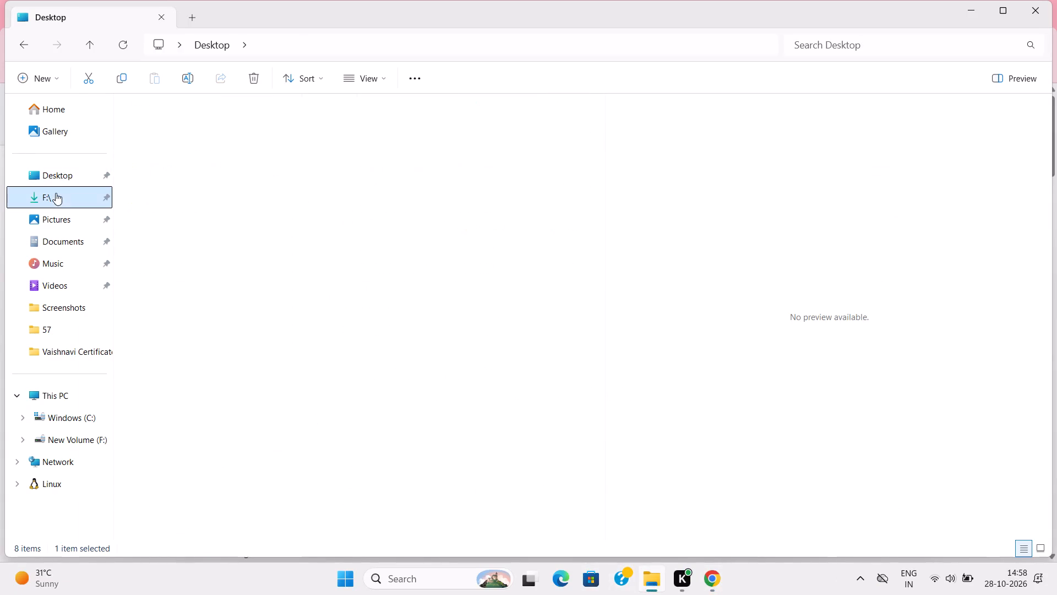
pyautogui.scroll(-7, 449, 285)
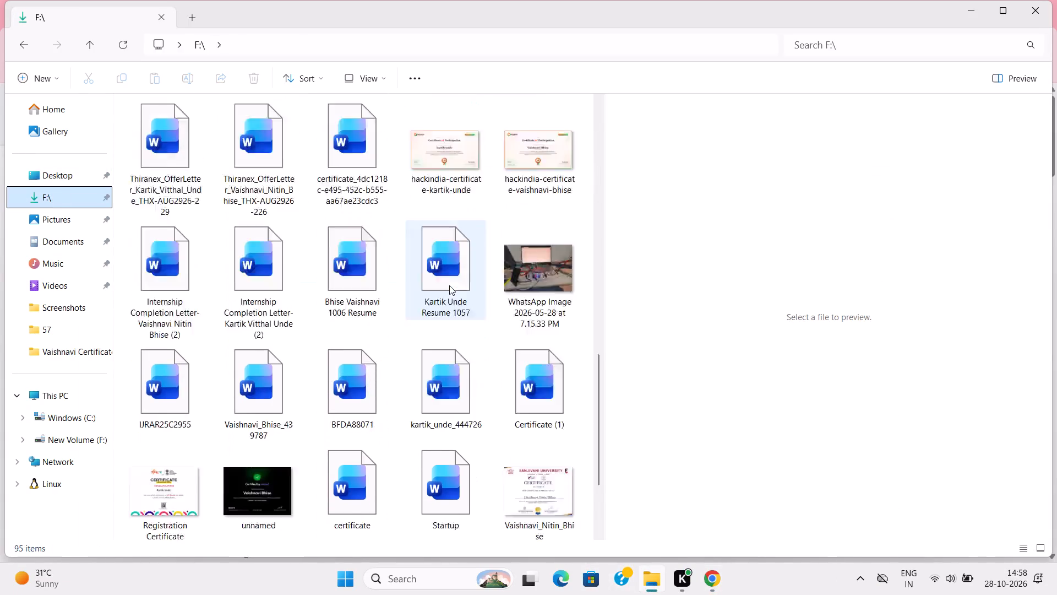
pyautogui.scroll(-1, 449, 285)
pyautogui.doubleClick(341, 160)
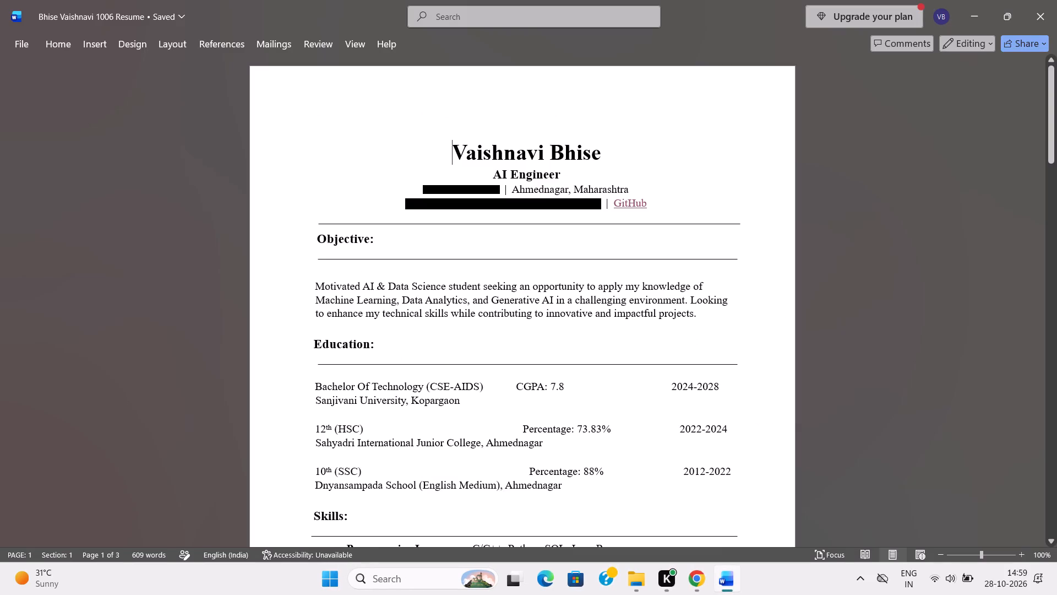
# Review the whole resume, from the contact header through projects, internships and certifications to the personal details.
pyautogui.scroll(-8, 414, 342)
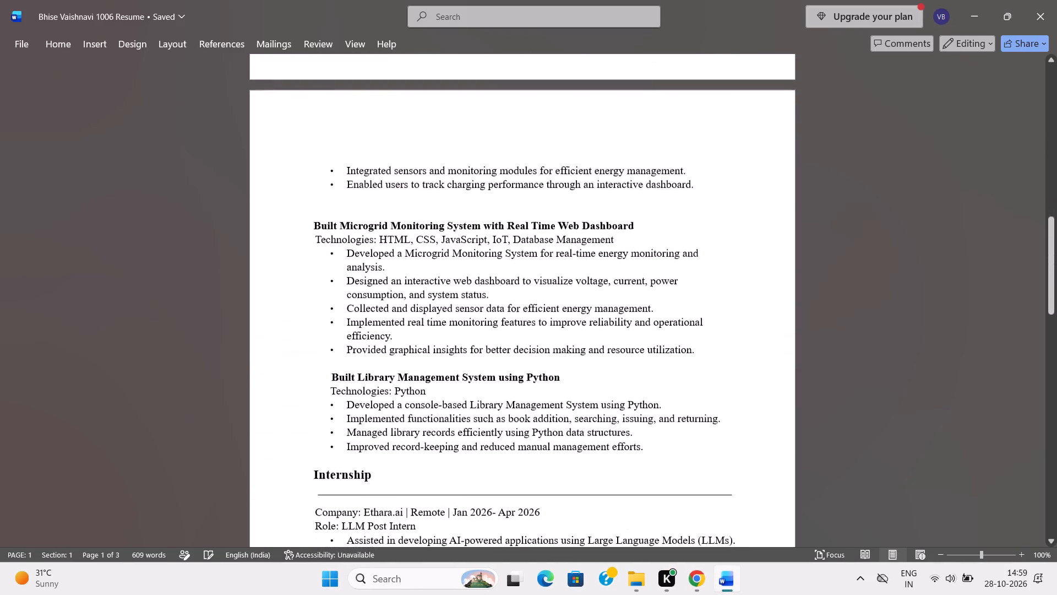
pyautogui.scroll(-5, 414, 342)
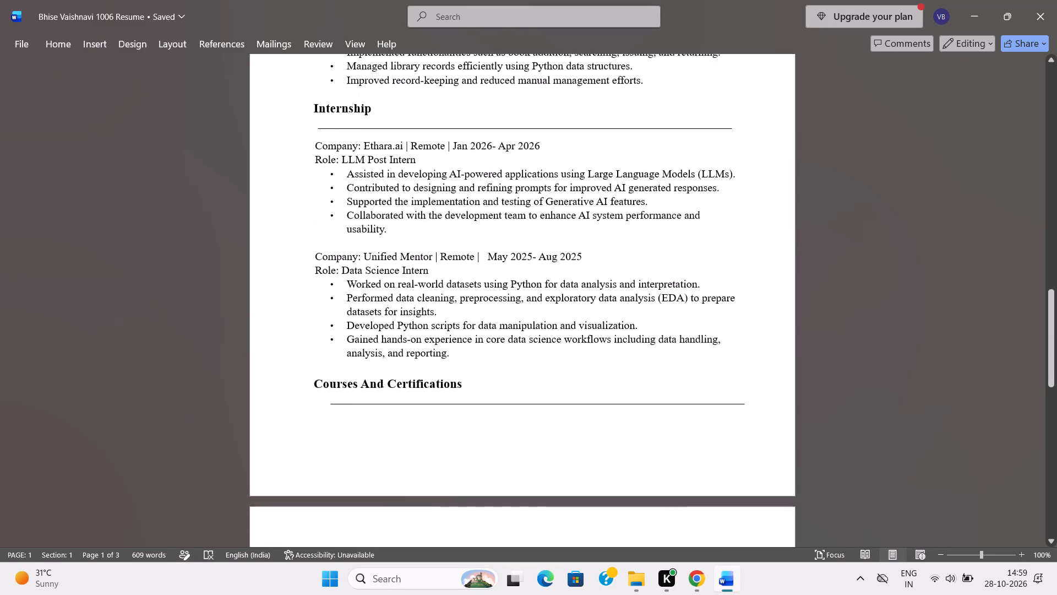
pyautogui.scroll(-8, 414, 342)
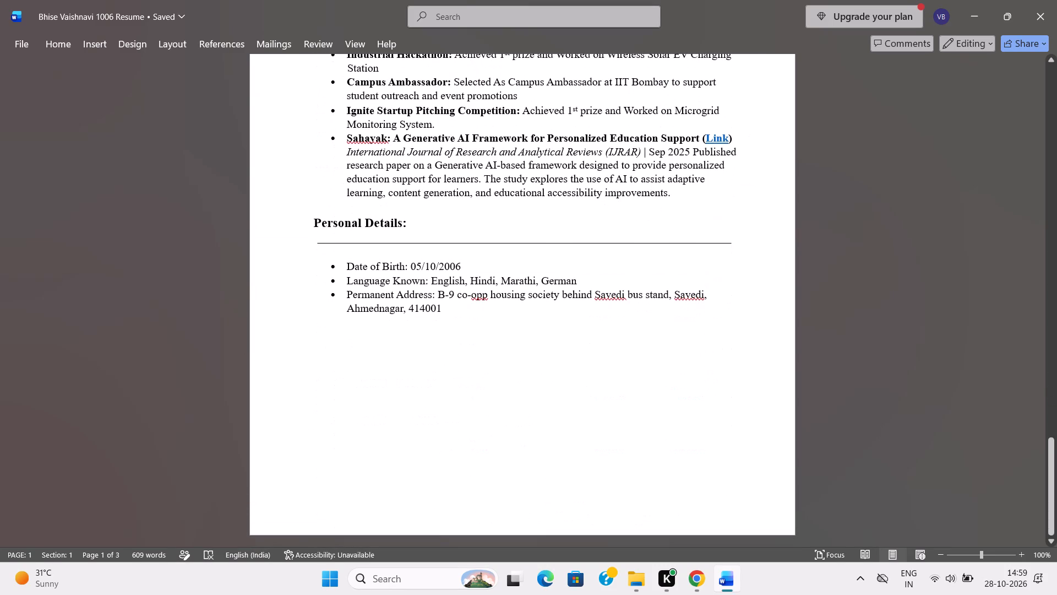
pyautogui.scroll(-5, 414, 342)
pyautogui.scroll(20, 414, 342)
pyautogui.scroll(8, 414, 342)
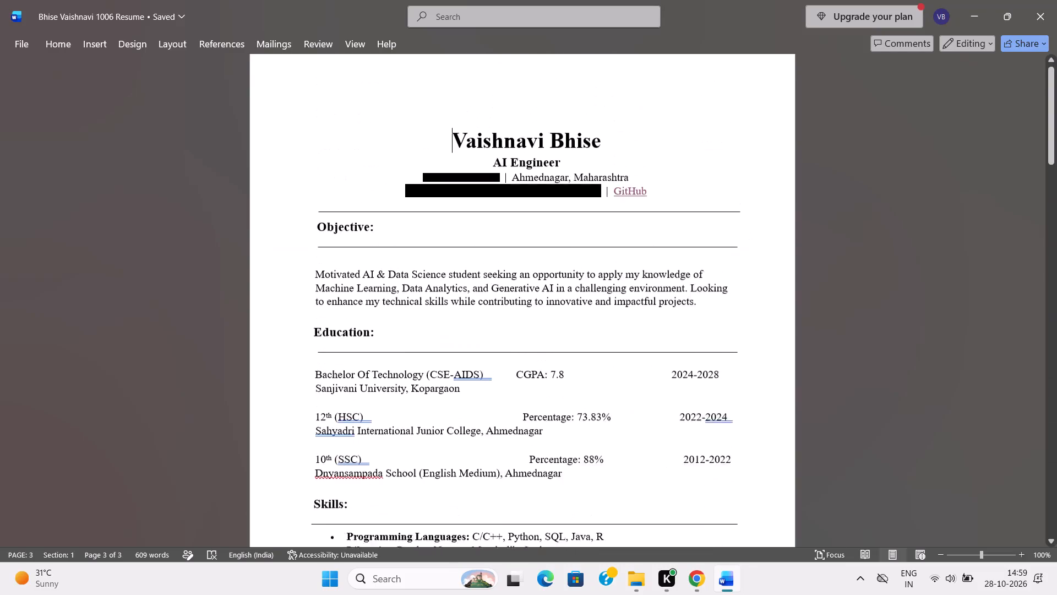
pyautogui.scroll(5, 414, 342)
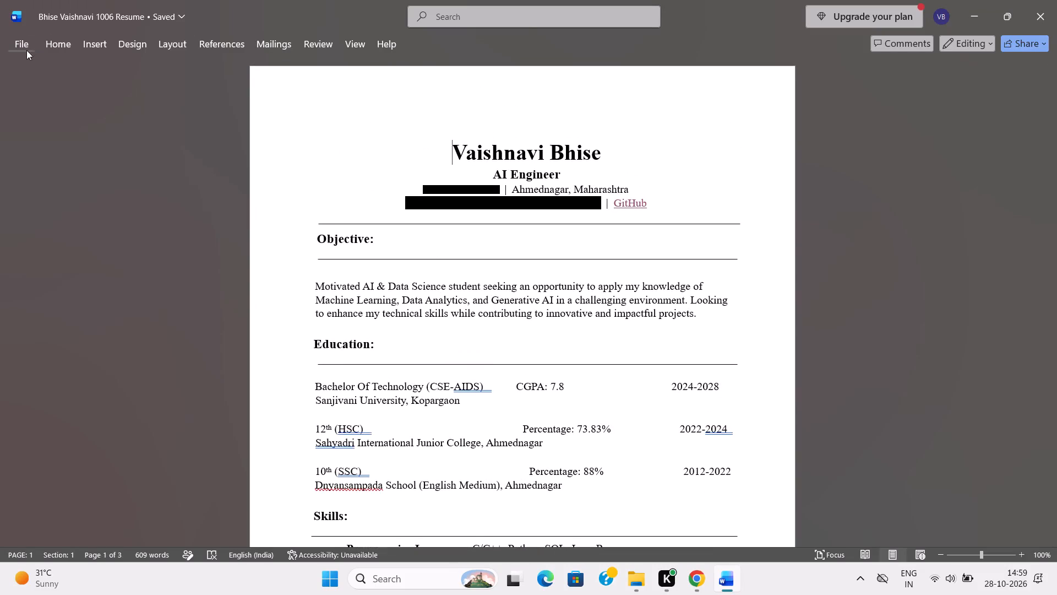
# Create a new blank document and arrange it side by side with the resume.
pyautogui.click(26, 50)
pyautogui.click(153, 138)
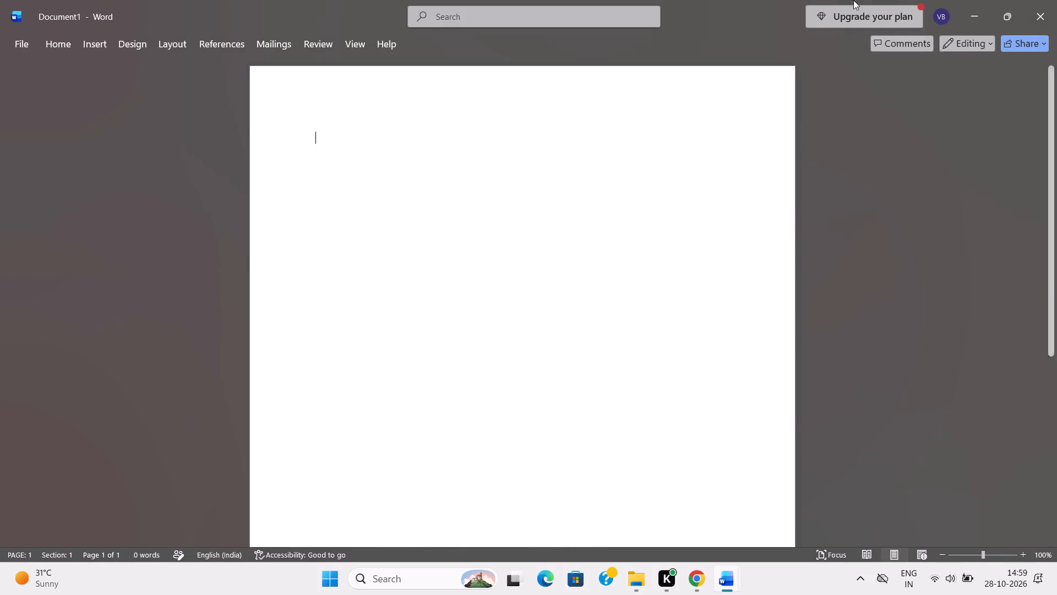
pyautogui.click(927, 59)
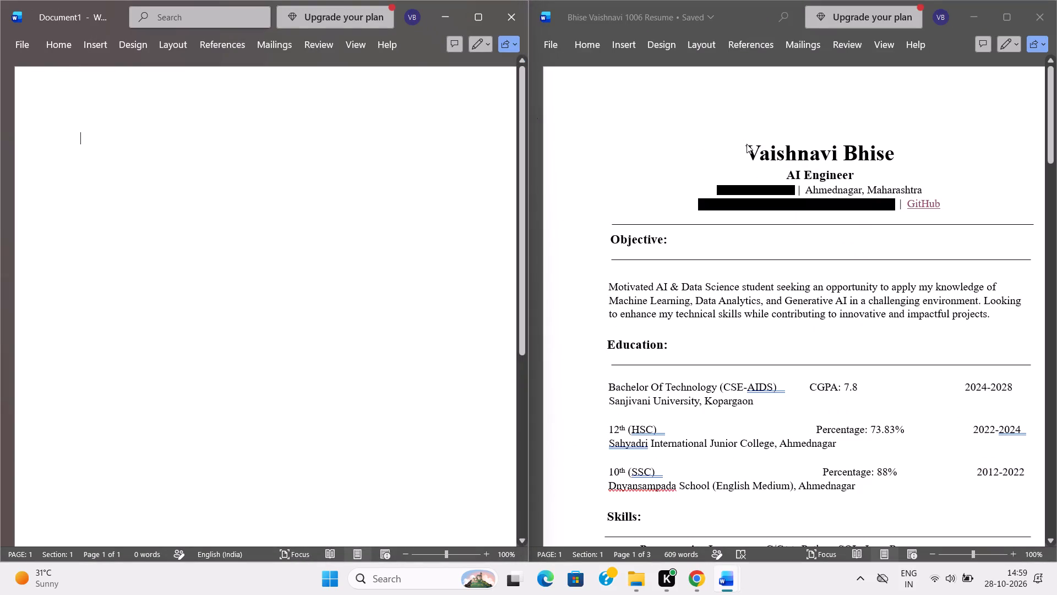
# Copy the resume's heading block, from the name down to the GitHub link, into the blank document.
pyautogui.moveTo(749, 143); pyautogui.dragTo(949, 197)
pyautogui.click(949, 197)
pyautogui.moveTo(949, 197); pyautogui.dragTo(775, 134)
pyautogui.hotkey('ctrl', 'c')
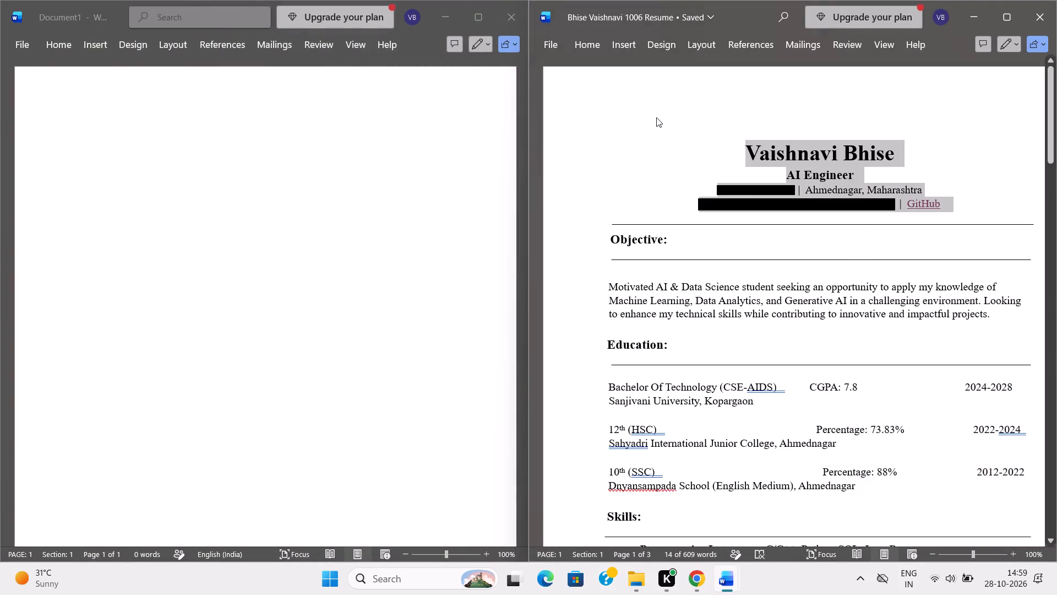
pyautogui.click(198, 122)
pyautogui.hotkey('ctrl', 'v')
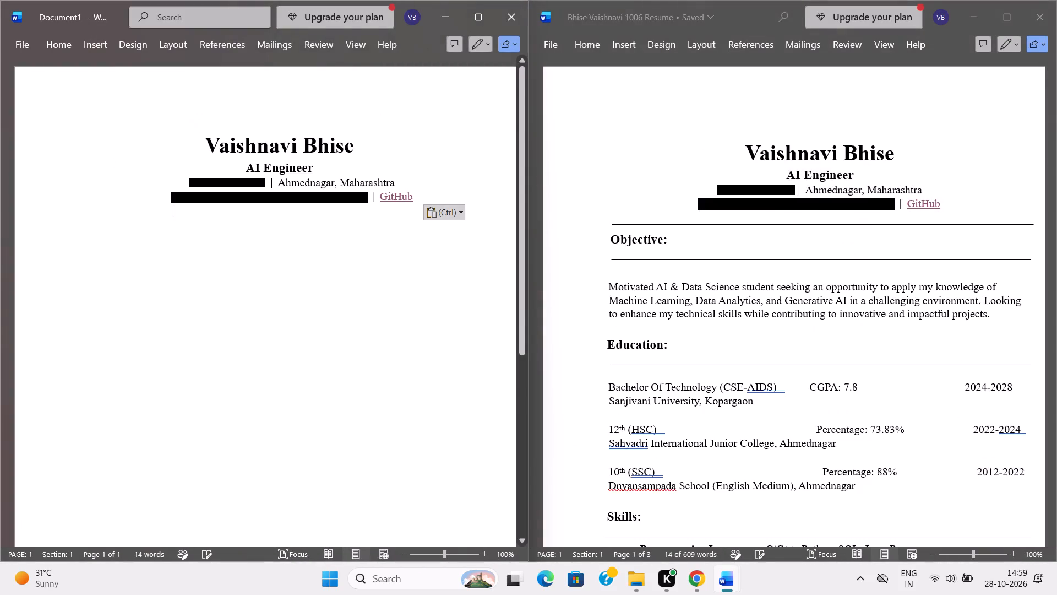
# Set the font size of the whole pasted heading block to 12.
pyautogui.moveTo(190, 138); pyautogui.dragTo(424, 211)
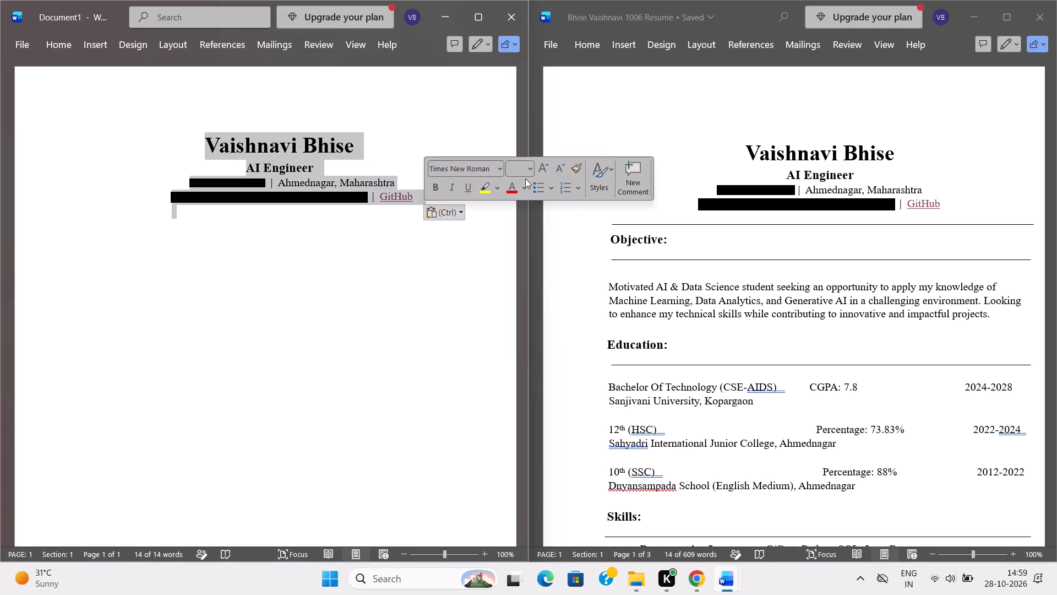
pyautogui.click(527, 172)
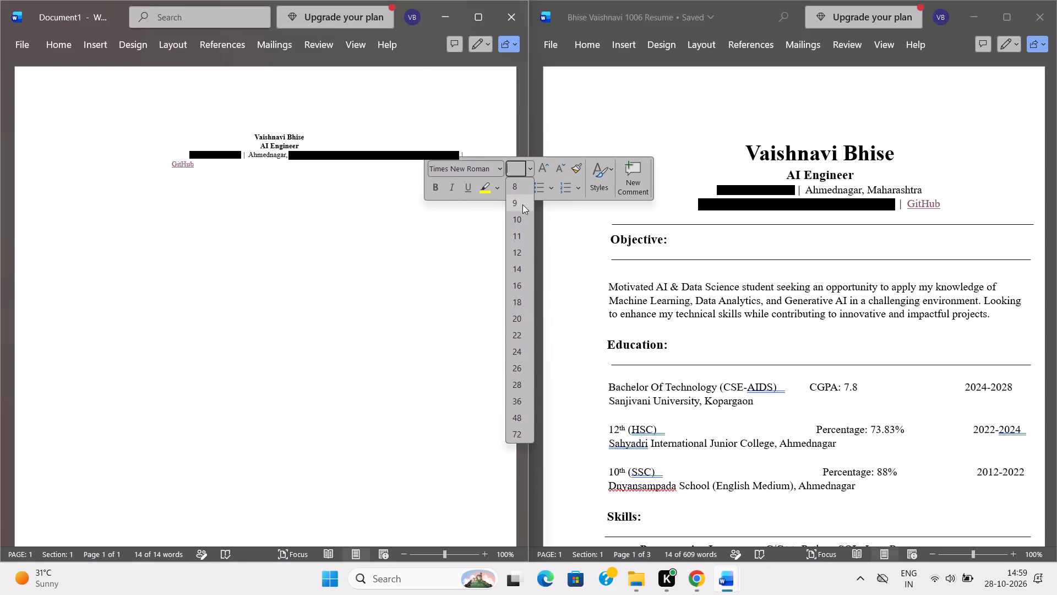
pyautogui.click(516, 245)
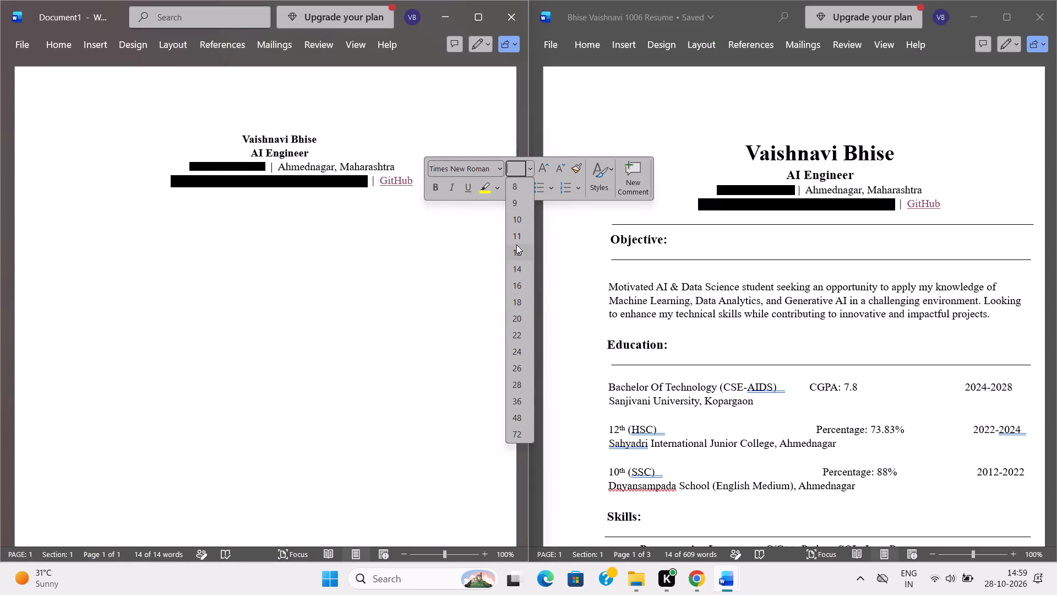
# Change the pasted heading block's paragraph alignment to left.
pyautogui.click(57, 45)
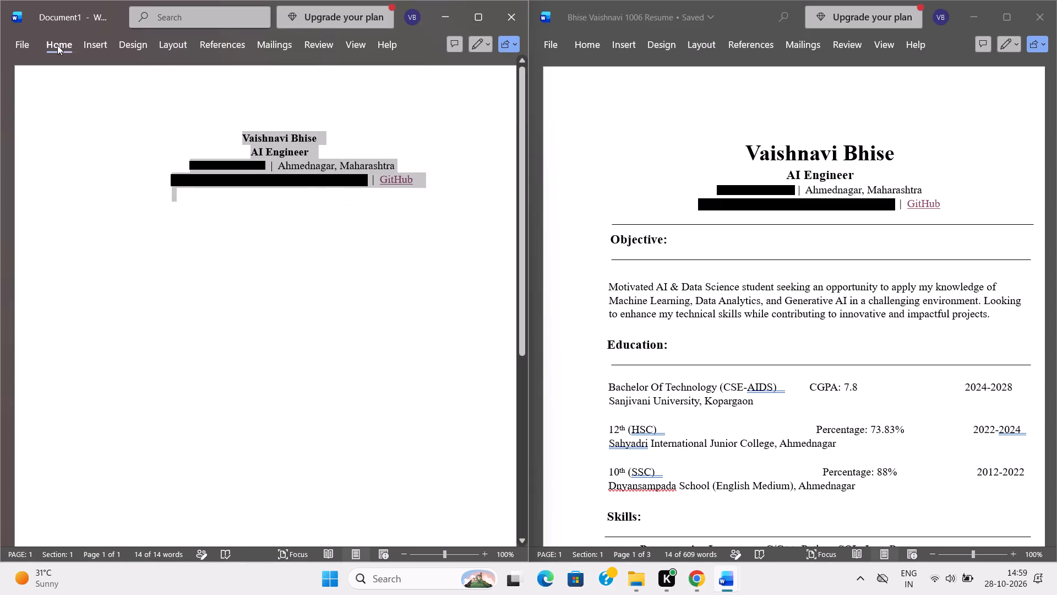
pyautogui.click(297, 82)
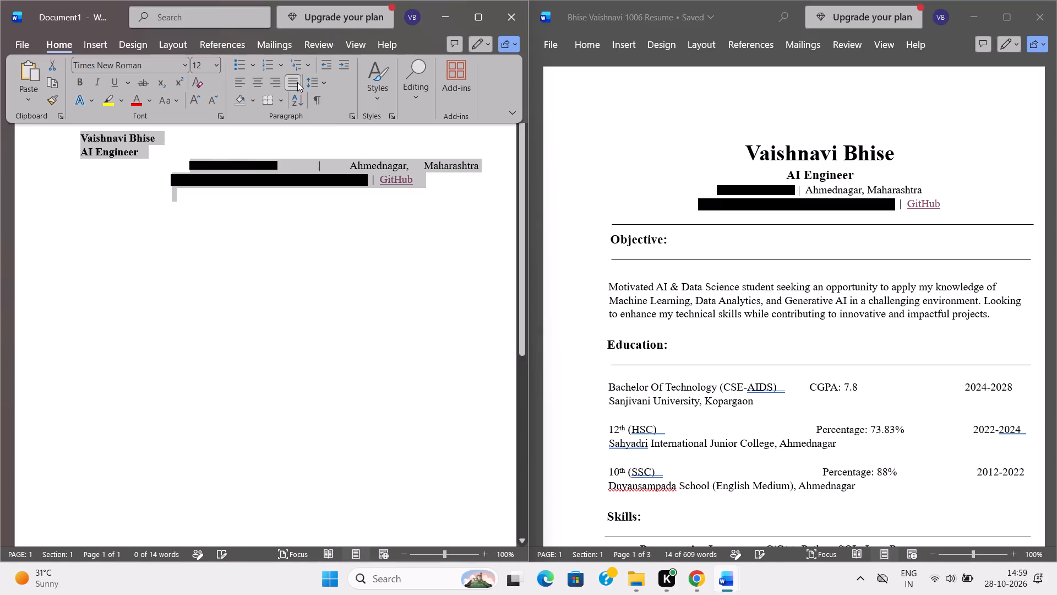
pyautogui.click(297, 82)
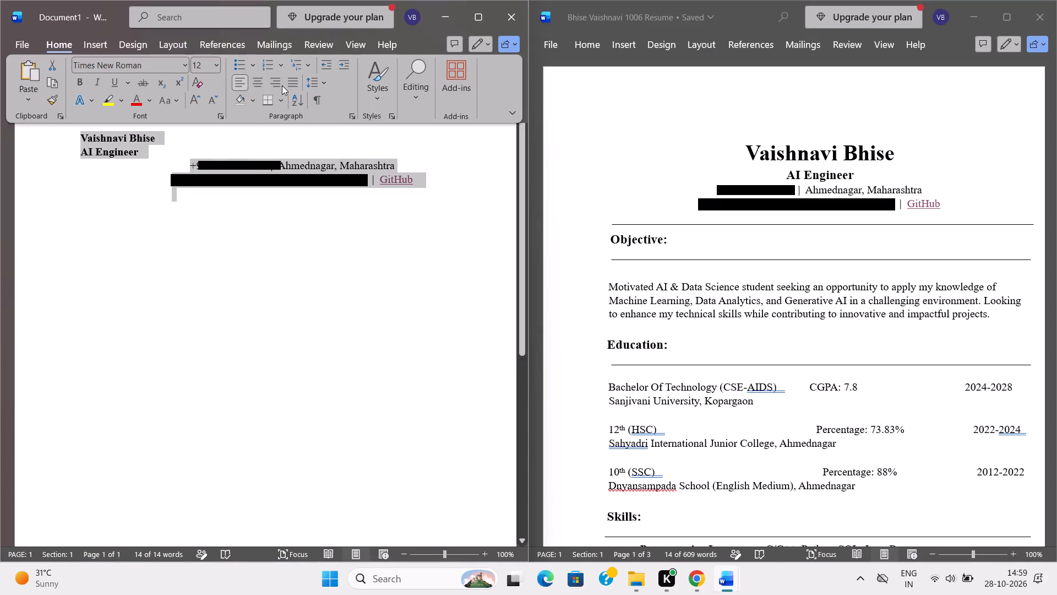
pyautogui.click(156, 189)
# Shift the name line over with leading spaces so it sits centred above the contact details.
pyautogui.click(77, 139)
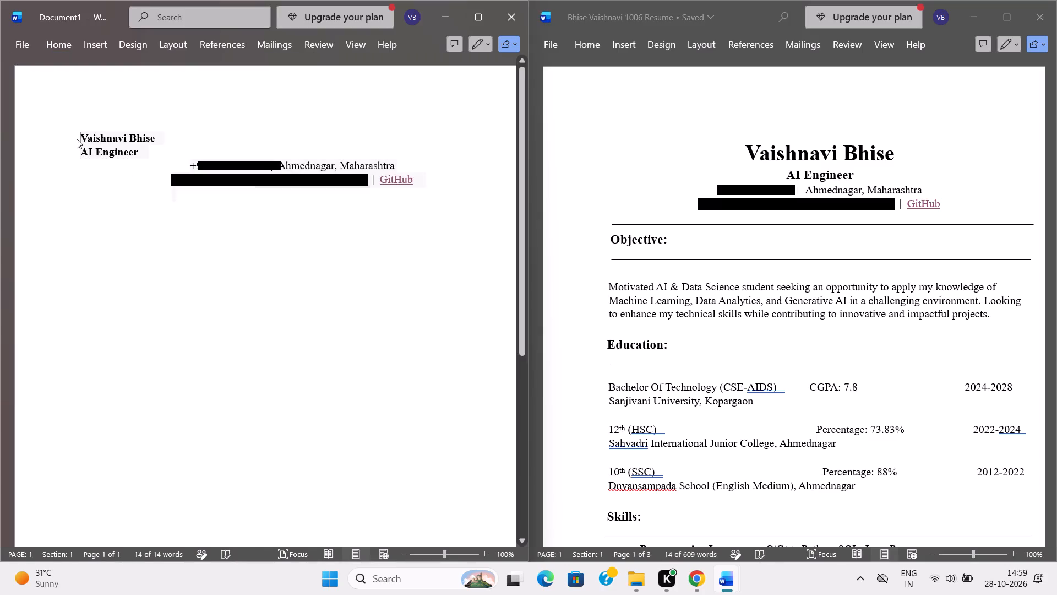
pyautogui.press('space')
pyautogui.press('space')
pyautogui.press('space')
pyautogui.press('space')
pyautogui.press('space')
pyautogui.press('space')
pyautogui.press('space')
pyautogui.press('space')
pyautogui.press('space')
pyautogui.press('space')
pyautogui.press('space')
pyautogui.press('space')
pyautogui.press('space')
pyautogui.press('space')
pyautogui.press('space')
pyautogui.press('space')
pyautogui.press('space')
pyautogui.press('space')
pyautogui.press('space')
pyautogui.press('space')
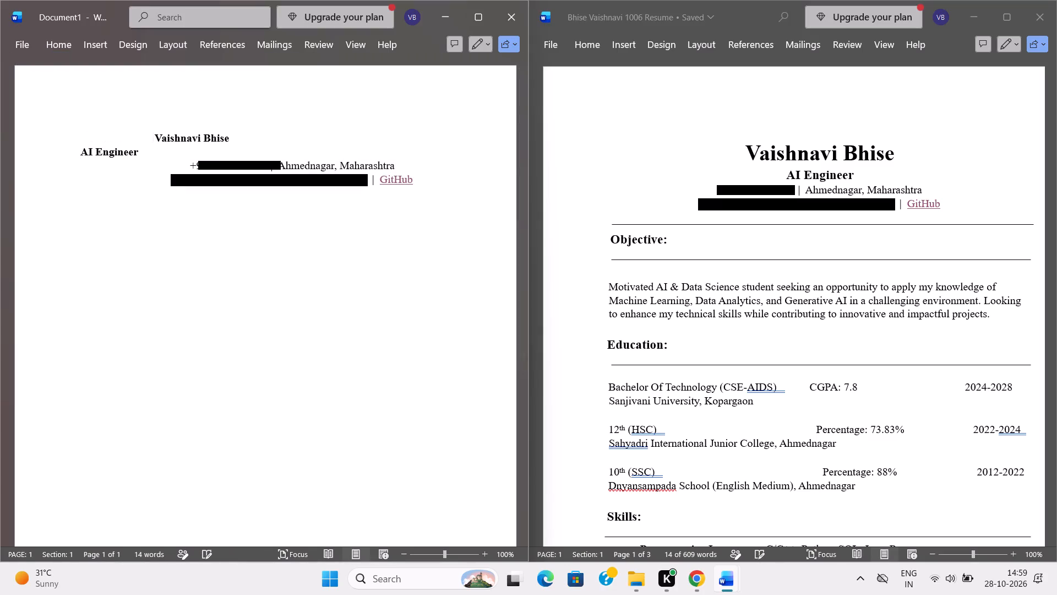
pyautogui.press('space')
pyautogui.press('space')
pyautogui.press('space')
pyautogui.press('space')
pyautogui.press('space')
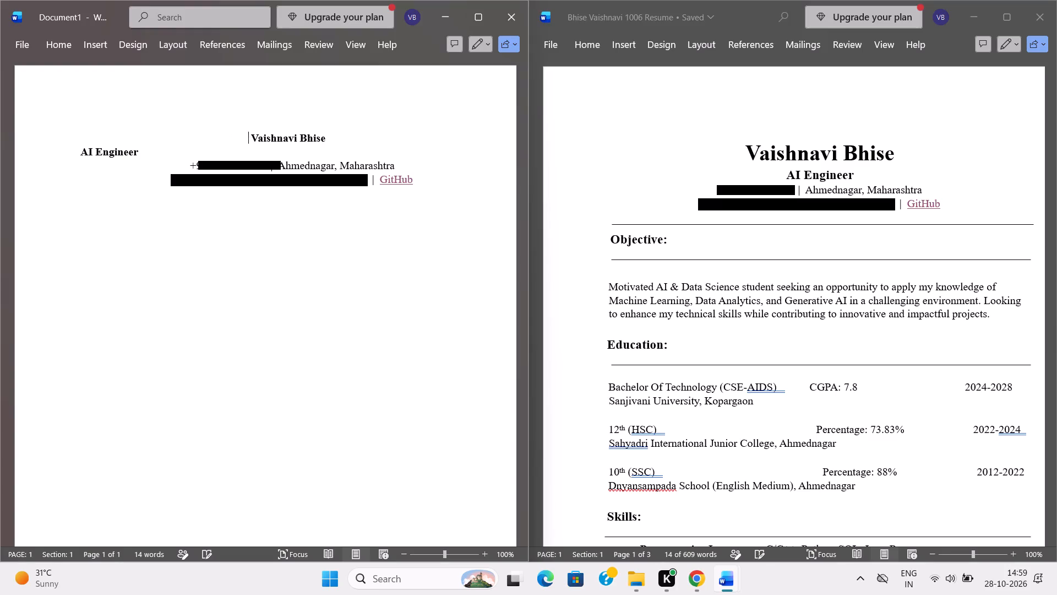
pyautogui.press('space')
pyautogui.press('space')
pyautogui.press('space')
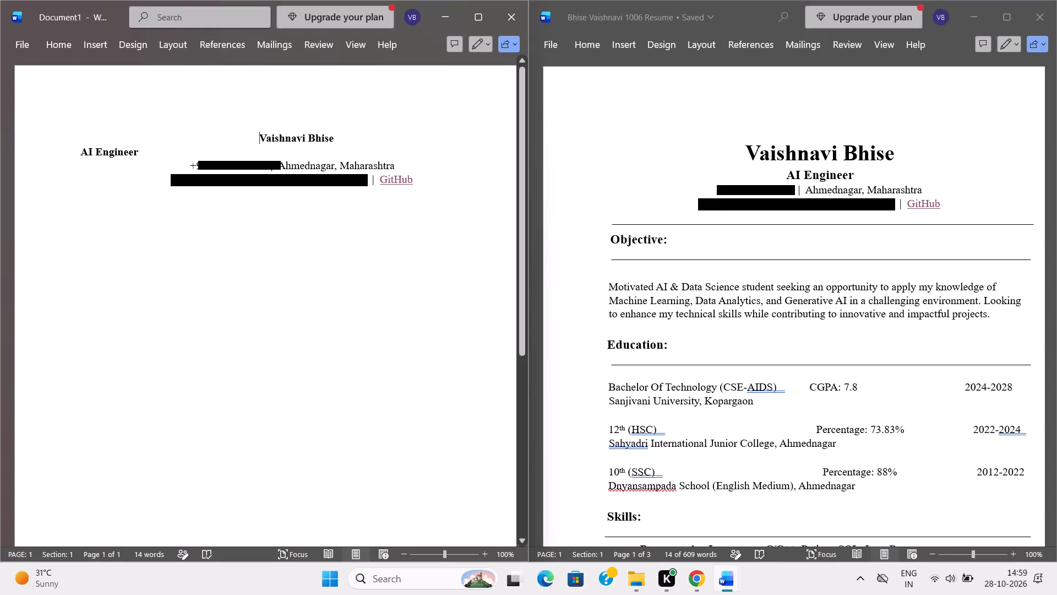
# Shift the AI Engineer line over with leading spaces so it sits centred beneath the name.
pyautogui.click(77, 151)
pyautogui.press('space')
pyautogui.press('space')
pyautogui.press('space')
pyautogui.press('space')
pyautogui.press('space')
pyautogui.press('space')
pyautogui.press('space')
pyautogui.press('space')
pyautogui.press('space')
pyautogui.press('space')
pyautogui.press('space')
pyautogui.press('space')
pyautogui.press('space')
pyautogui.press('space')
pyautogui.press('space')
pyautogui.press('space')
pyautogui.press('space')
pyautogui.press('space')
pyautogui.press('space')
pyautogui.press('space')
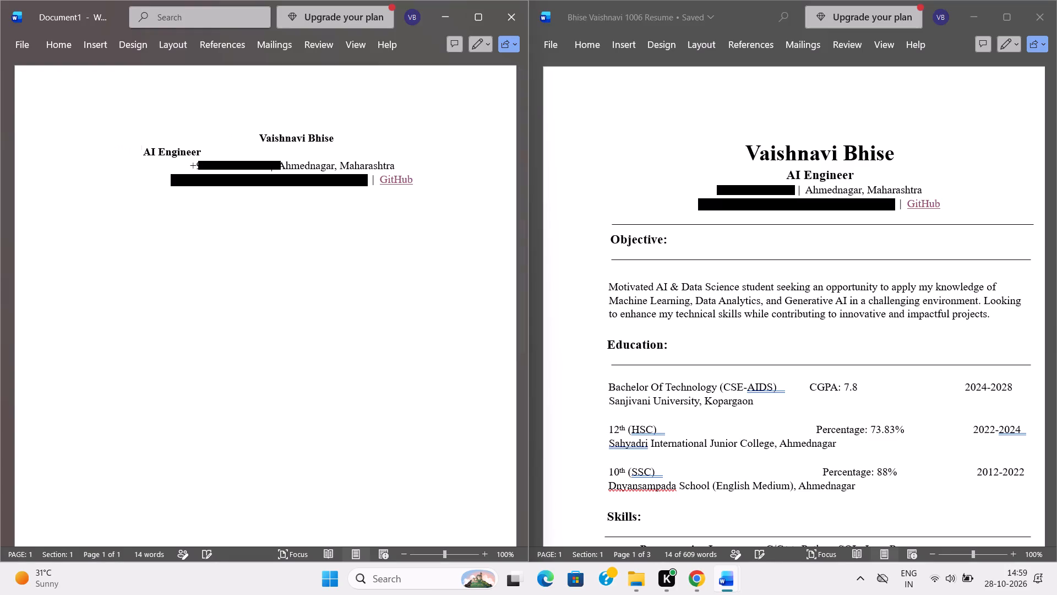
pyautogui.press('space')
pyautogui.press('space')
pyautogui.press('space')
pyautogui.press('space')
pyautogui.press('space')
pyautogui.press('space')
pyautogui.press('space')
pyautogui.press('space')
pyautogui.press('space')
pyautogui.press('space')
pyautogui.press('space')
pyautogui.press('space')
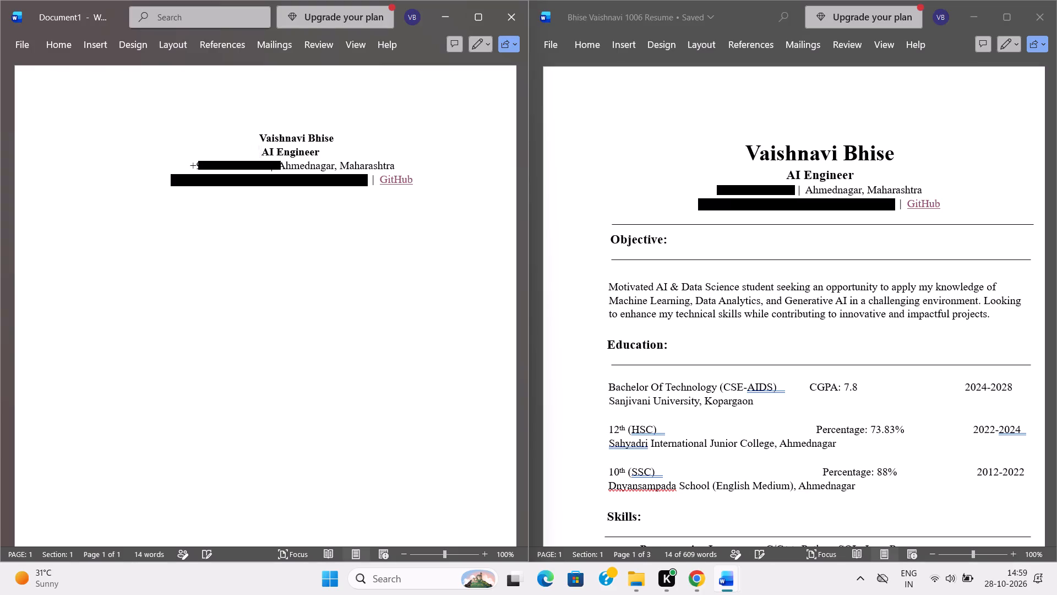
pyautogui.press('space')
pyautogui.press('space')
pyautogui.press('space')
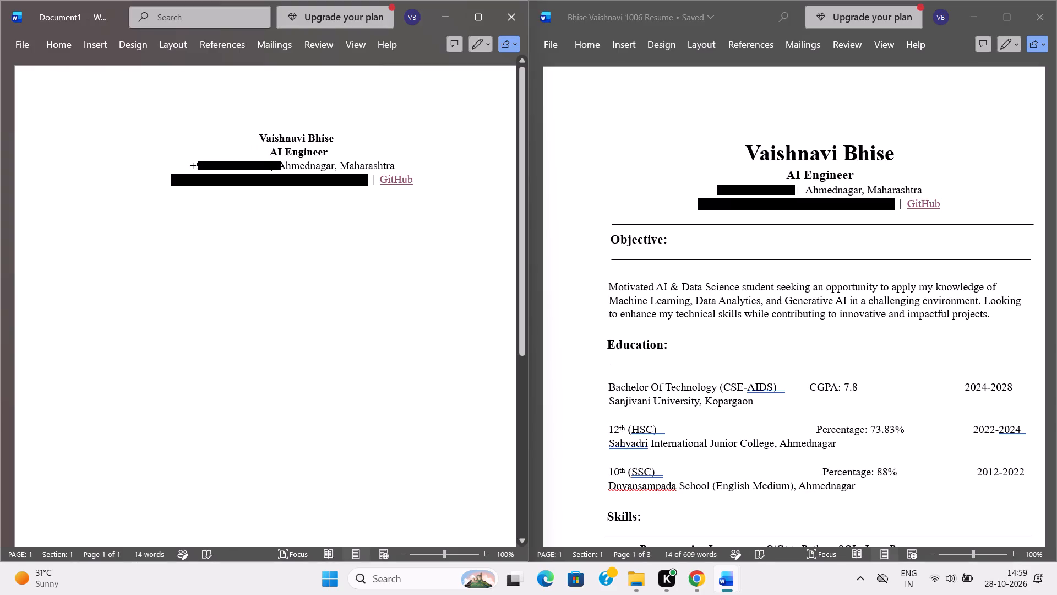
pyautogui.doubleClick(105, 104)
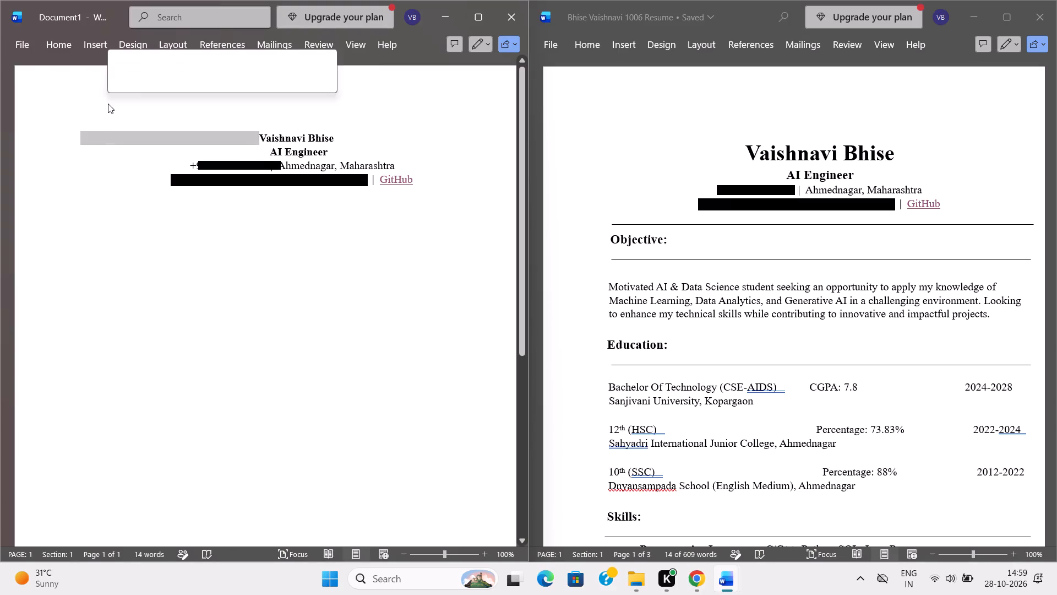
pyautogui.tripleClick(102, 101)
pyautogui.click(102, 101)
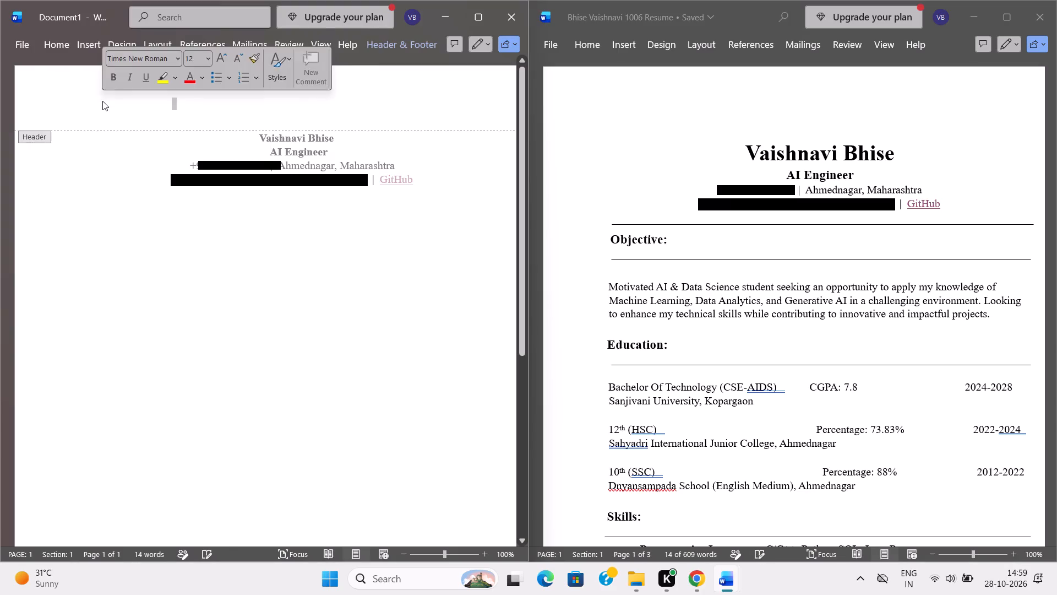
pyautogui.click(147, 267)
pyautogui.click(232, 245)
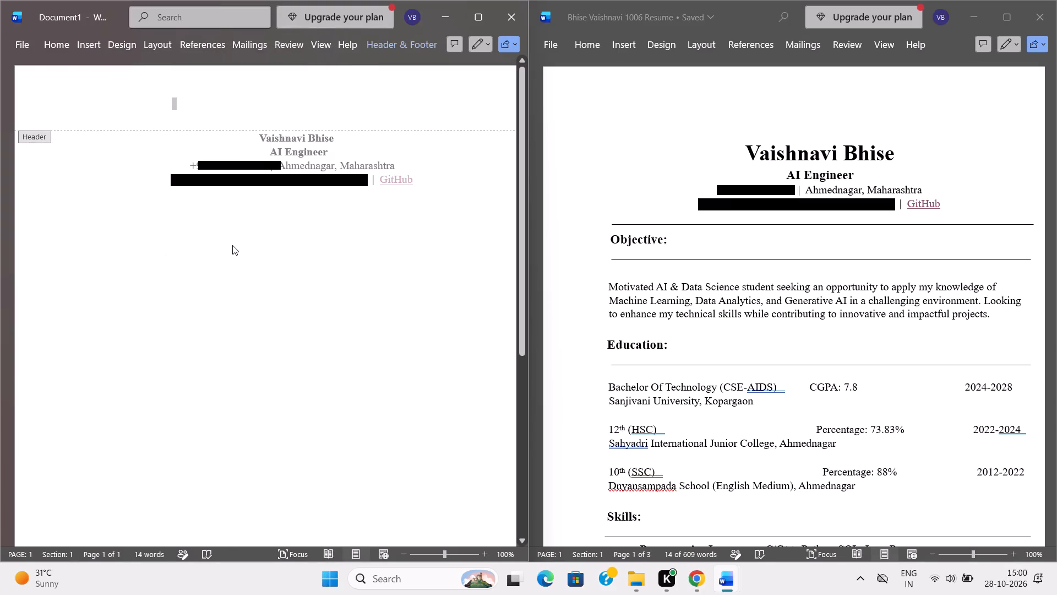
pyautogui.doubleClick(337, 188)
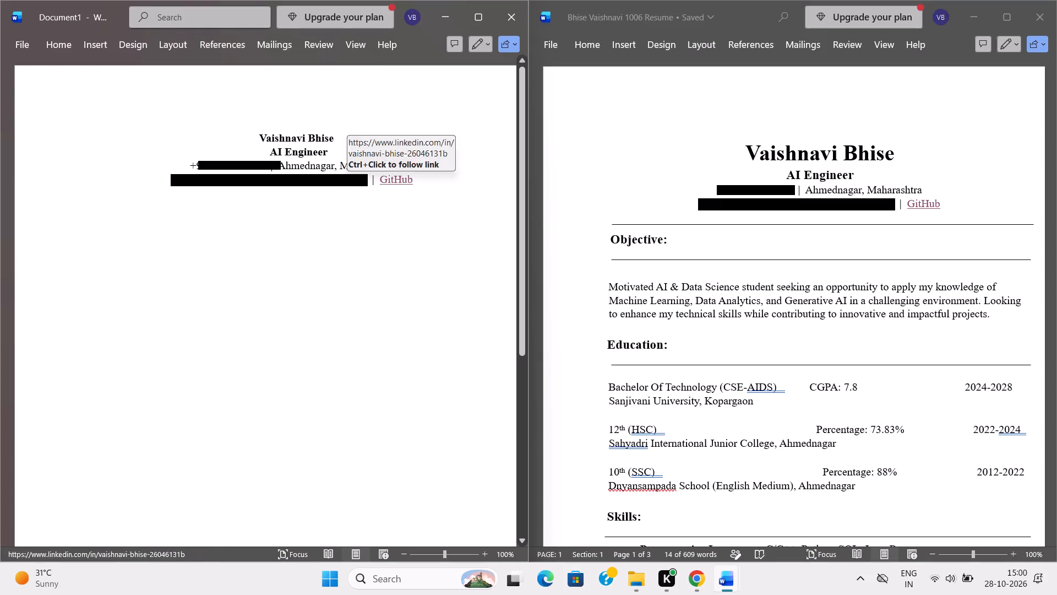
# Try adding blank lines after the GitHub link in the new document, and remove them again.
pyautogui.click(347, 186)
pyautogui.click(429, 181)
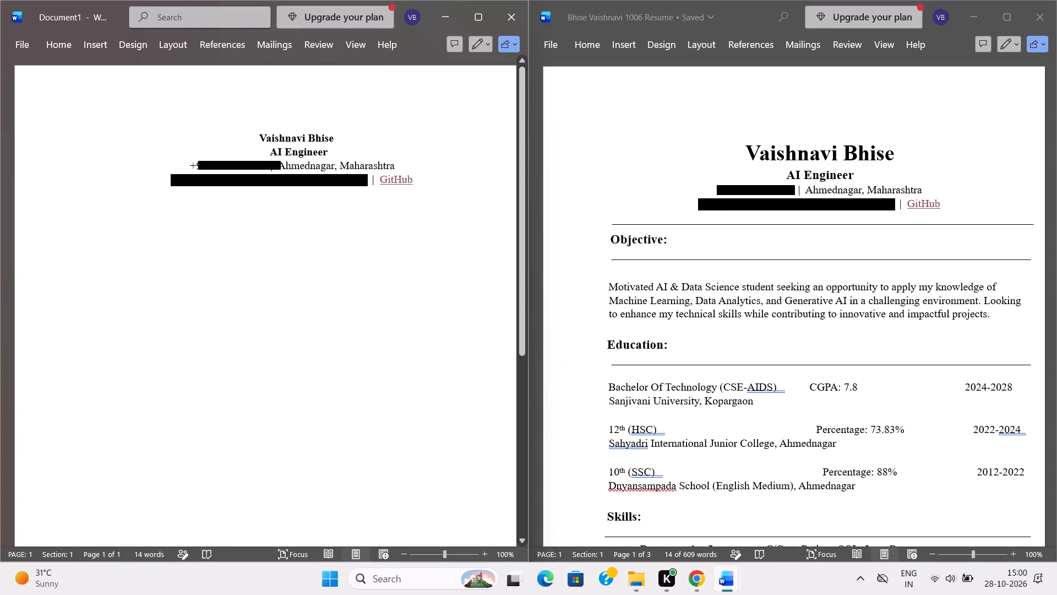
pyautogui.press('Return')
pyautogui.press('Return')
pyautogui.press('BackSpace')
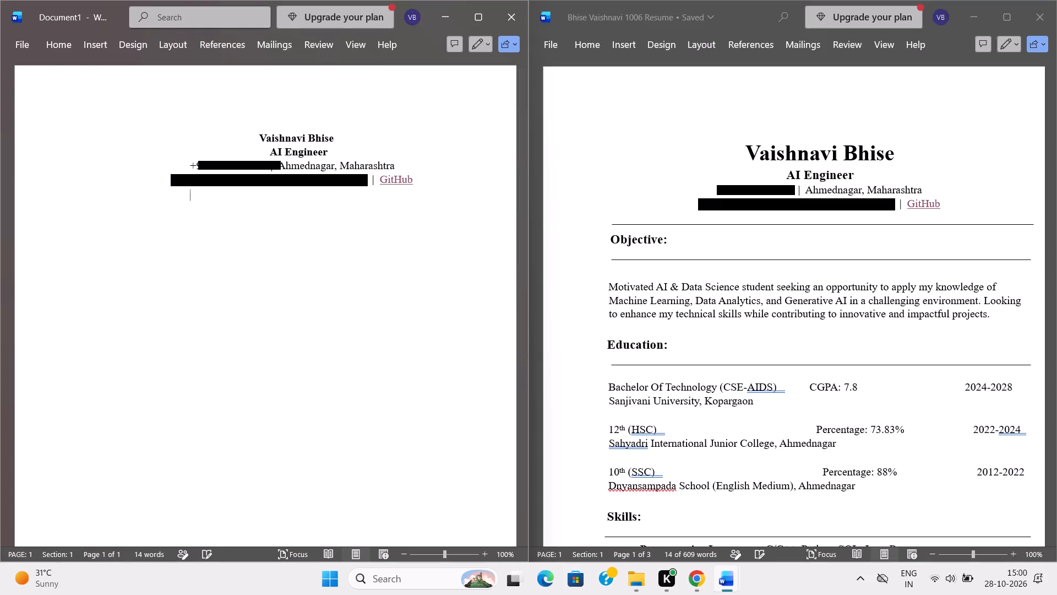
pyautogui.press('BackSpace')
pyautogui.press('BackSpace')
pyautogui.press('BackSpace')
# Look through the certificate files and the PayU product manager resume on the F: drive for reference content and layout.
pyautogui.click(642, 594)
pyautogui.scroll(-1, 410, 438)
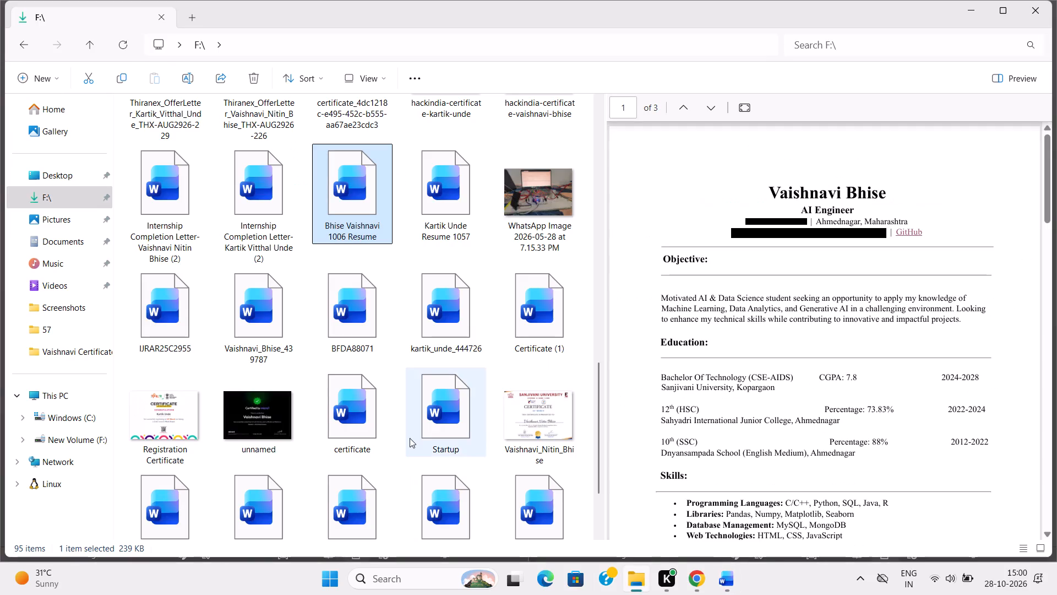
pyautogui.click(506, 300)
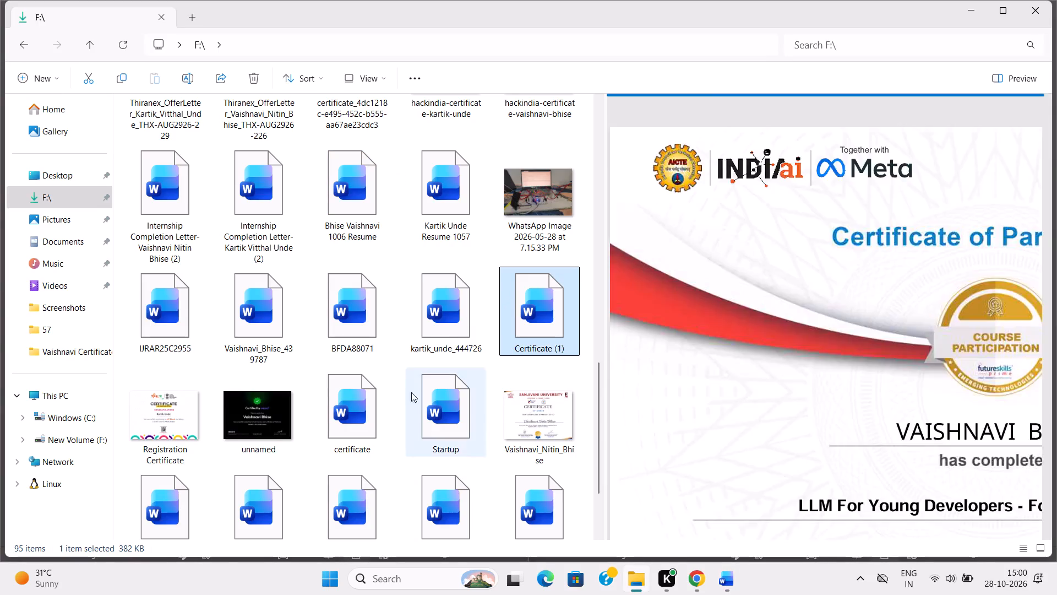
pyautogui.click(378, 409)
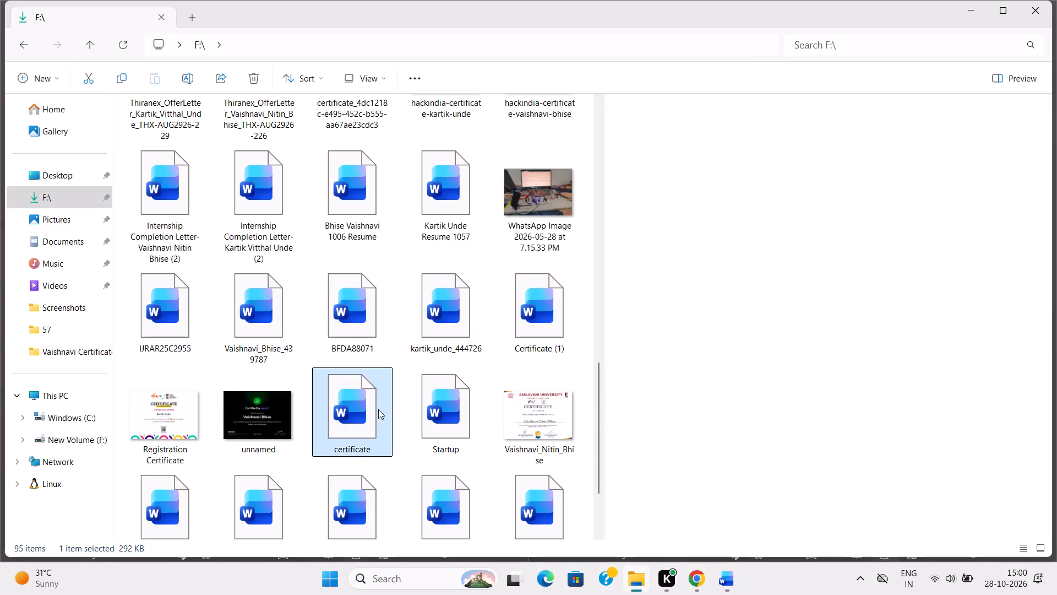
pyautogui.scroll(-3, 378, 409)
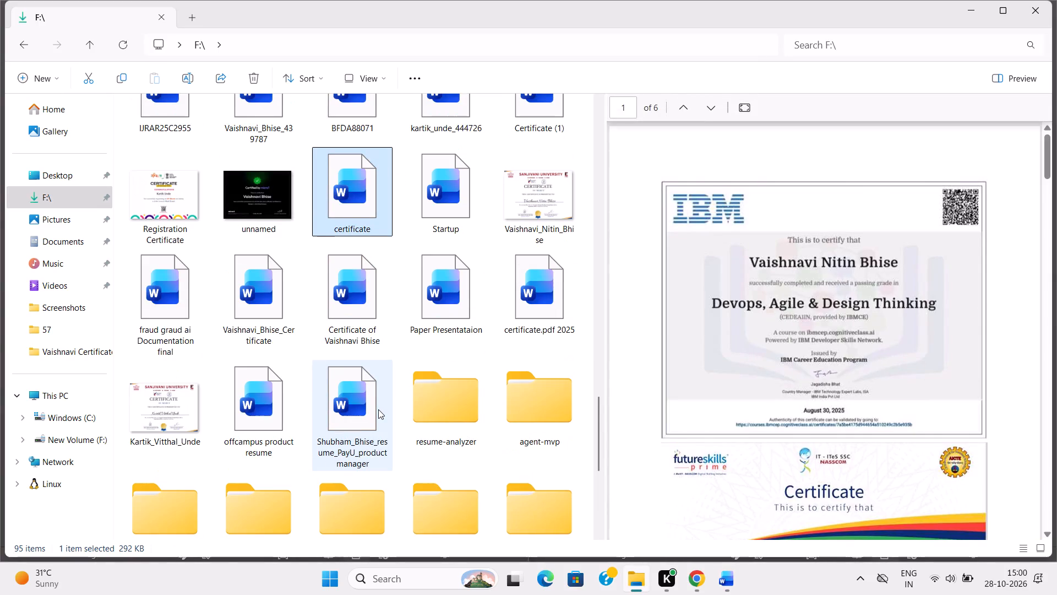
pyautogui.click(378, 409)
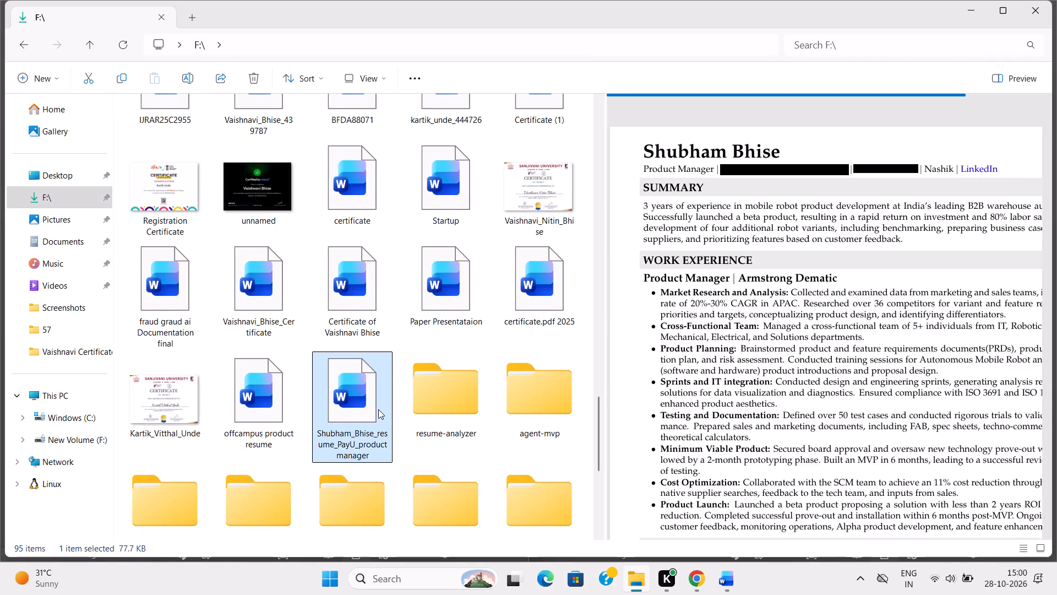
pyautogui.scroll(-6, 827, 375)
pyautogui.scroll(3, 827, 375)
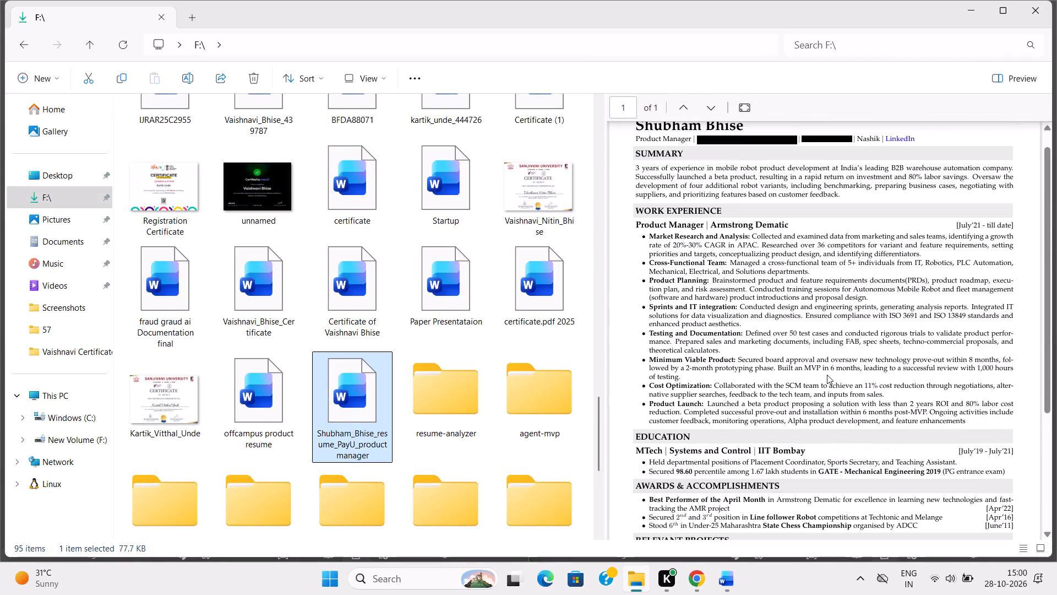
pyautogui.scroll(-3, 827, 375)
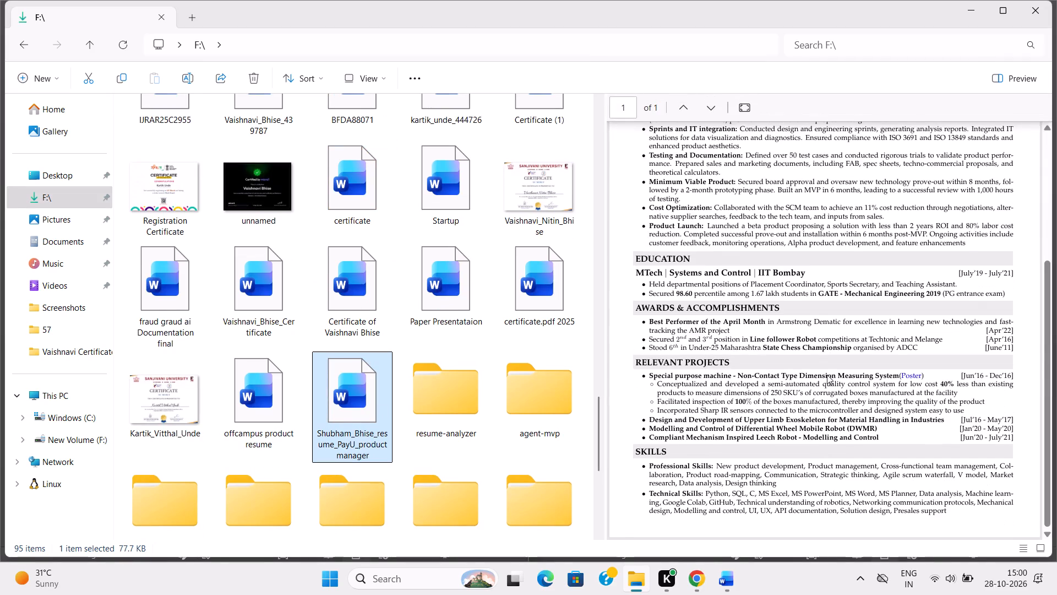
pyautogui.scroll(-1, 827, 375)
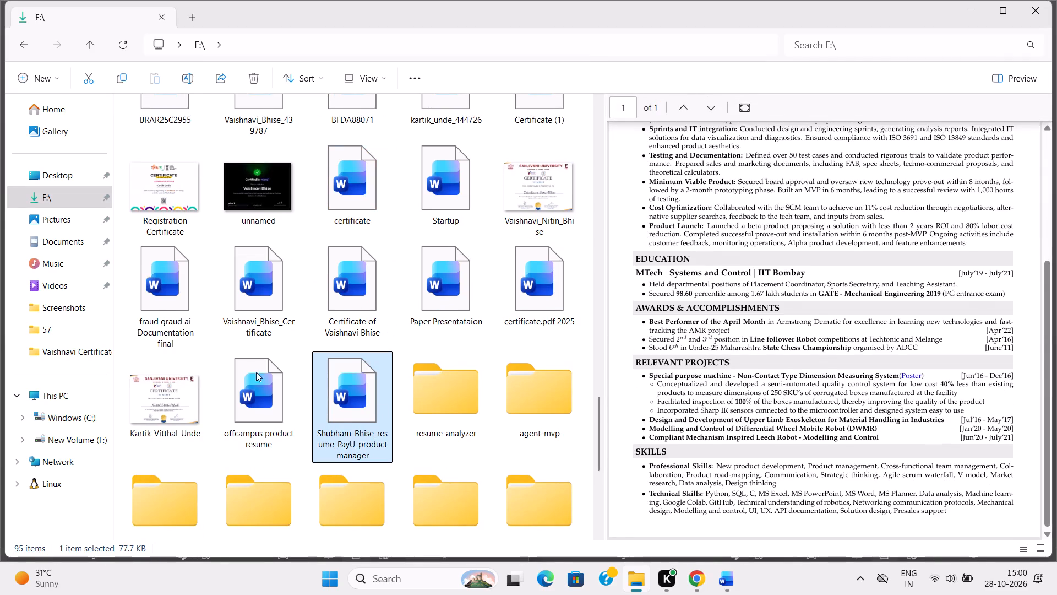
# Preview the offcampus product resume on the F: drive and open it in Word.
pyautogui.click(256, 376)
pyautogui.scroll(-6, 773, 386)
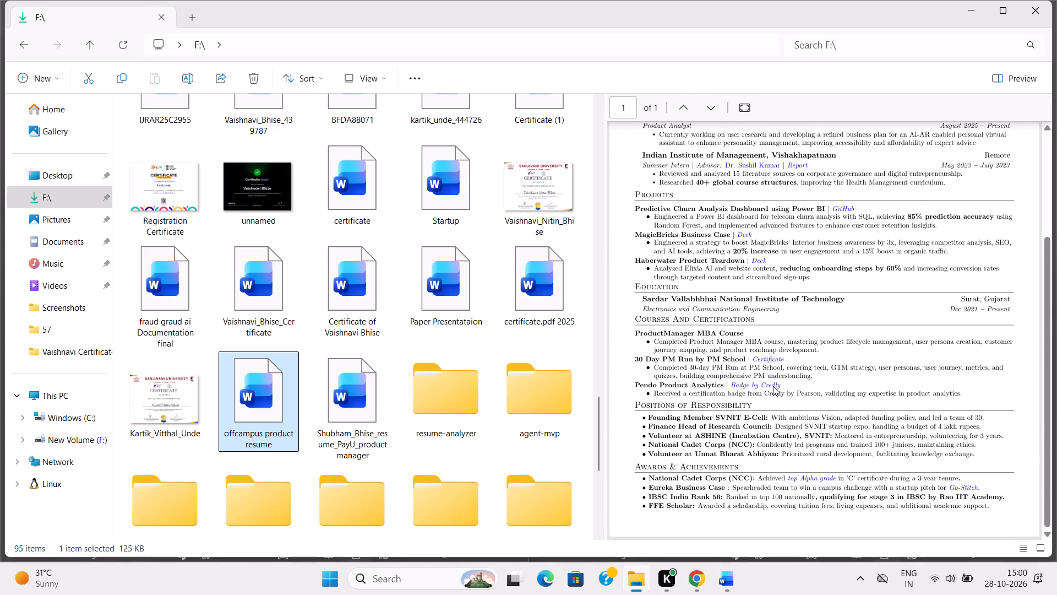
pyautogui.scroll(2, 773, 386)
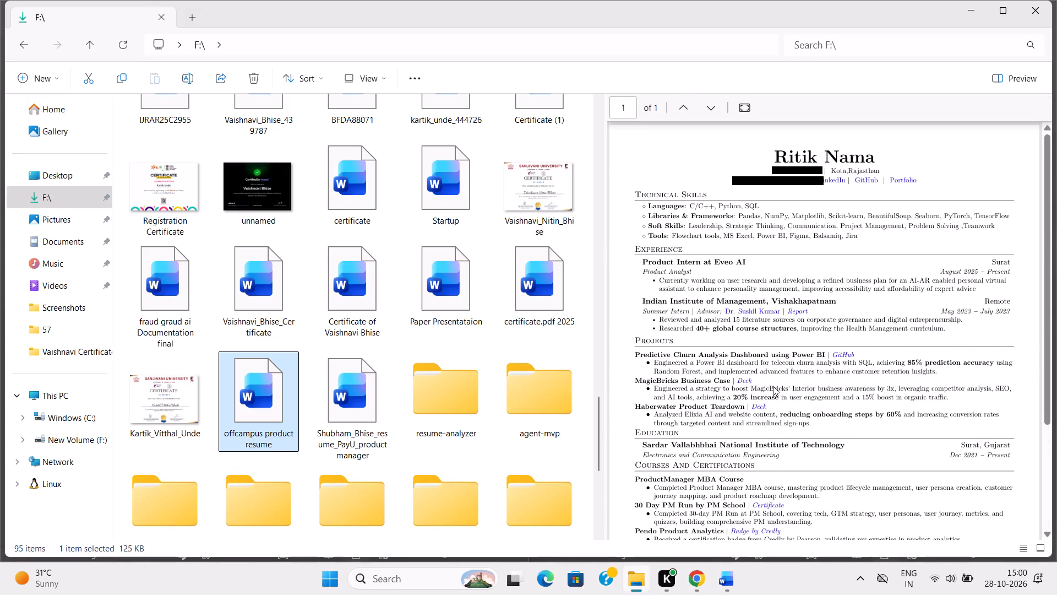
pyautogui.click(713, 196)
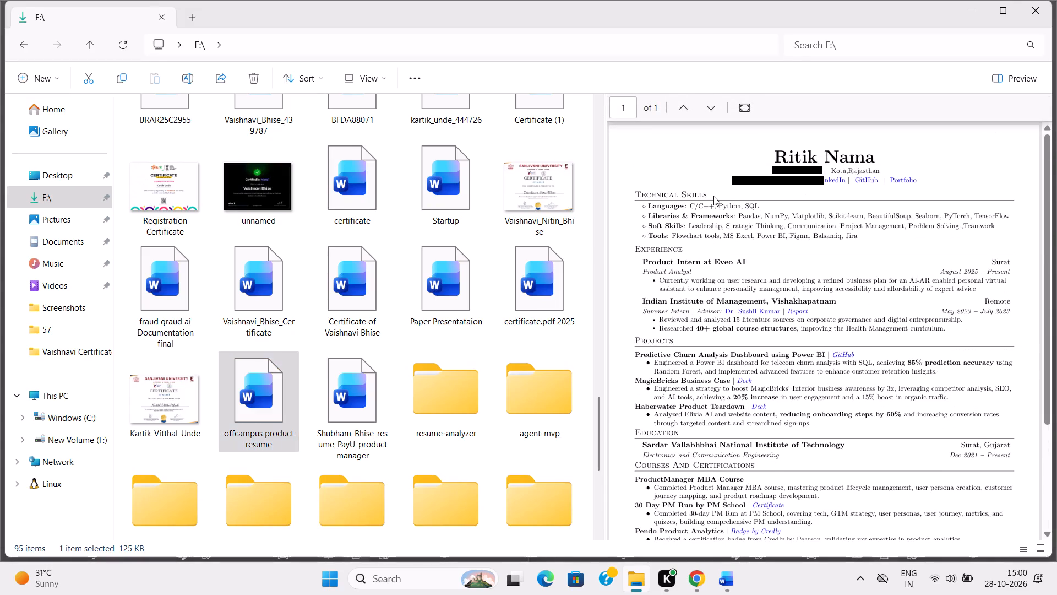
pyautogui.moveTo(713, 196); pyautogui.dragTo(641, 193)
pyautogui.tripleClick(641, 193)
pyautogui.doubleClick(241, 397)
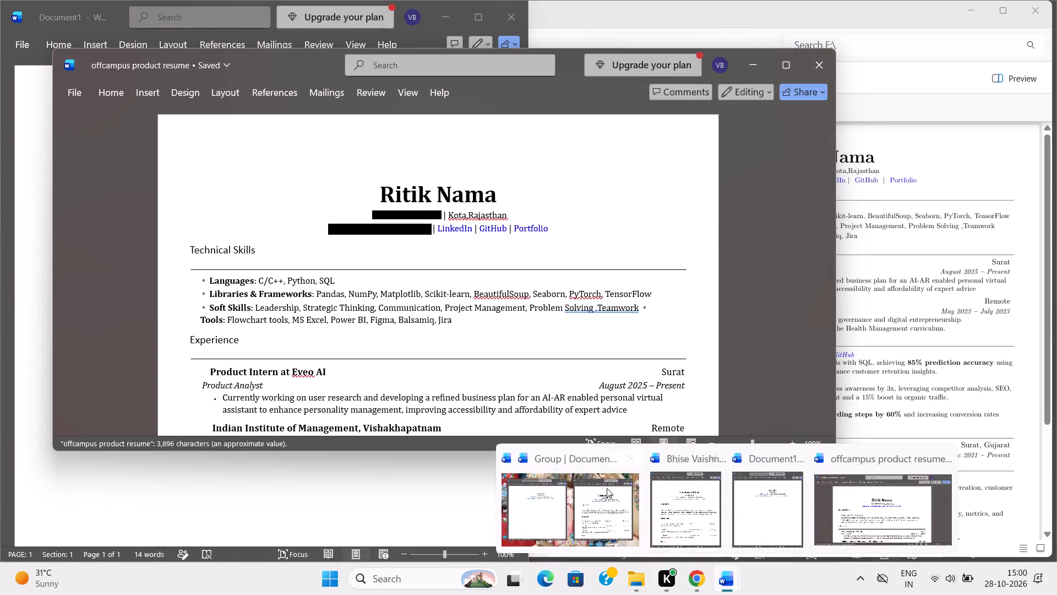
# Arrange the three Word windows with the existing resume in one half and the new document stacked above the offcampus product resume.
pyautogui.click(593, 488)
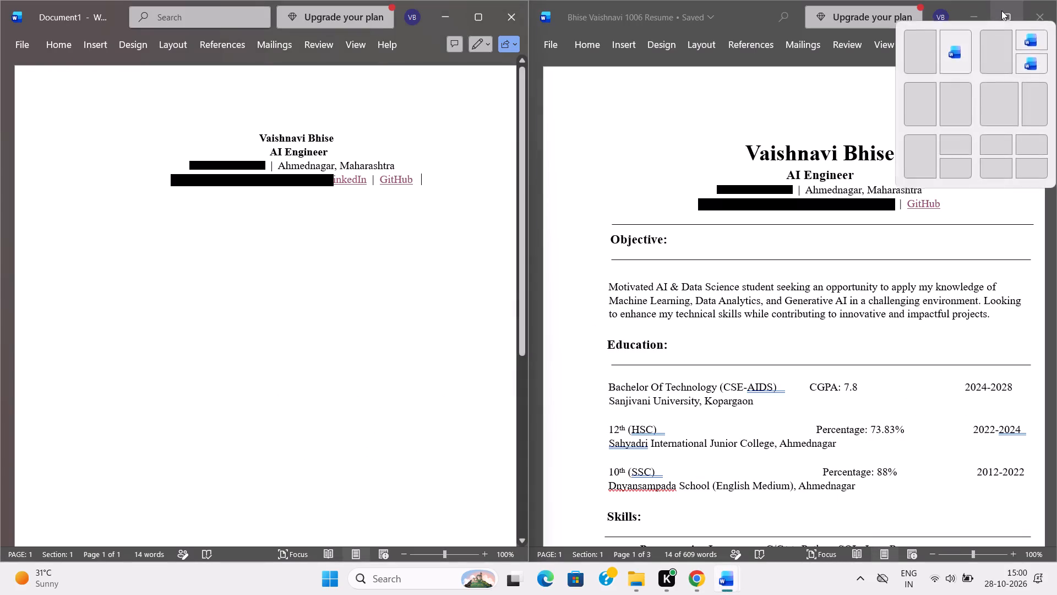
pyautogui.click(996, 40)
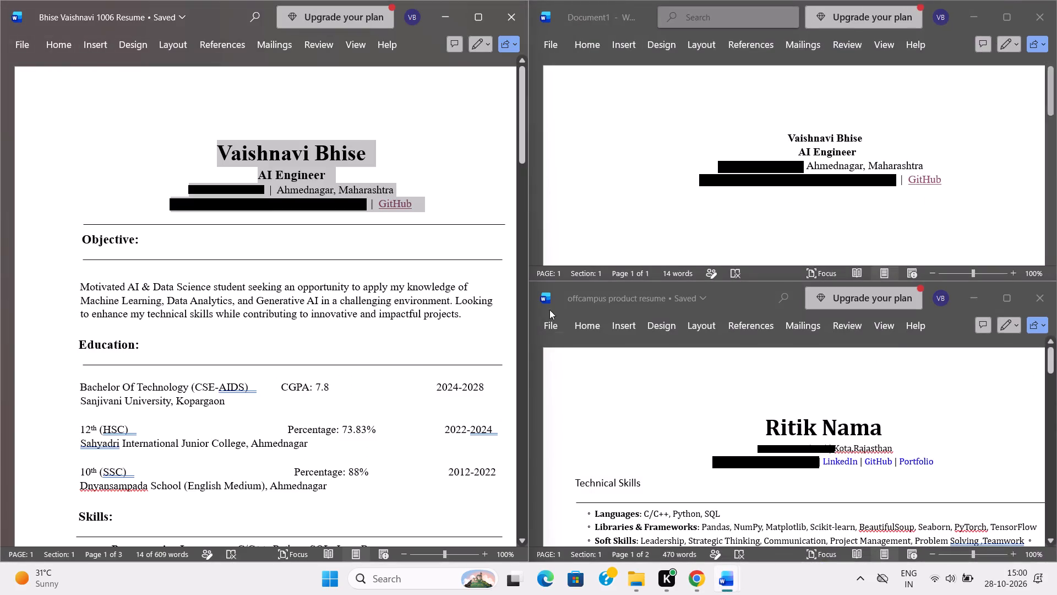
# Copy the Technical Skills heading from the offcampus product resume onto a new line below the contact details in the new document.
pyautogui.scroll(-1, 359, 279)
pyautogui.scroll(-1, 775, 178)
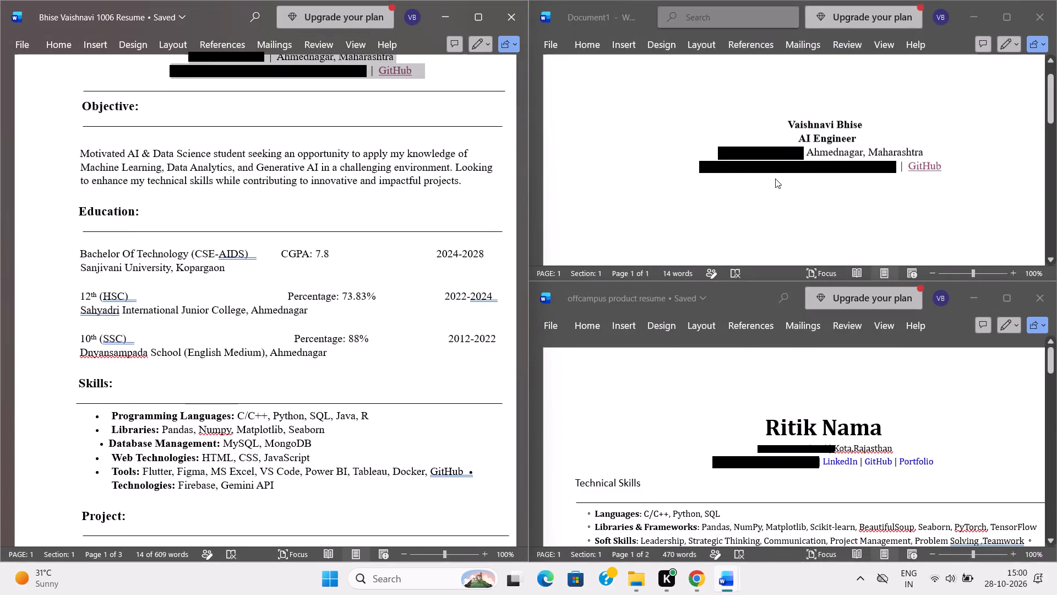
pyautogui.scroll(-1, 775, 178)
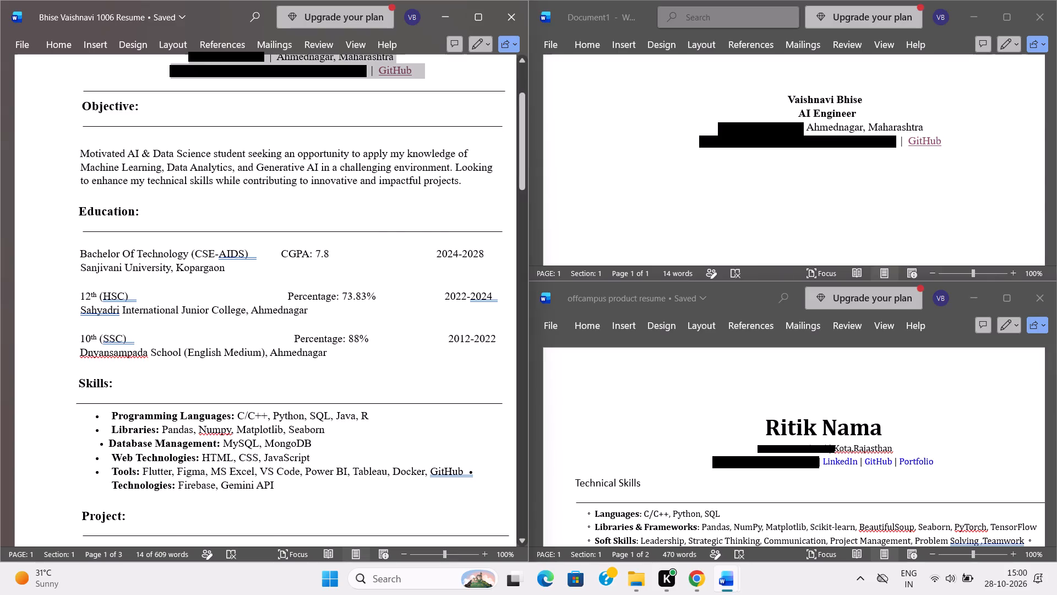
pyautogui.scroll(1, 367, 288)
pyautogui.scroll(-2, 704, 428)
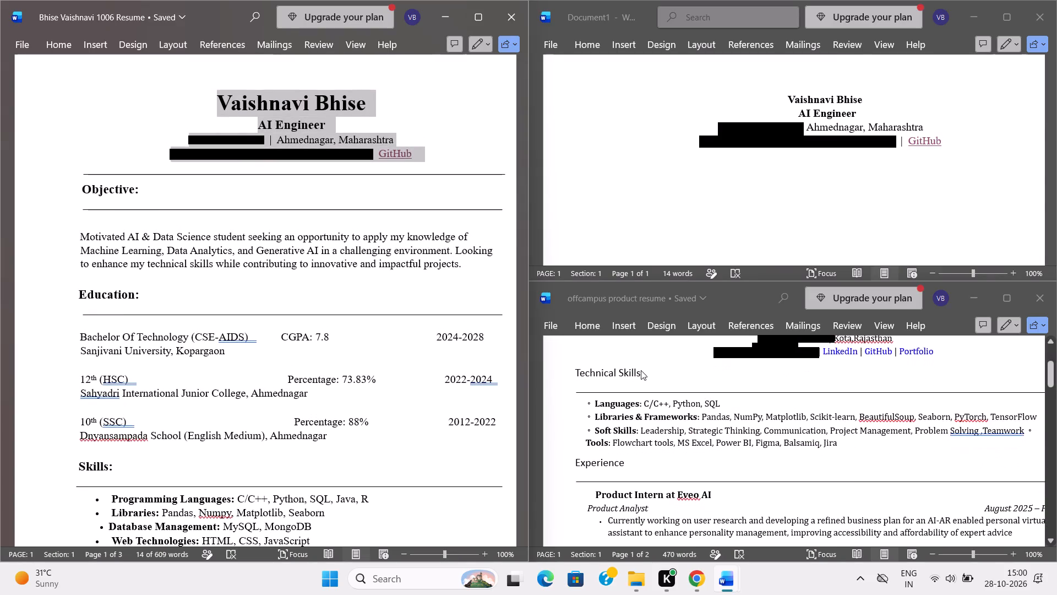
pyautogui.moveTo(641, 370); pyautogui.dragTo(570, 369)
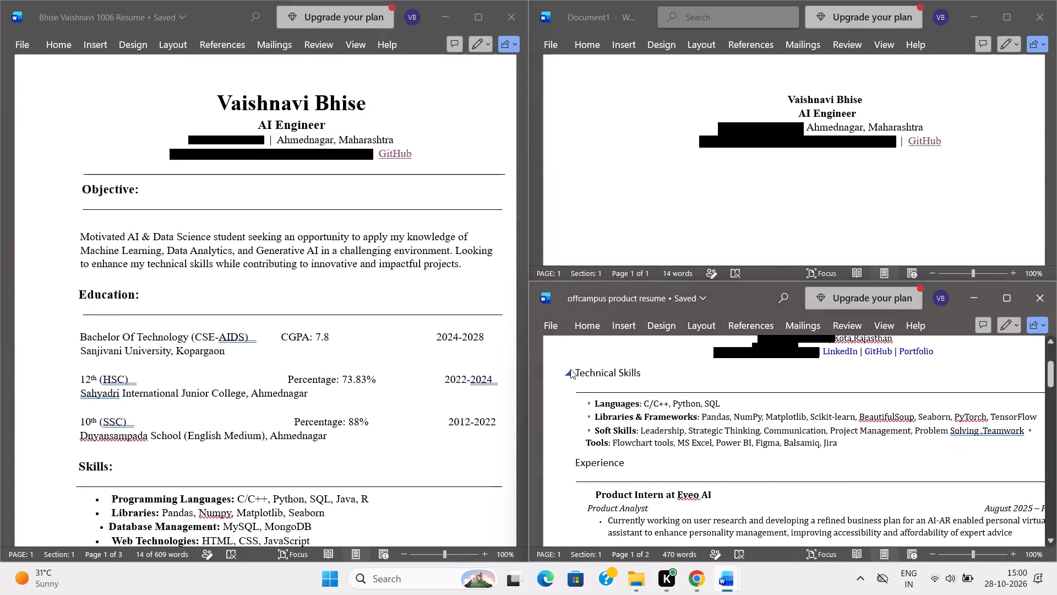
pyautogui.moveTo(570, 369); pyautogui.dragTo(576, 370)
pyautogui.moveTo(576, 370); pyautogui.dragTo(656, 370)
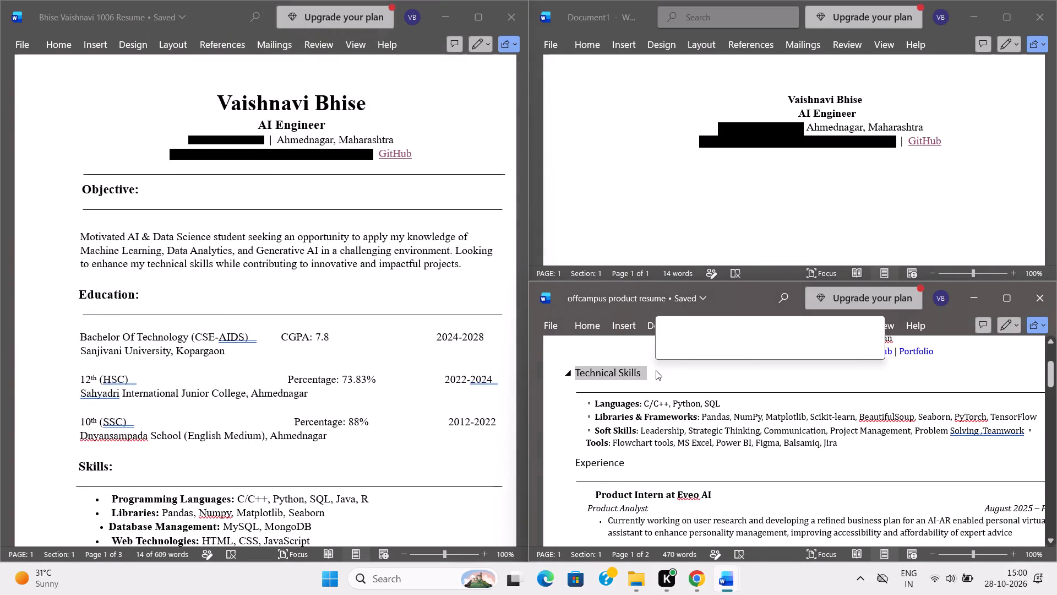
pyautogui.hotkey('ctrl', 'c')
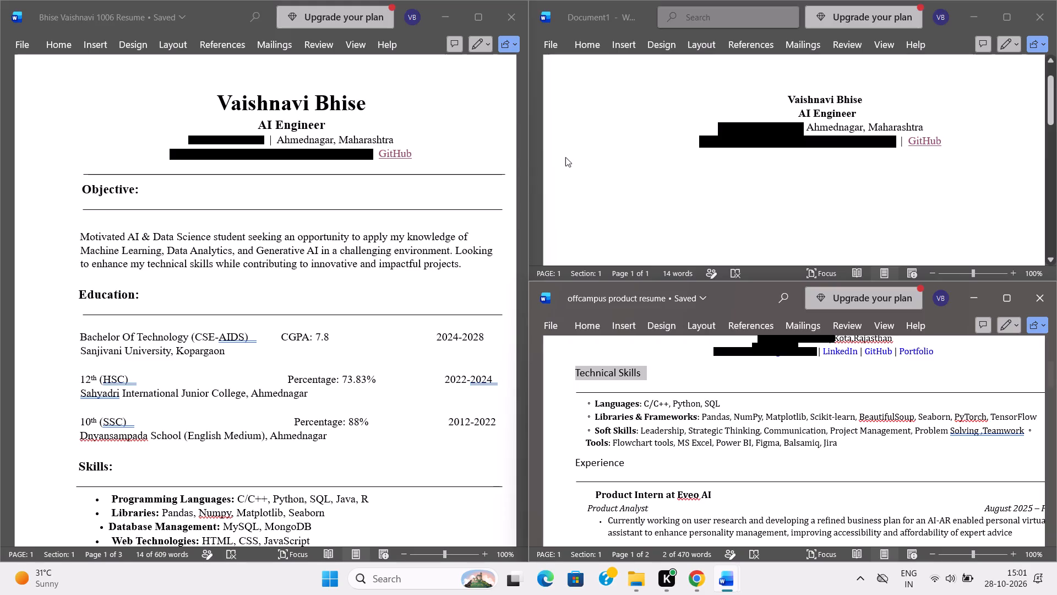
pyautogui.click(565, 158)
pyautogui.click(568, 167)
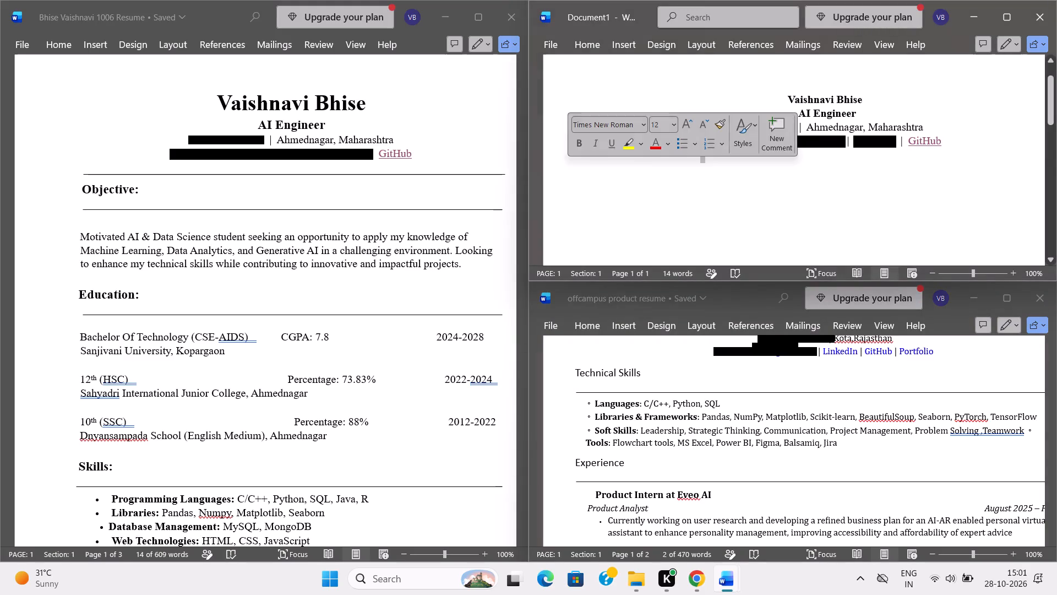
pyautogui.tripleClick(573, 170)
pyautogui.tripleClick(576, 172)
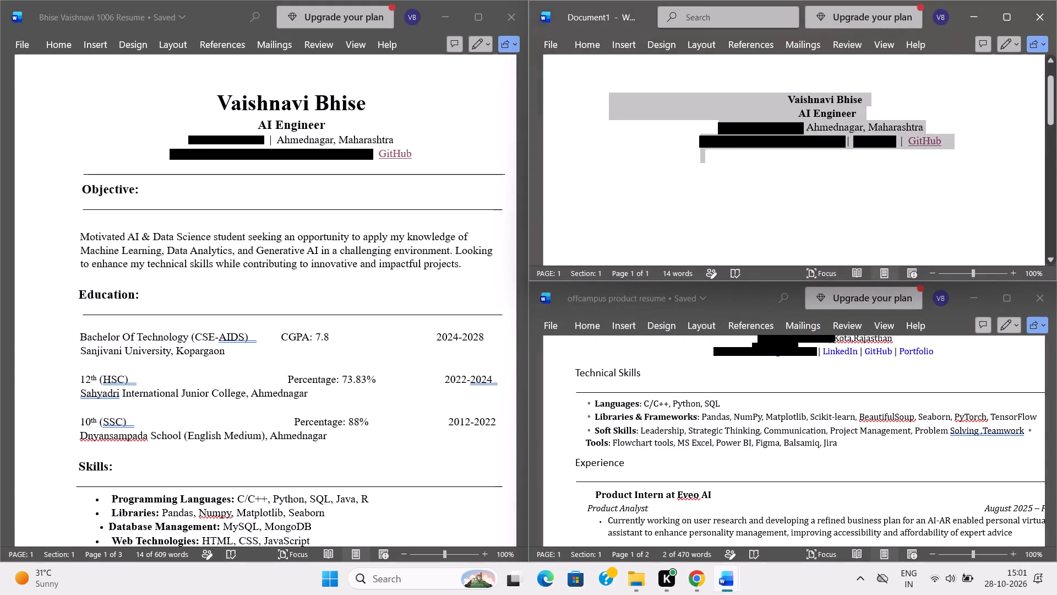
pyautogui.tripleClick(586, 182)
pyautogui.tripleClick(599, 185)
pyautogui.click(599, 185)
pyautogui.click(649, 200)
pyautogui.press('BackSpace')
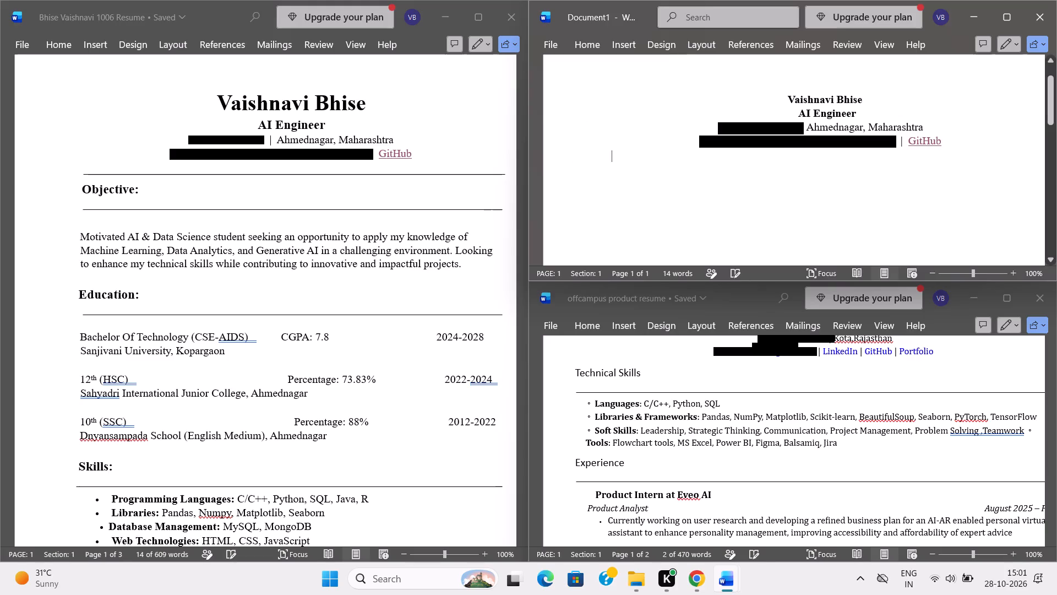
pyautogui.hotkey('ctrl', 'v')
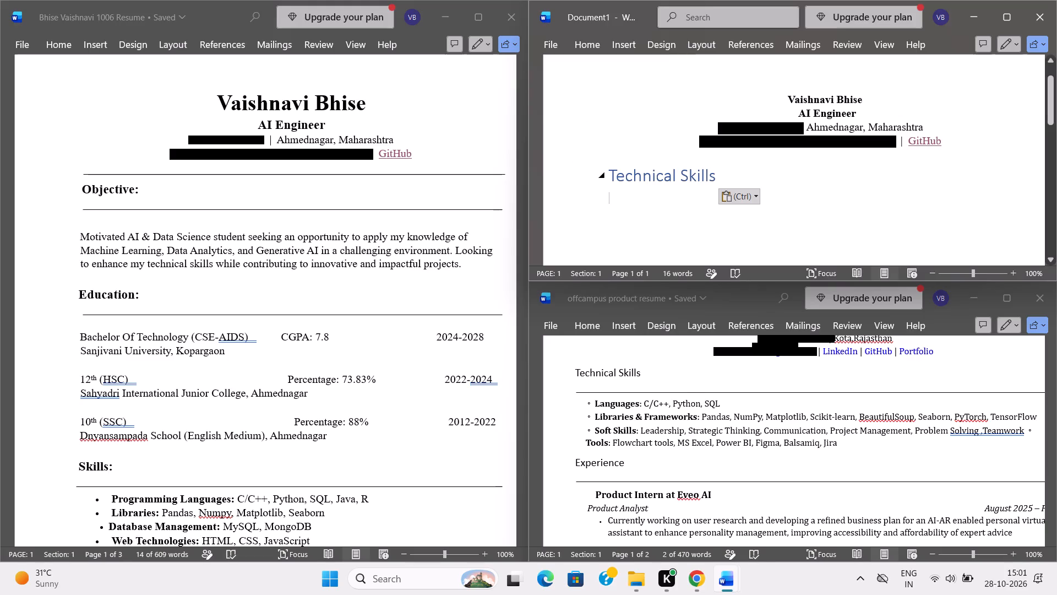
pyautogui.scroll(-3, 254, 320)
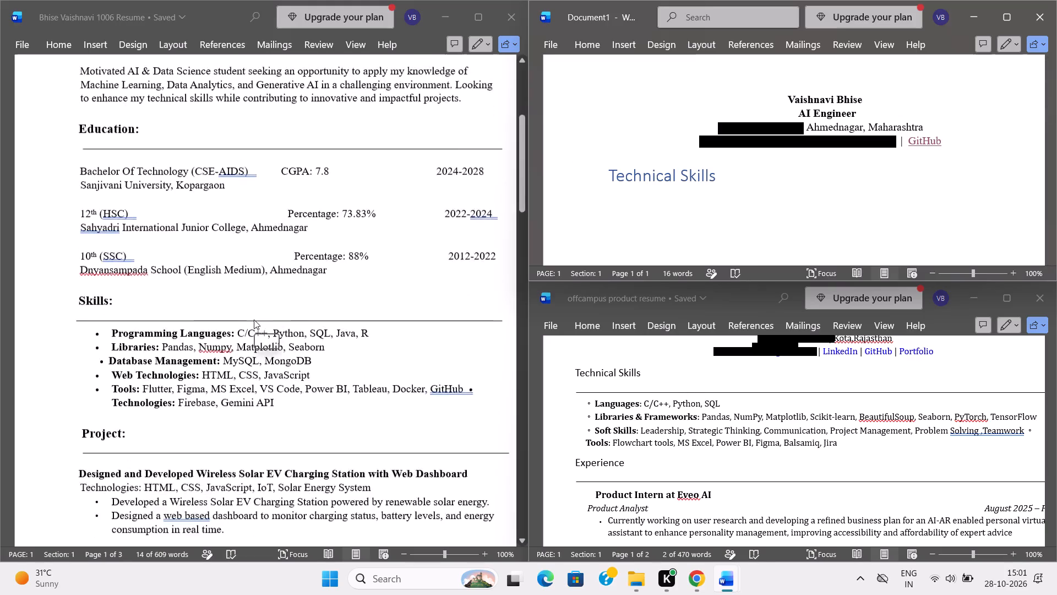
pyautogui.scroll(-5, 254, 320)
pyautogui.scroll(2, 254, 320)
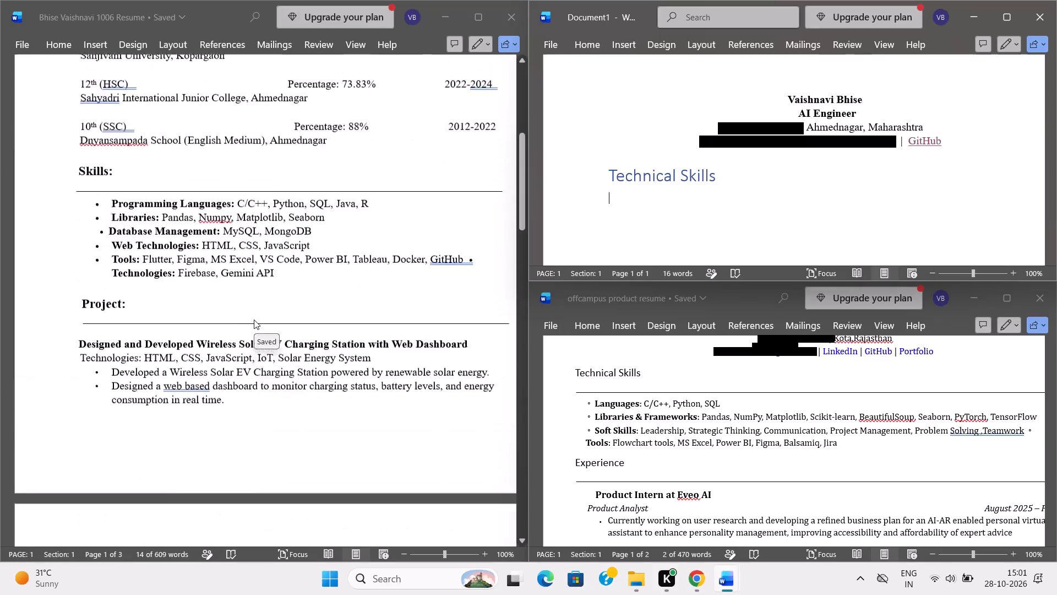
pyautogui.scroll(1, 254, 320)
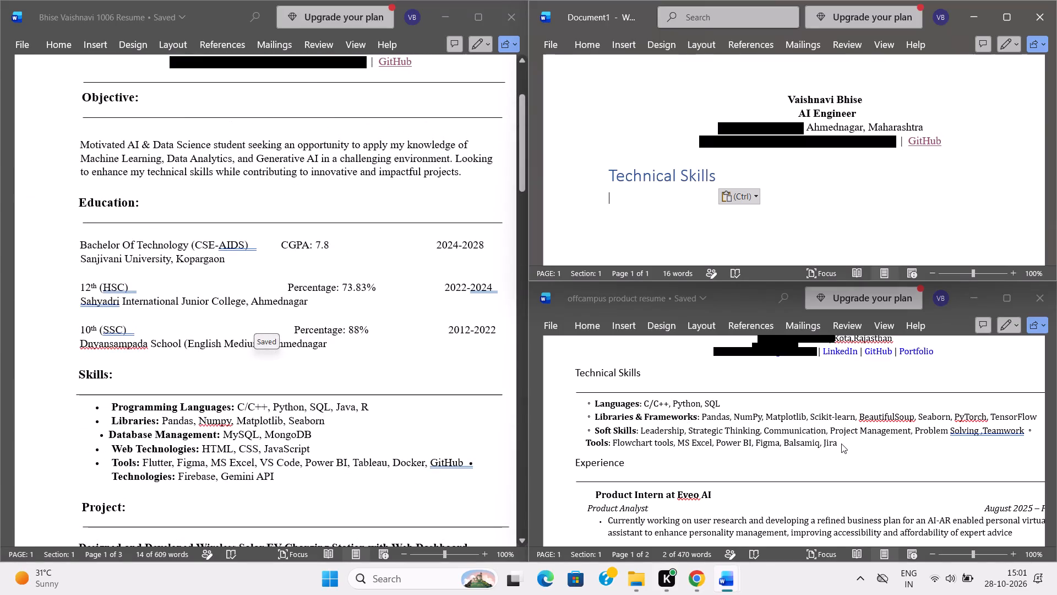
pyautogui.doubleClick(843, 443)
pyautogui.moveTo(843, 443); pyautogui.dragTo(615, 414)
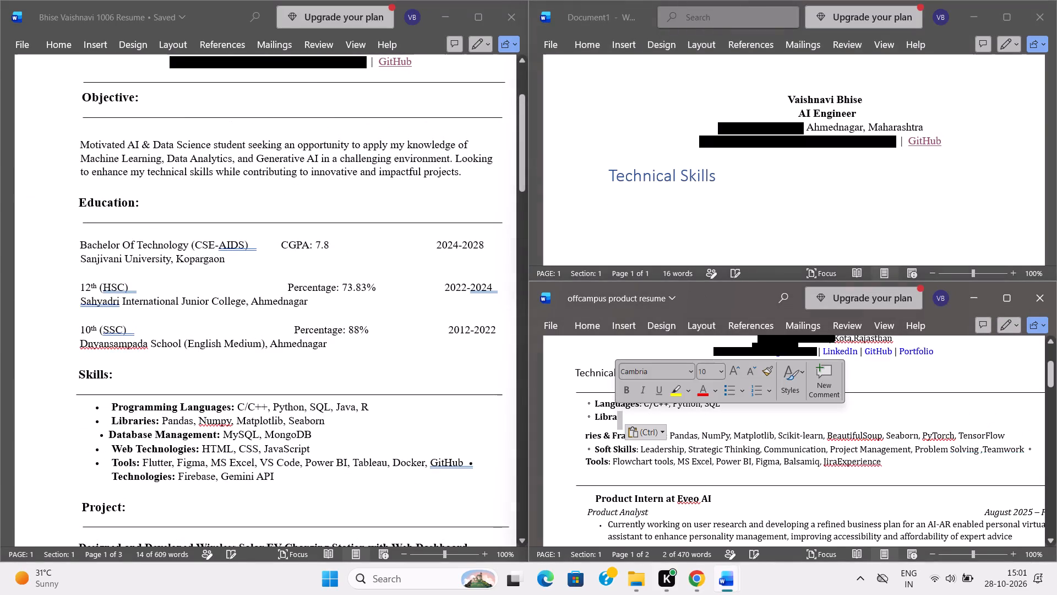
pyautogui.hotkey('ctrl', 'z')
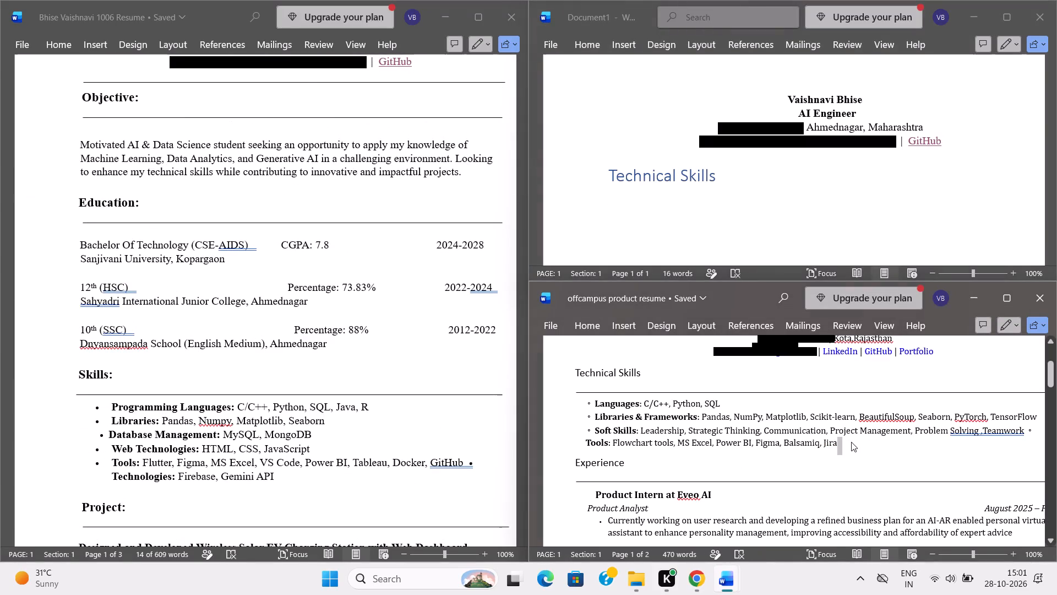
# Copy the Languages, Libraries & Frameworks, Soft Skills and Tools entries from the offcampus product resume to below the new document's Technical Skills heading.
pyautogui.click(841, 444)
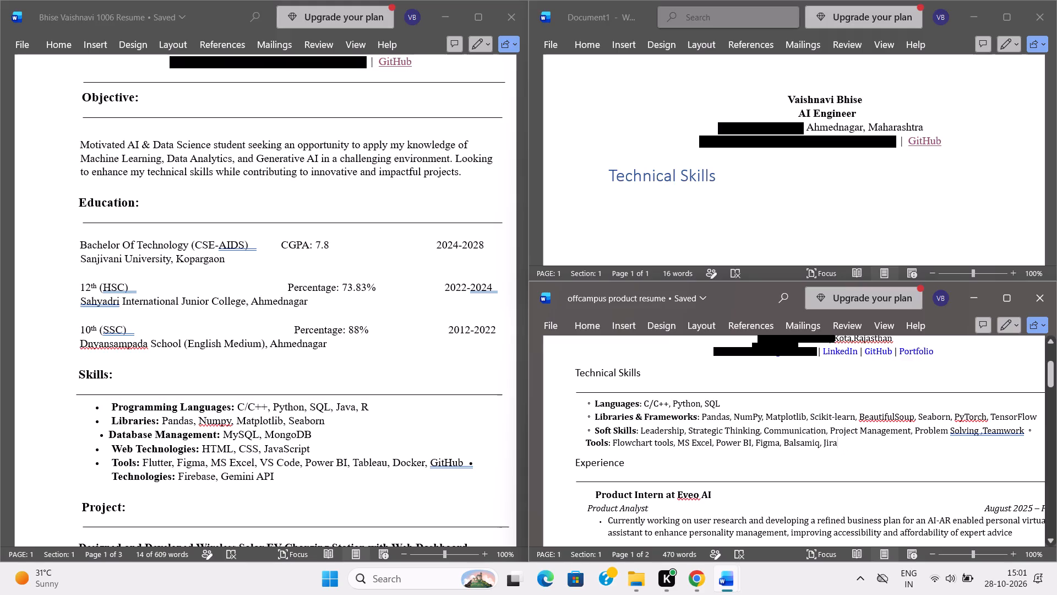
pyautogui.moveTo(842, 441); pyautogui.dragTo(574, 401)
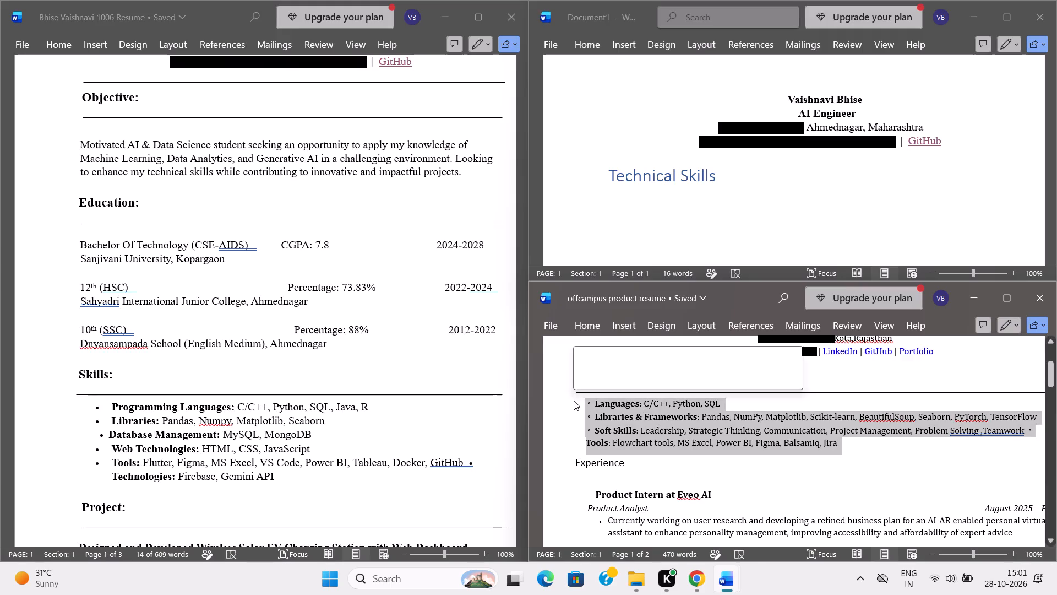
pyautogui.hotkey('ctrl', 'c')
pyautogui.click(613, 189)
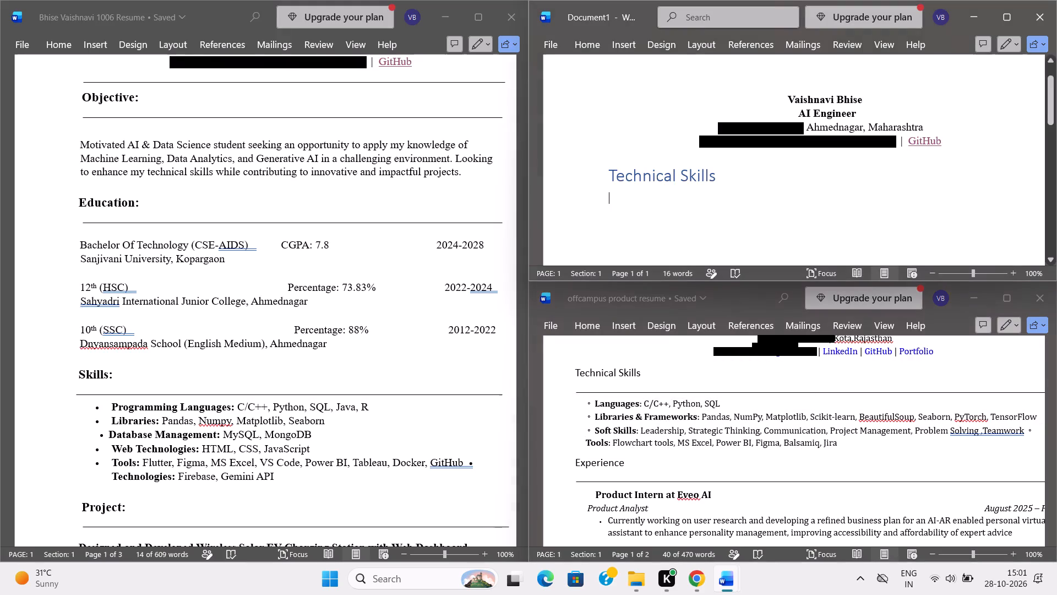
pyautogui.hotkey('ctrl', 'v')
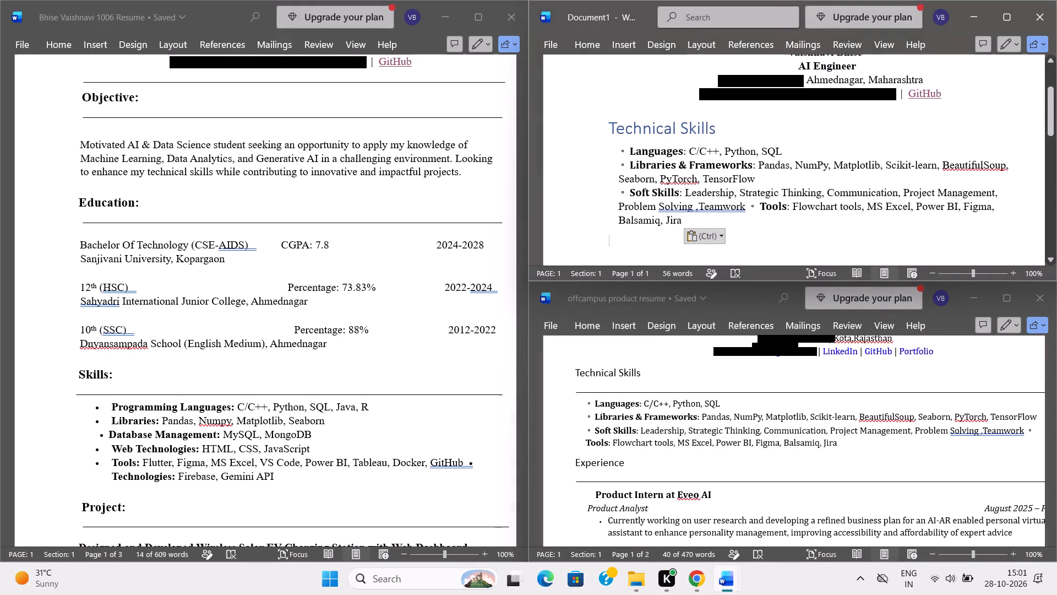
# Format the new document's Technical Skills heading and entries as Times New Roman, size 11, non-bold, with Automatic font color.
pyautogui.moveTo(688, 217); pyautogui.dragTo(614, 131)
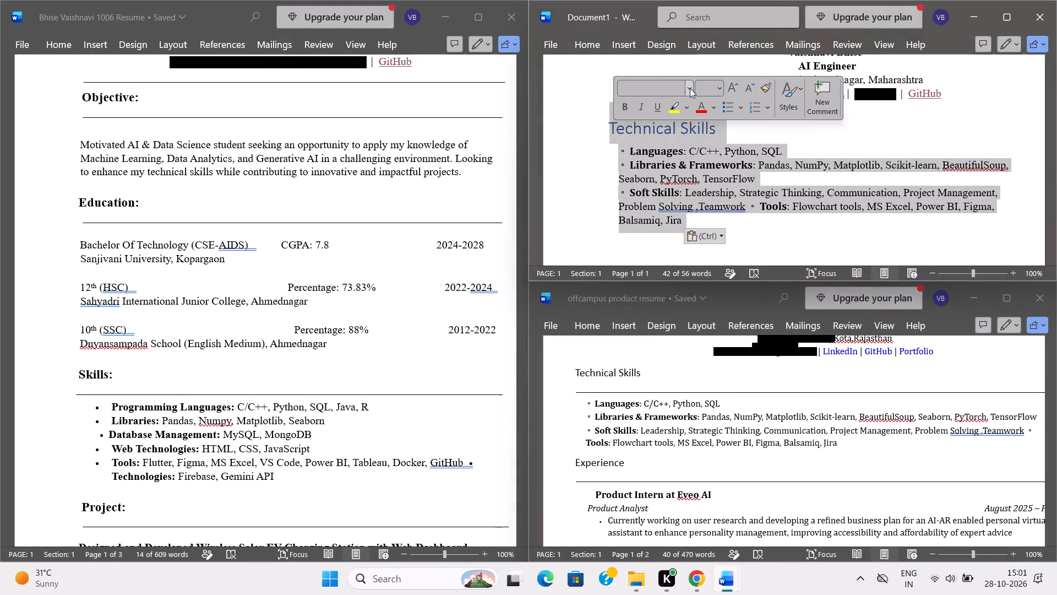
pyautogui.click(690, 88)
pyautogui.click(664, 187)
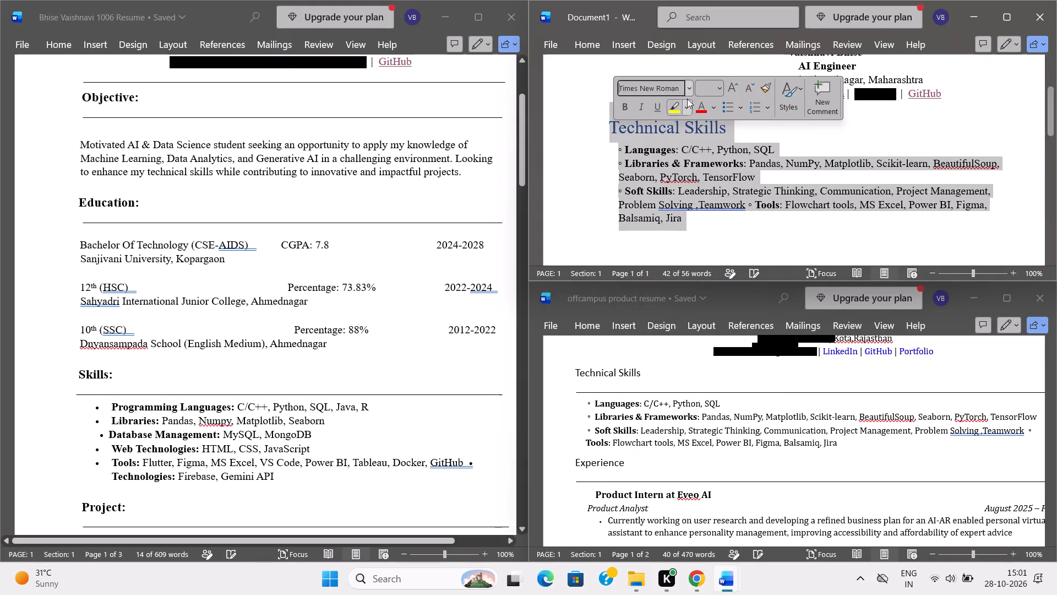
pyautogui.click(714, 91)
pyautogui.write('11')
pyautogui.press('Return')
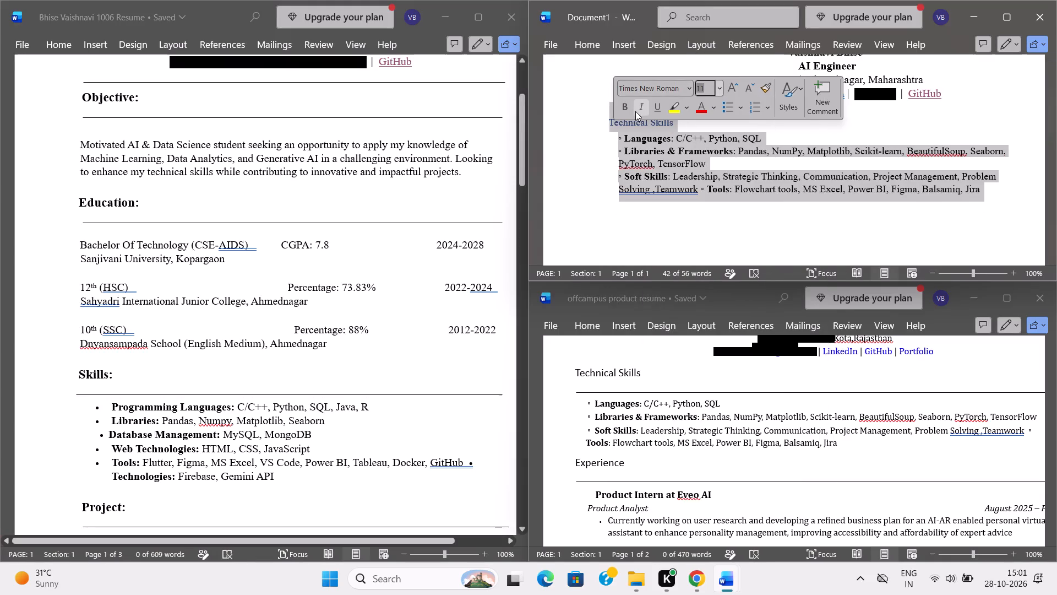
pyautogui.click(629, 111)
pyautogui.click(629, 111)
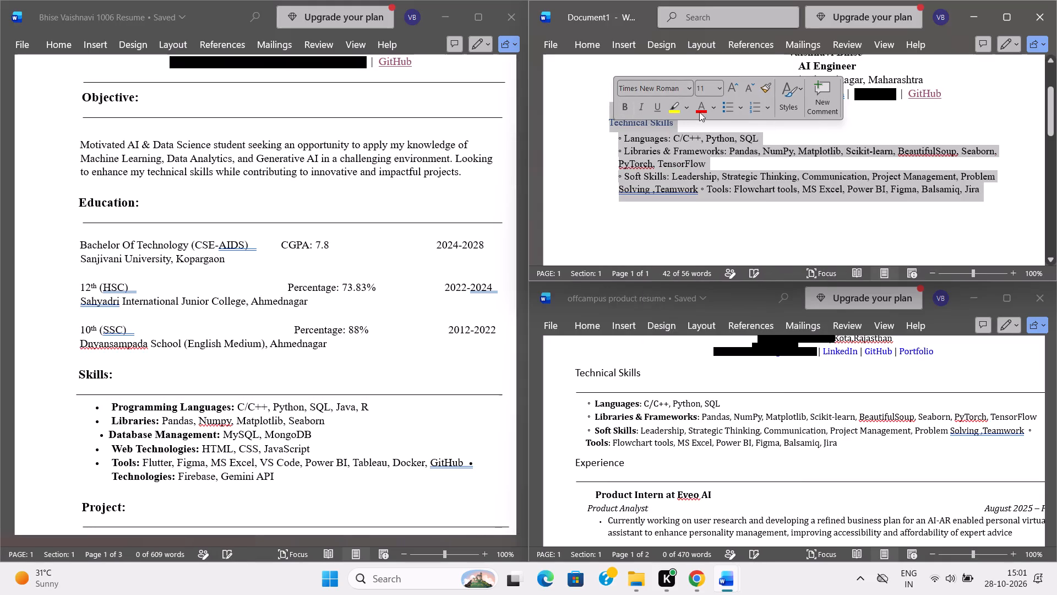
pyautogui.click(717, 113)
pyautogui.click(710, 158)
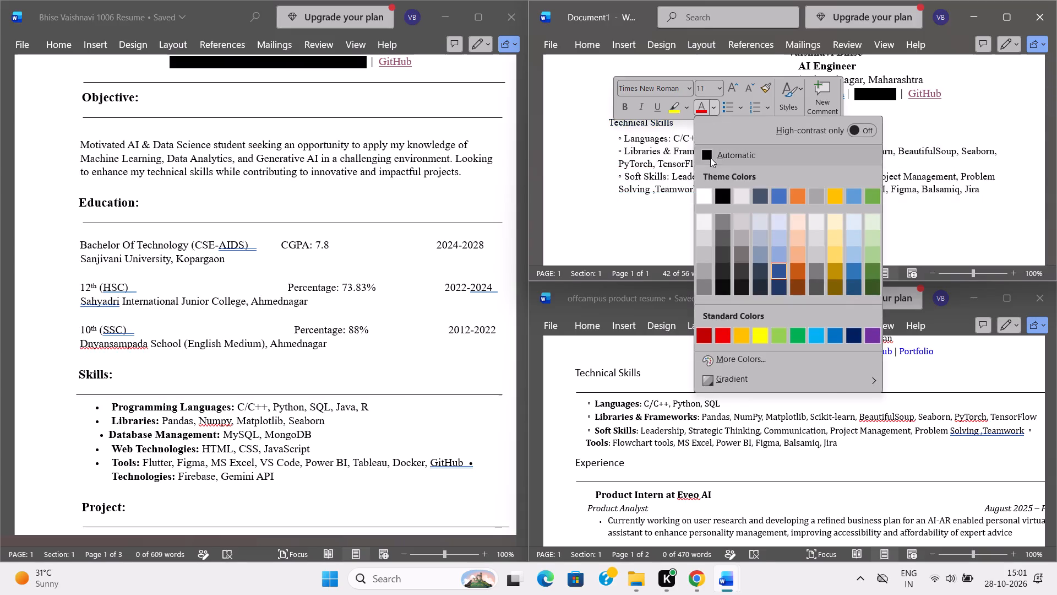
pyautogui.click(689, 213)
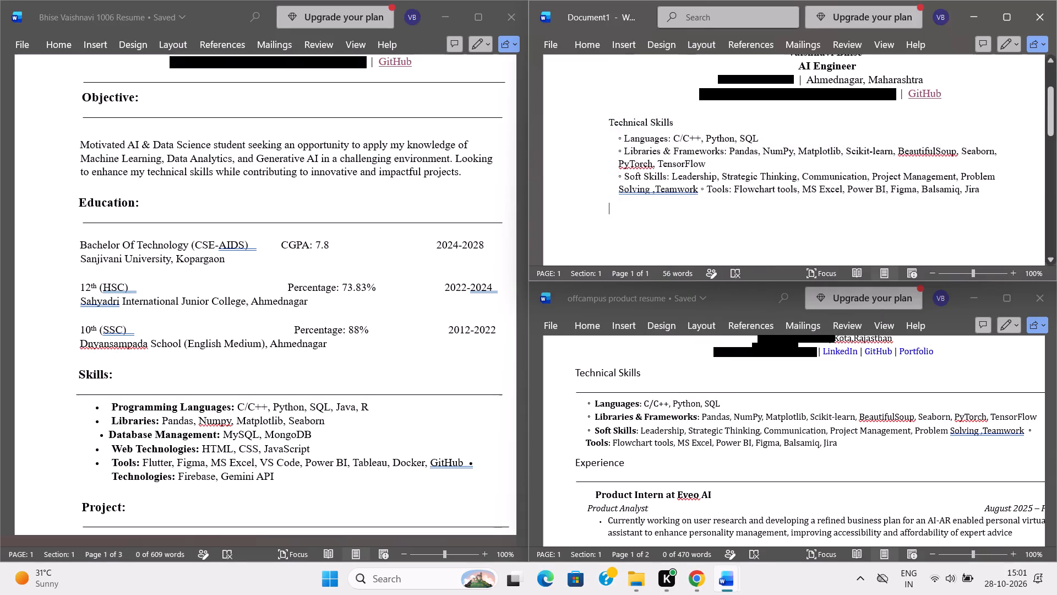
# Bold the Languages, Libraries & Frameworks and Soft Skills labels in the new document.
pyautogui.moveTo(623, 138); pyautogui.dragTo(661, 138)
pyautogui.click(671, 117)
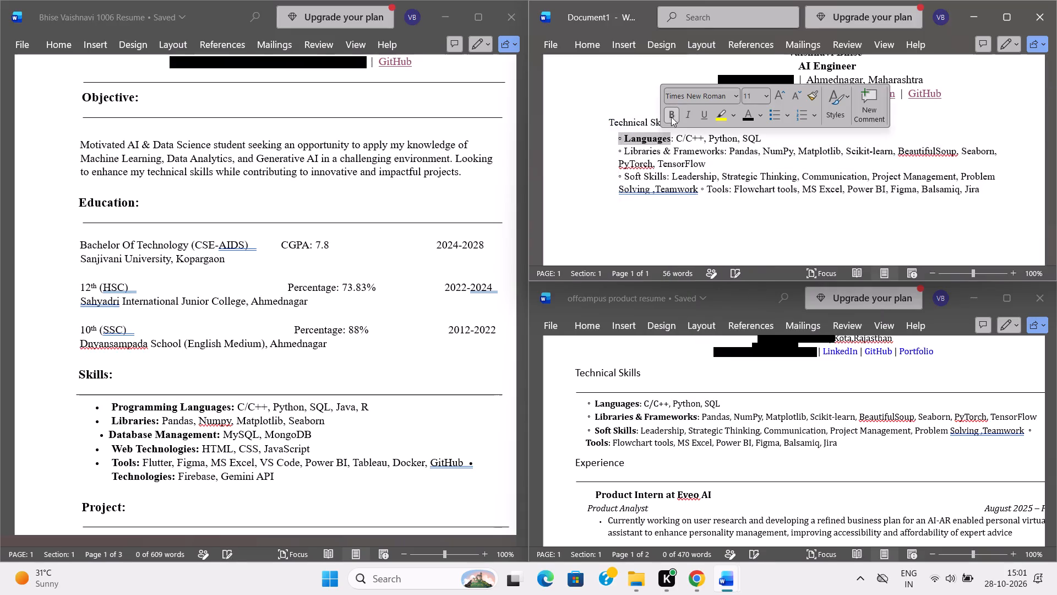
pyautogui.moveTo(624, 152); pyautogui.dragTo(760, 150)
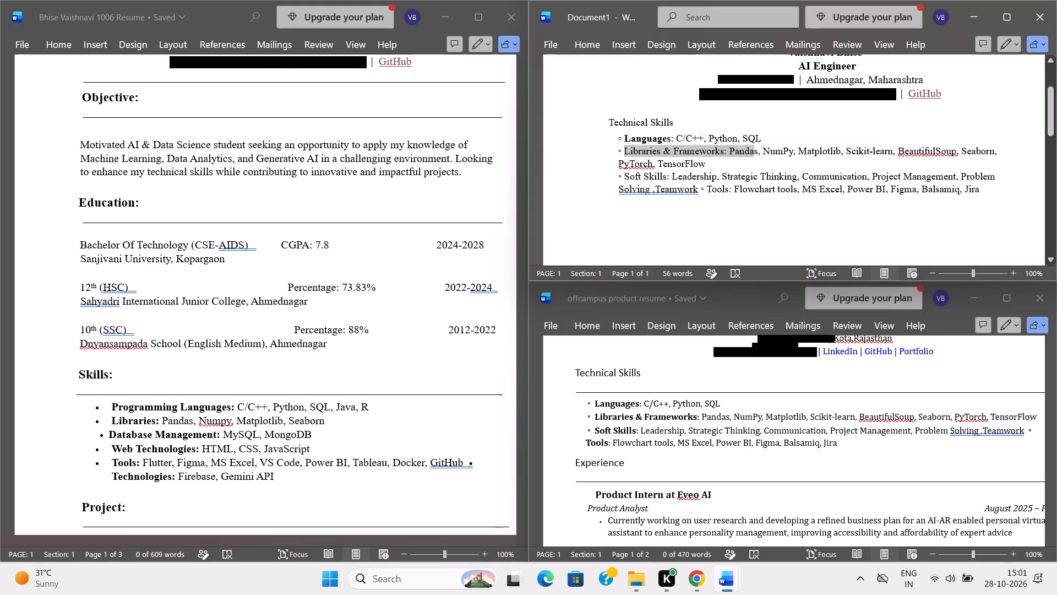
pyautogui.moveTo(760, 150); pyautogui.dragTo(716, 154)
pyautogui.moveTo(724, 153); pyautogui.dragTo(638, 153)
pyautogui.click(650, 132)
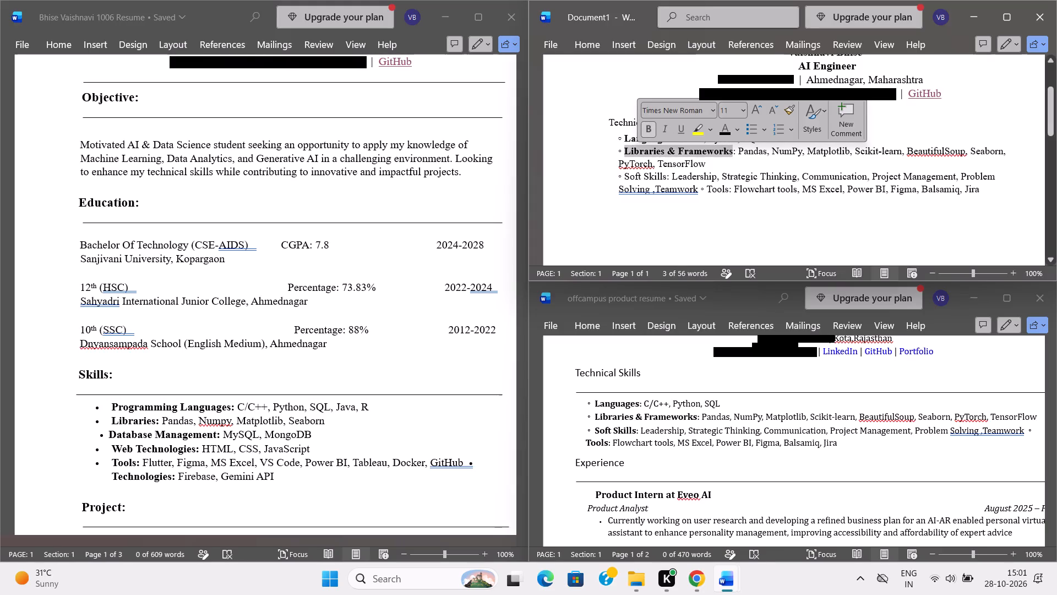
pyautogui.moveTo(624, 176); pyautogui.dragTo(654, 175)
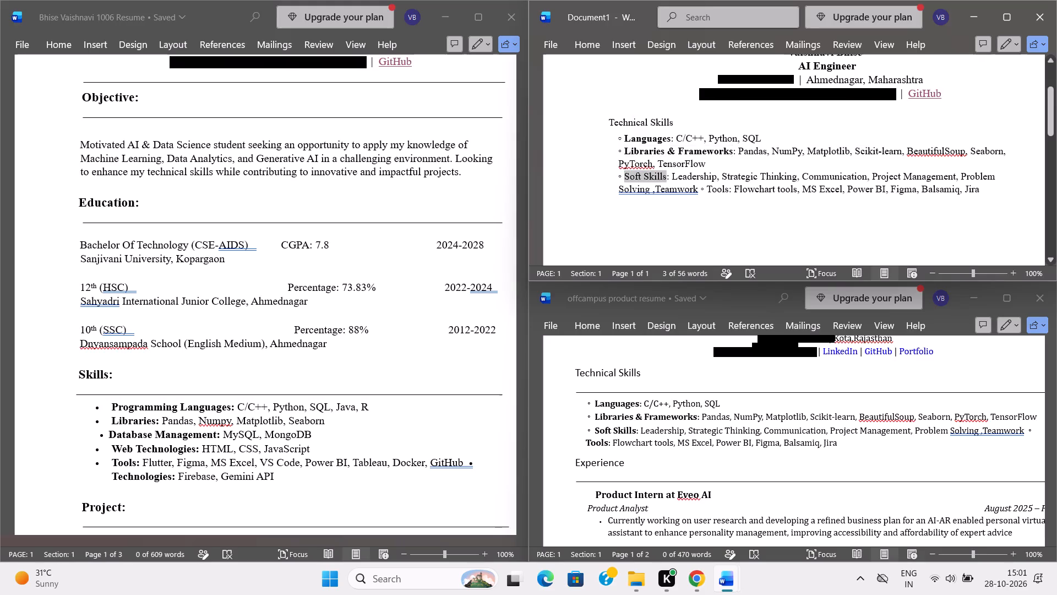
pyautogui.moveTo(654, 175); pyautogui.dragTo(659, 175)
pyautogui.click(665, 155)
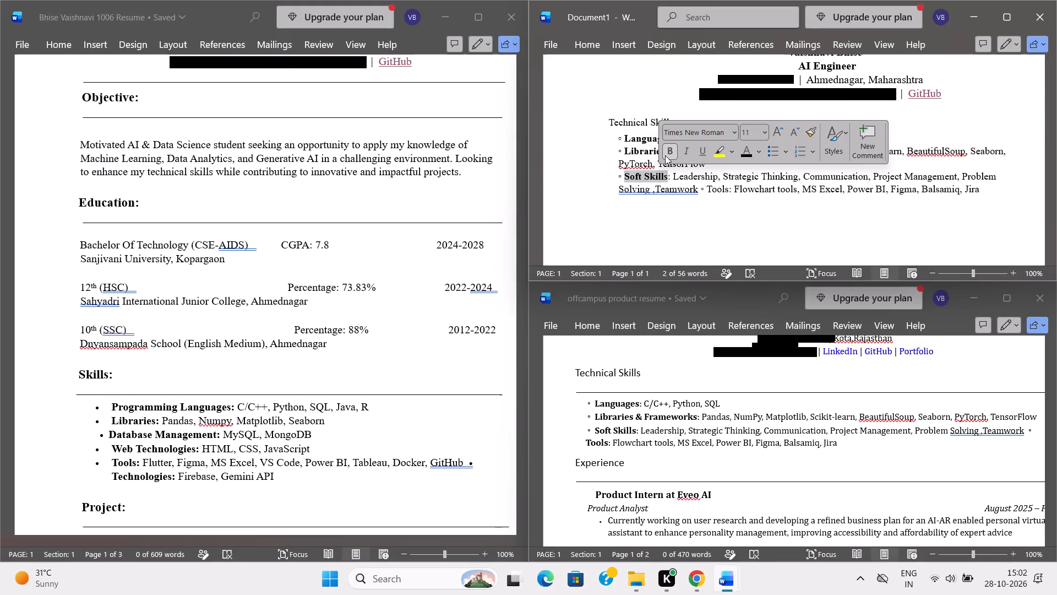
# Move the Tools entry onto its own line below Soft Skills and bold its label.
pyautogui.click(699, 190)
pyautogui.press('Return')
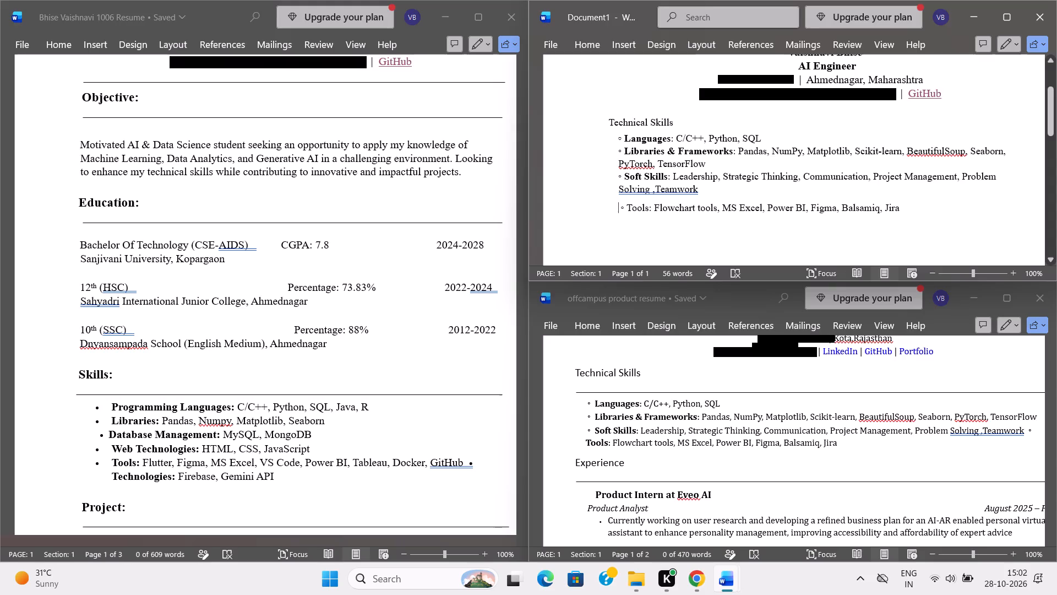
pyautogui.moveTo(625, 208); pyautogui.dragTo(644, 208)
pyautogui.click(656, 186)
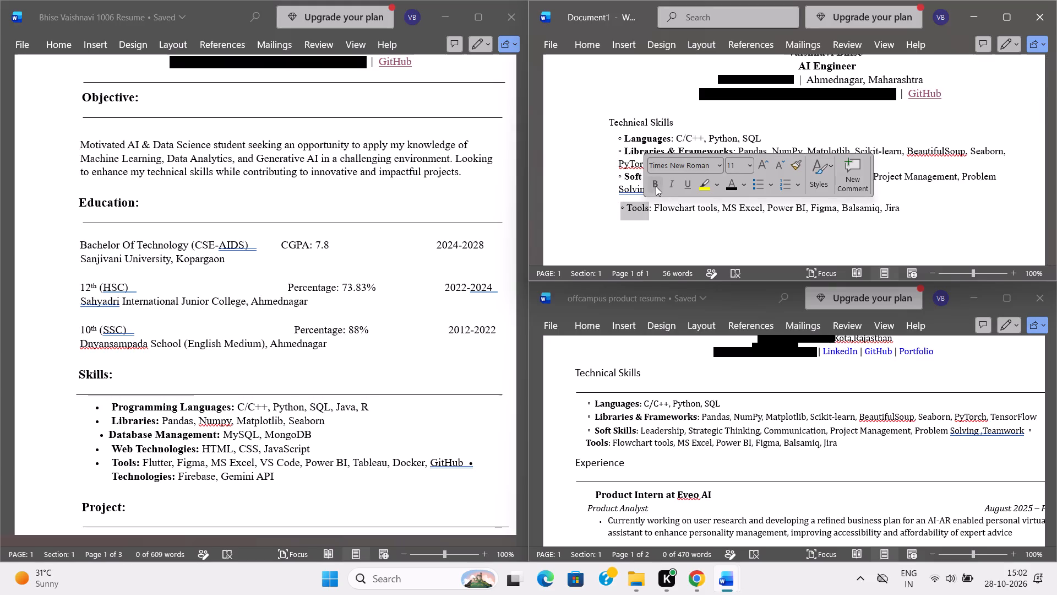
pyautogui.click(635, 227)
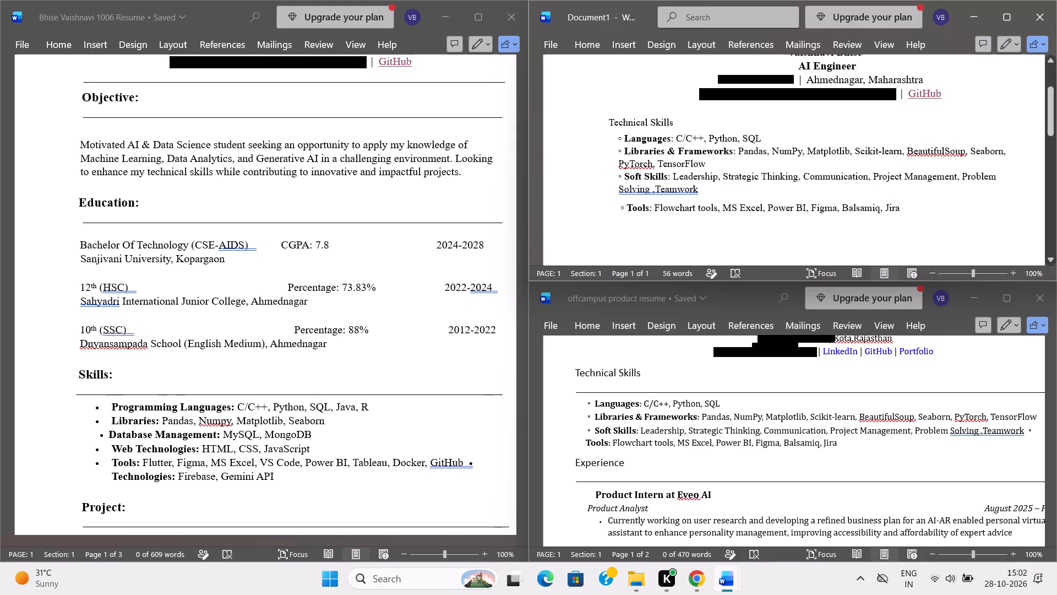
# Justify the four skill entries from Languages to Tools in the new document.
pyautogui.moveTo(910, 208); pyautogui.dragTo(621, 136)
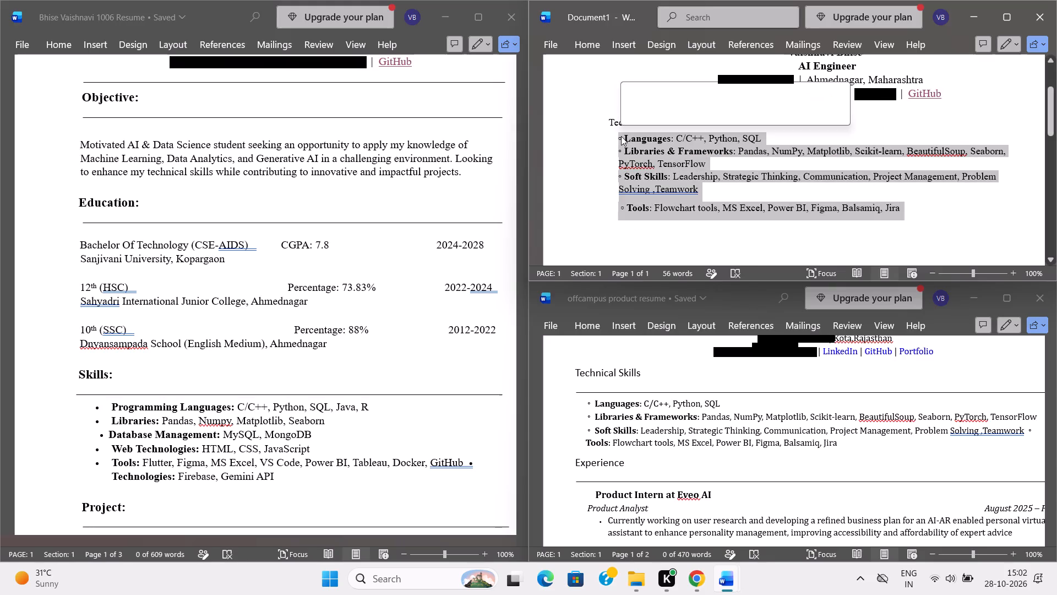
pyautogui.click(595, 46)
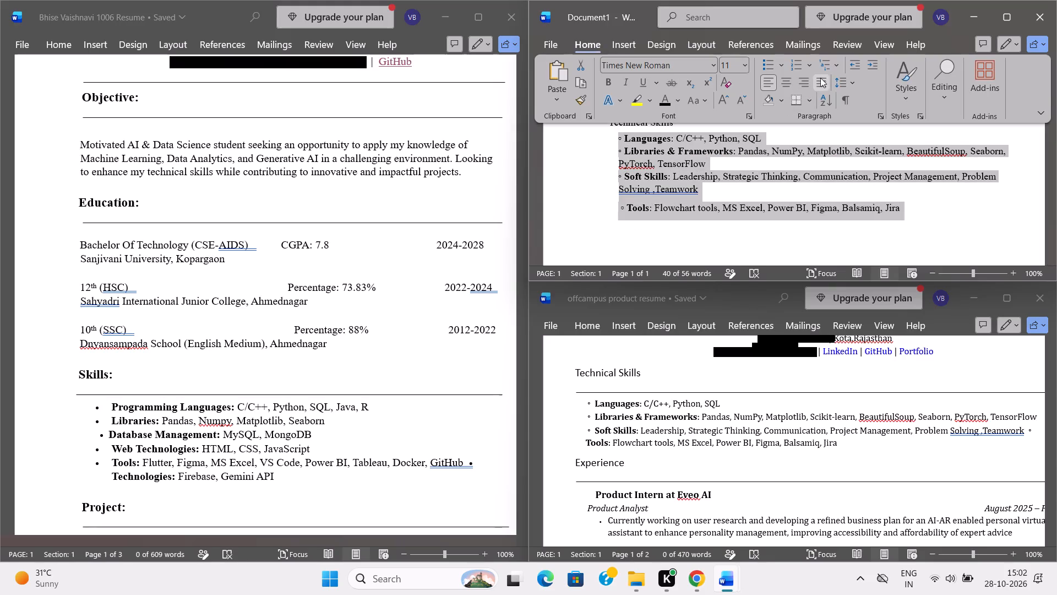
pyautogui.click(822, 77)
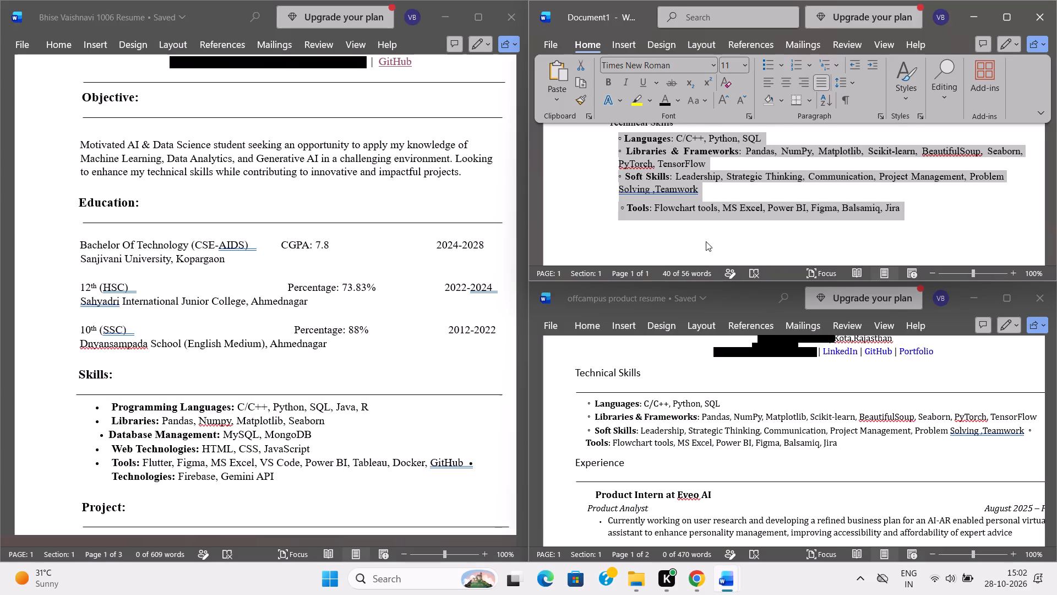
pyautogui.click(706, 241)
pyautogui.click(706, 241)
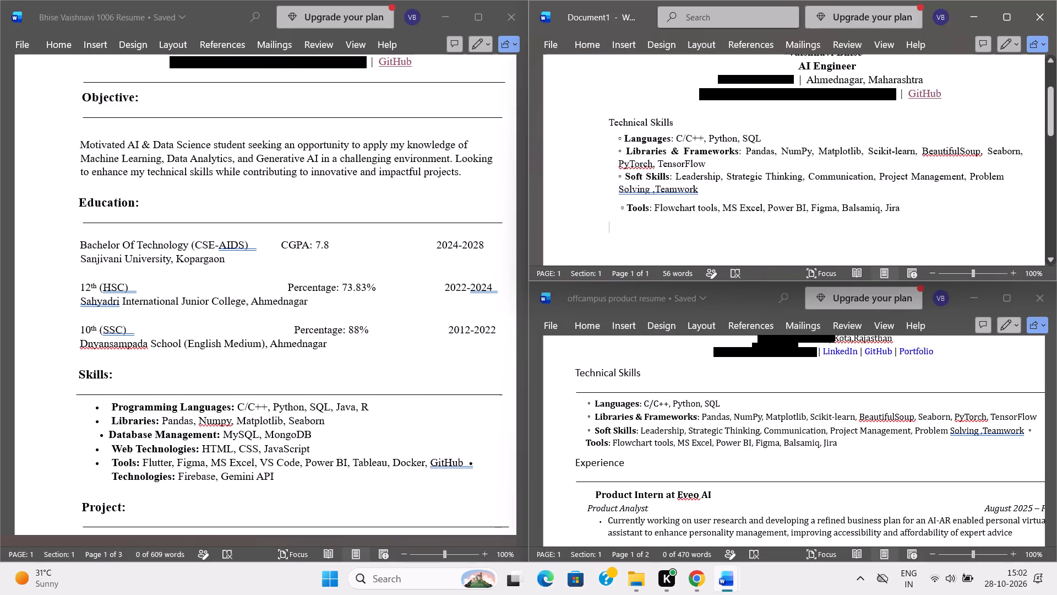
# Delete BeautifulSoup from the Libraries & Frameworks entry and Balsamiq and Jira from the Tools entry.
pyautogui.moveTo(985, 149); pyautogui.dragTo(931, 148)
pyautogui.press('BackSpace')
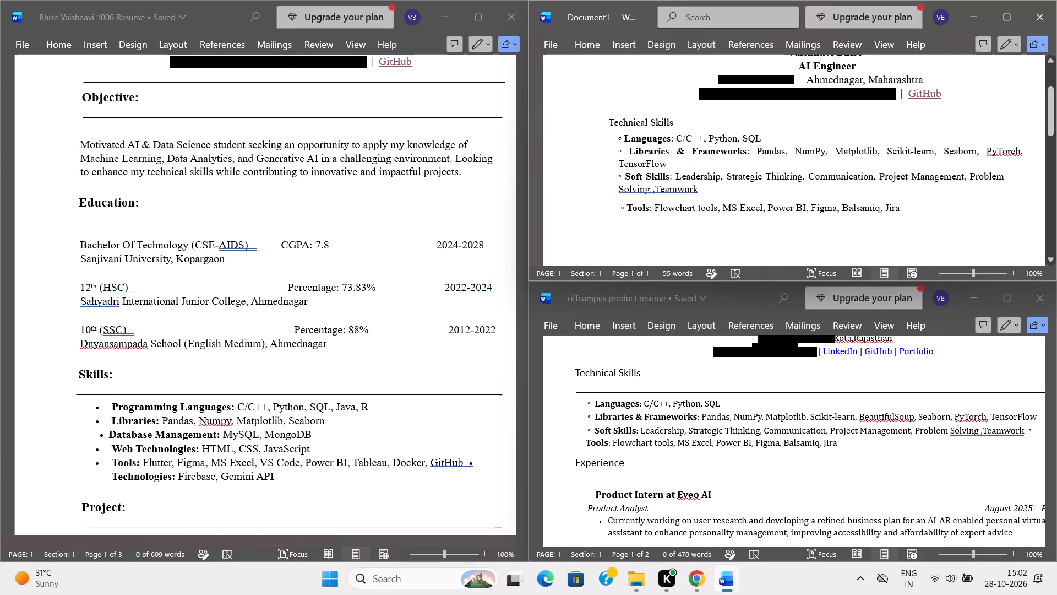
pyautogui.press('BackSpace')
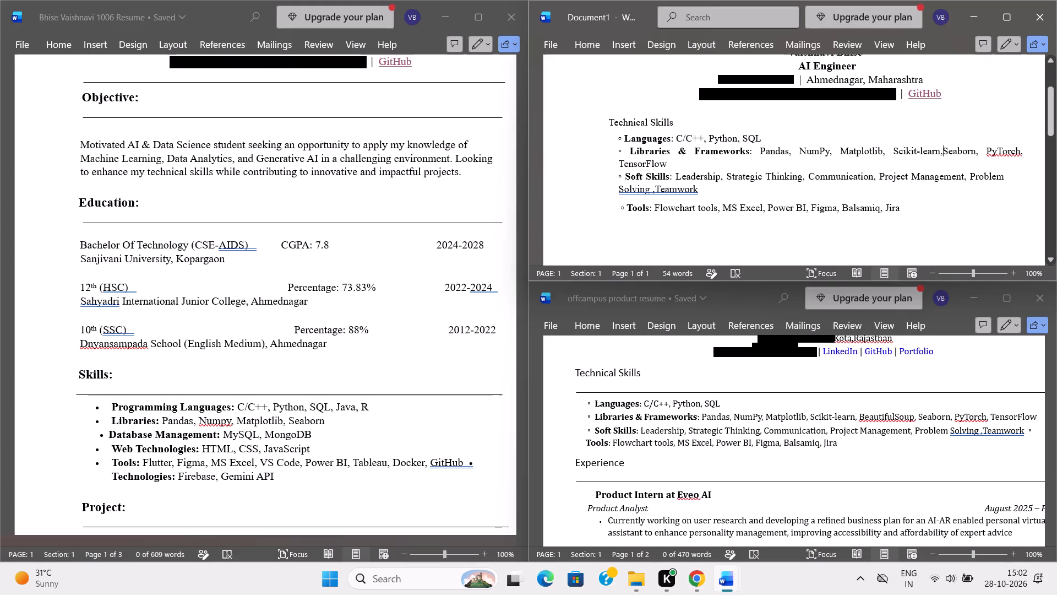
pyautogui.moveTo(842, 206); pyautogui.dragTo(922, 213)
pyautogui.press('BackSpace')
pyautogui.press('BackSpace')
pyautogui.press('BackSpace')
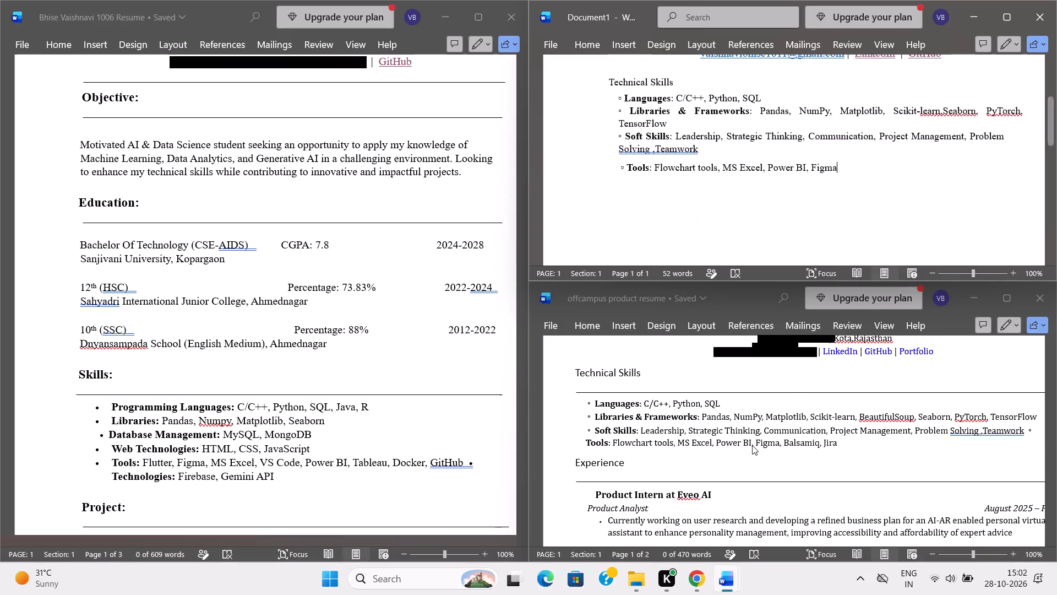
# Copy the divider line from the offcampus product resume to below the new document's Technical Skills heading, leaving no empty line after it.
pyautogui.click(787, 392)
pyautogui.tripleClick(787, 392)
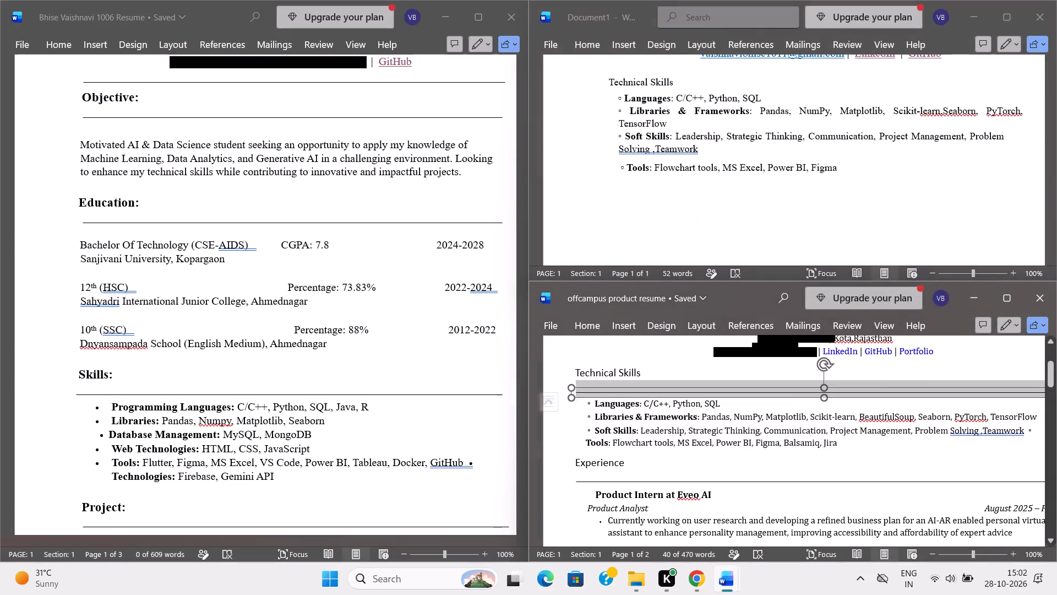
pyautogui.hotkey('ctrl', 'c')
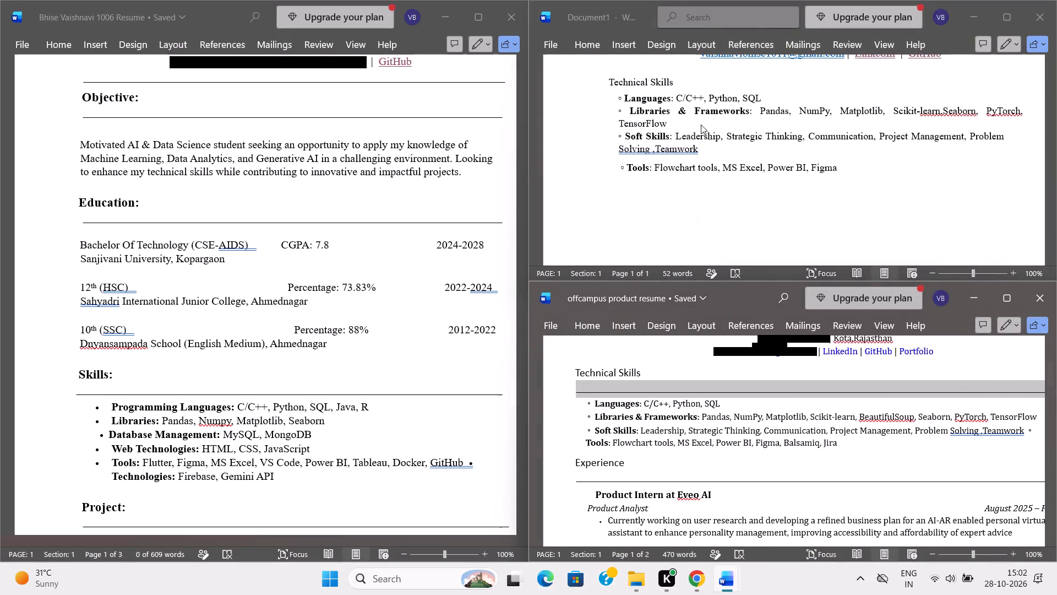
pyautogui.click(683, 75)
pyautogui.click(680, 80)
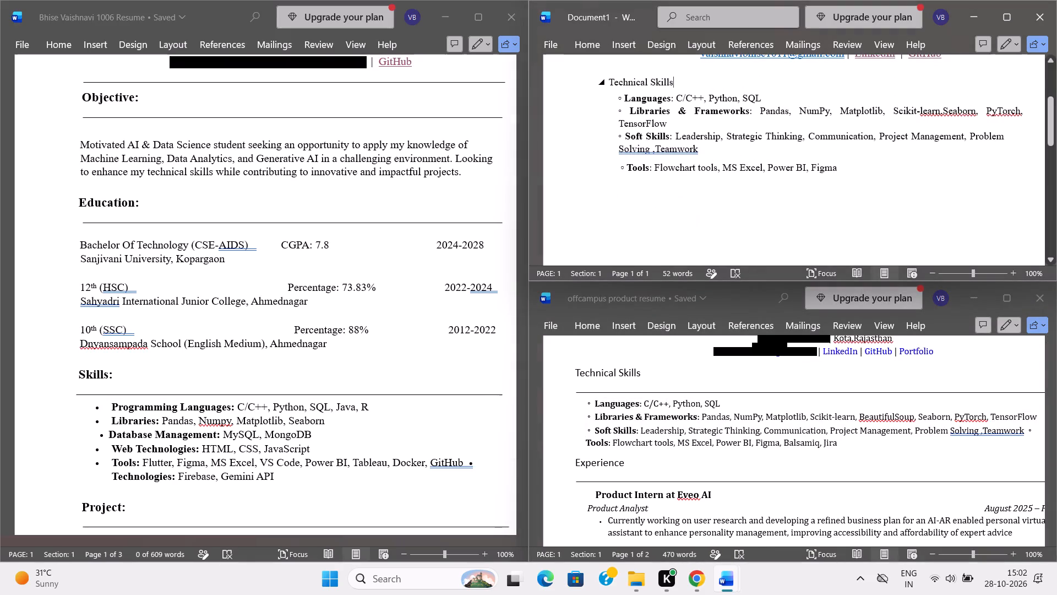
pyautogui.press('Return')
pyautogui.hotkey('ctrl', 'v')
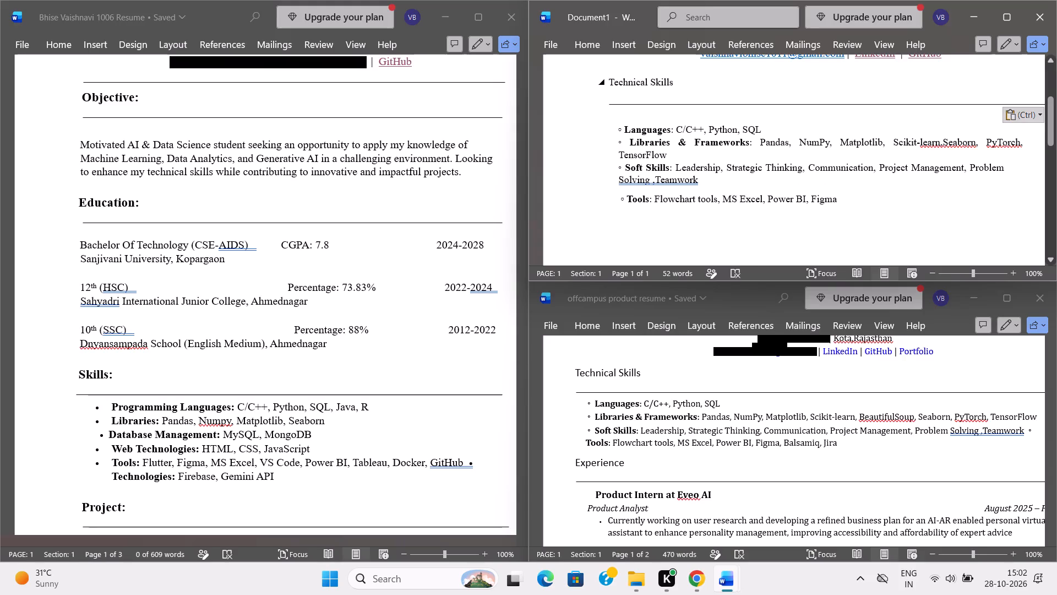
pyautogui.click(619, 113)
pyautogui.moveTo(619, 113); pyautogui.dragTo(626, 115)
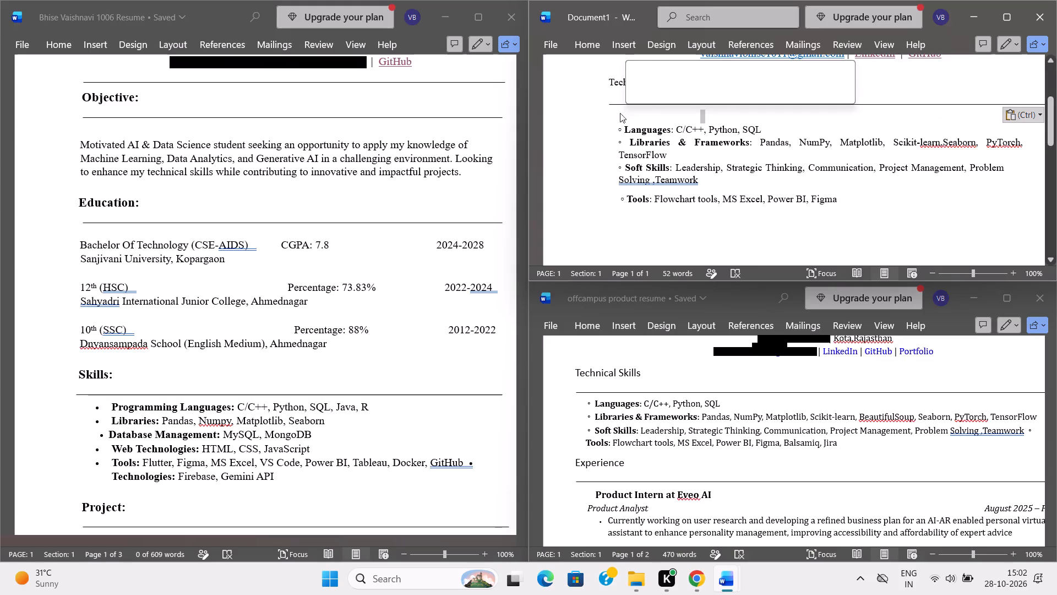
pyautogui.press('BackSpace')
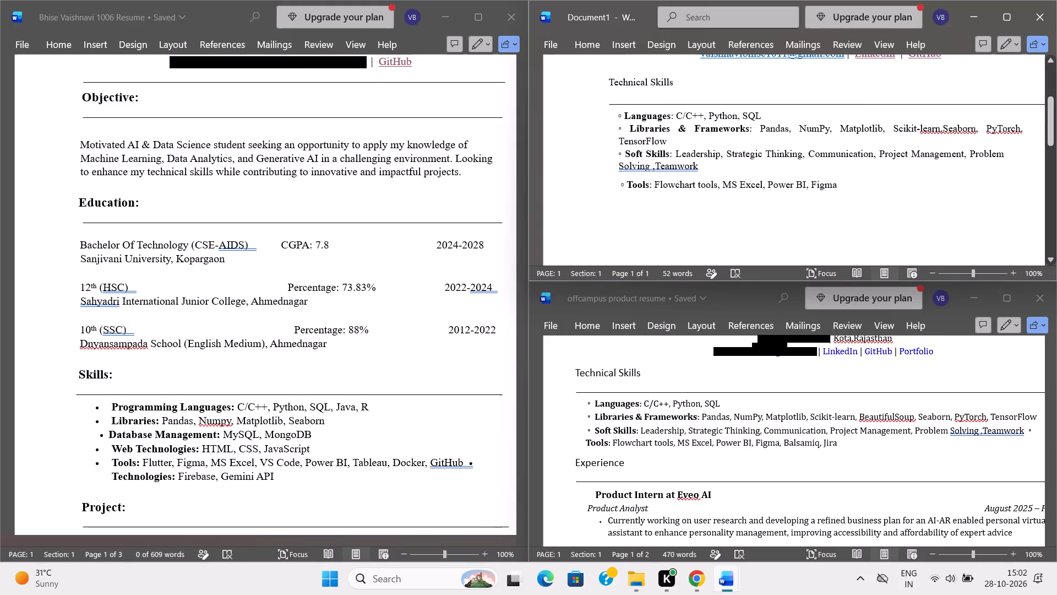
pyautogui.doubleClick(611, 94)
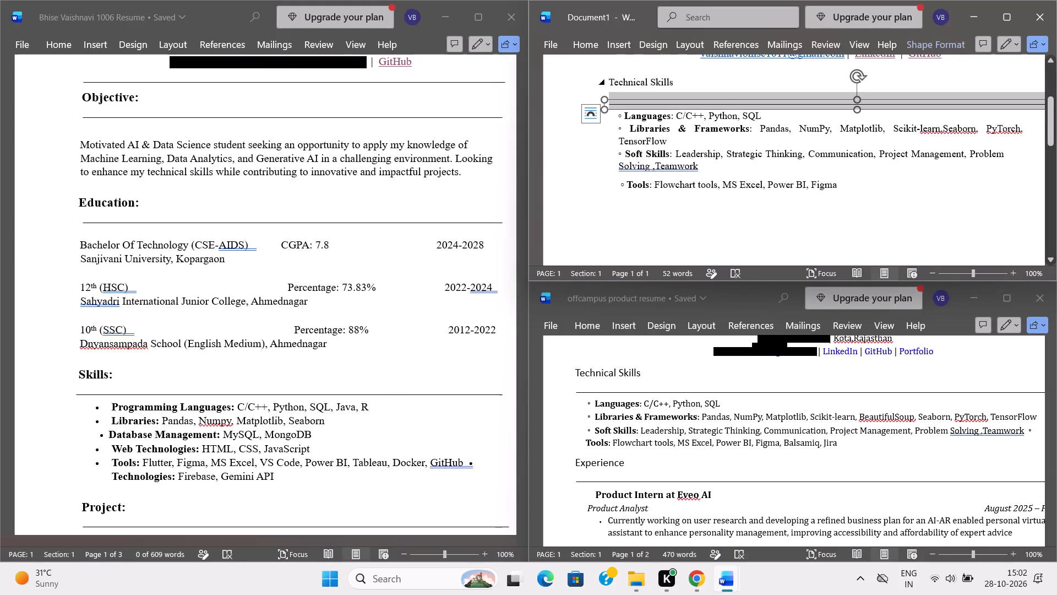
pyautogui.click(587, 47)
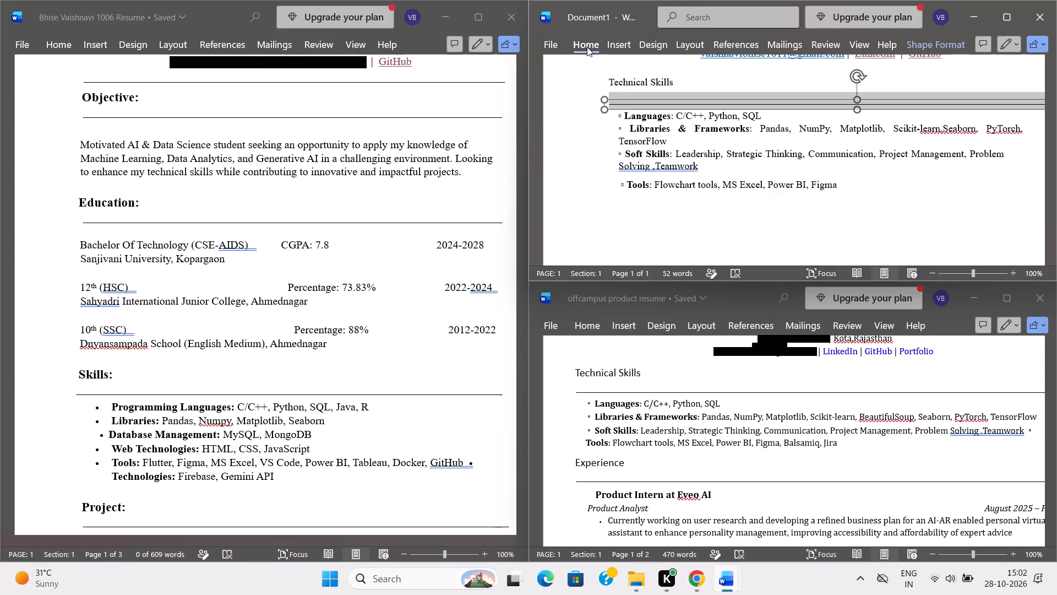
# Add an Experience heading below the Tools entry and paste the copied divider line beneath it.
pyautogui.click(729, 232)
pyautogui.click(729, 232)
pyautogui.scroll(-1, 729, 232)
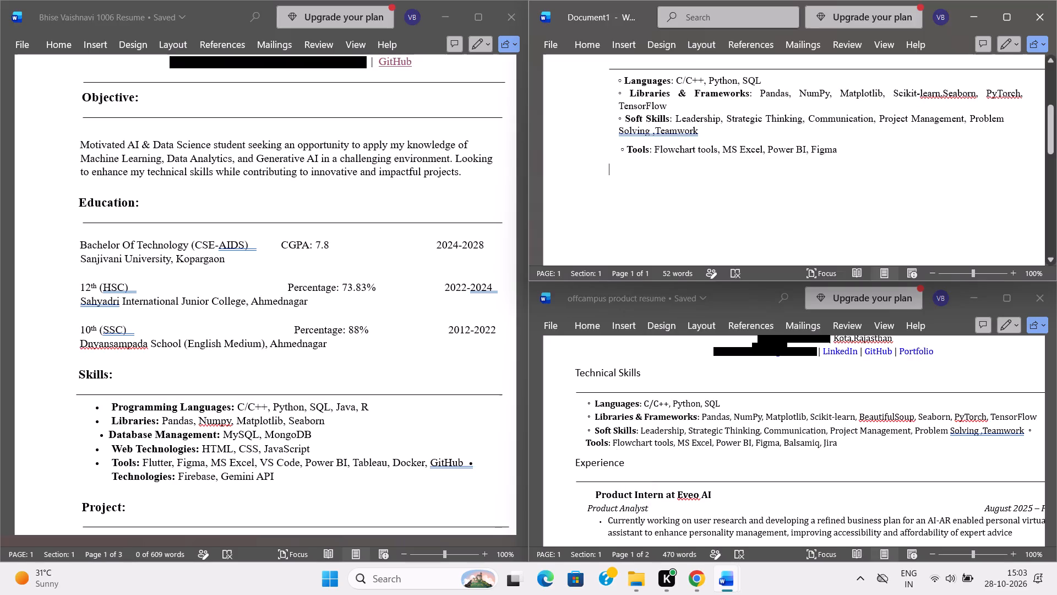
pyautogui.write('xper')
pyautogui.press('i')
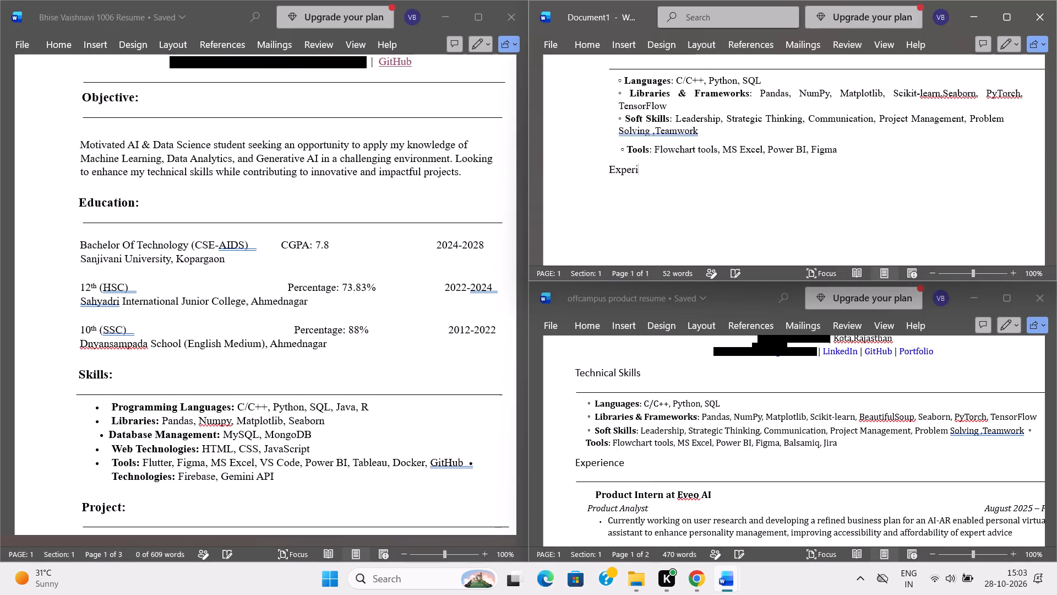
pyautogui.write('ence')
pyautogui.press('space')
pyautogui.press('Return')
pyautogui.hotkey('ctrl', 'v')
# Copy both internship entries, Ethara.ai and Unified Mentor with their bullets, from the existing resume's Internship section.
pyautogui.scroll(-2, 711, 447)
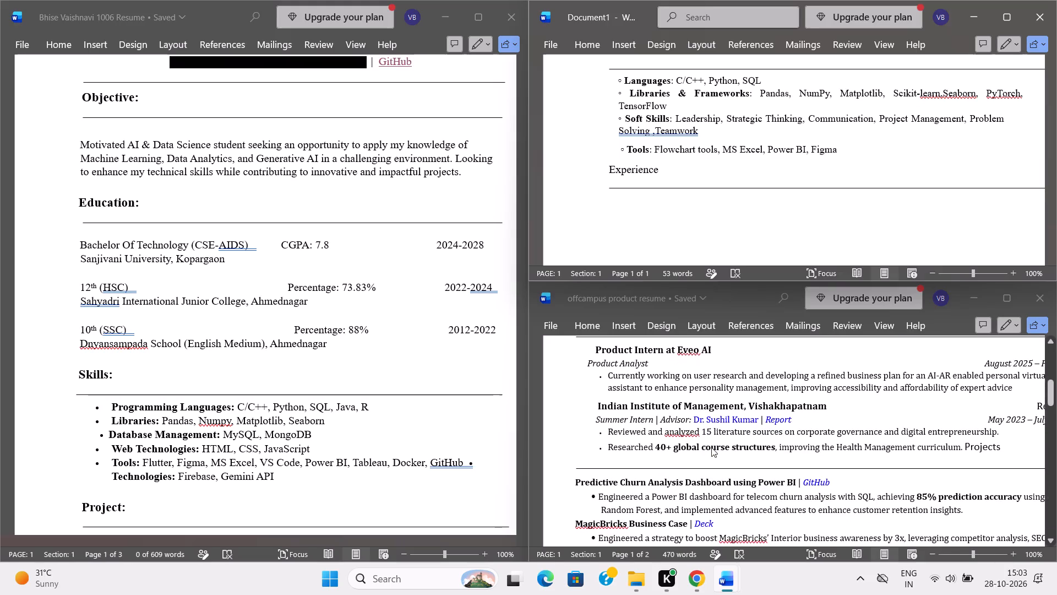
pyautogui.scroll(-8, 341, 447)
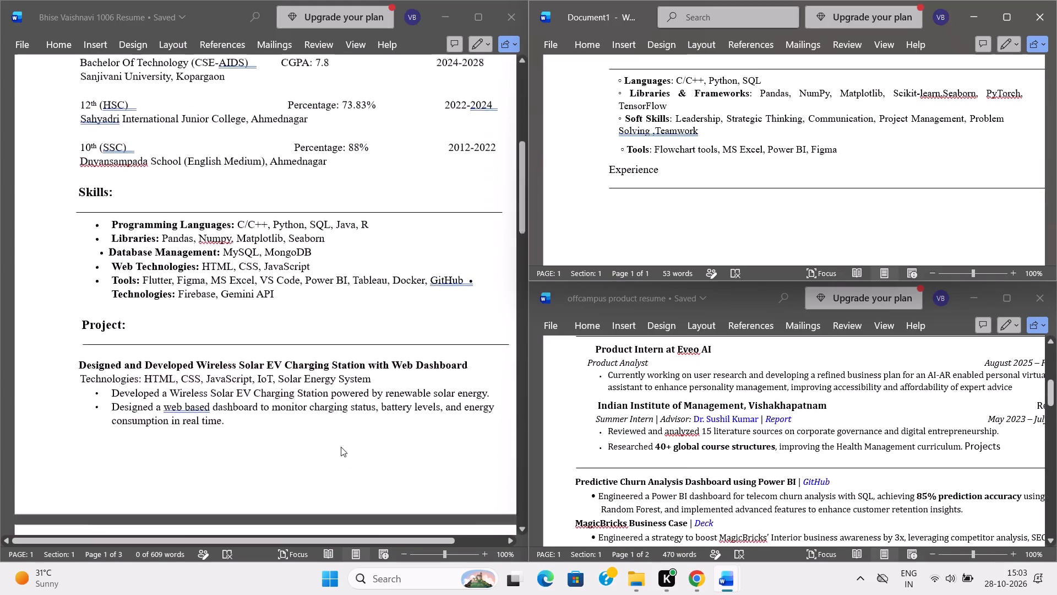
pyautogui.scroll(-9, 341, 447)
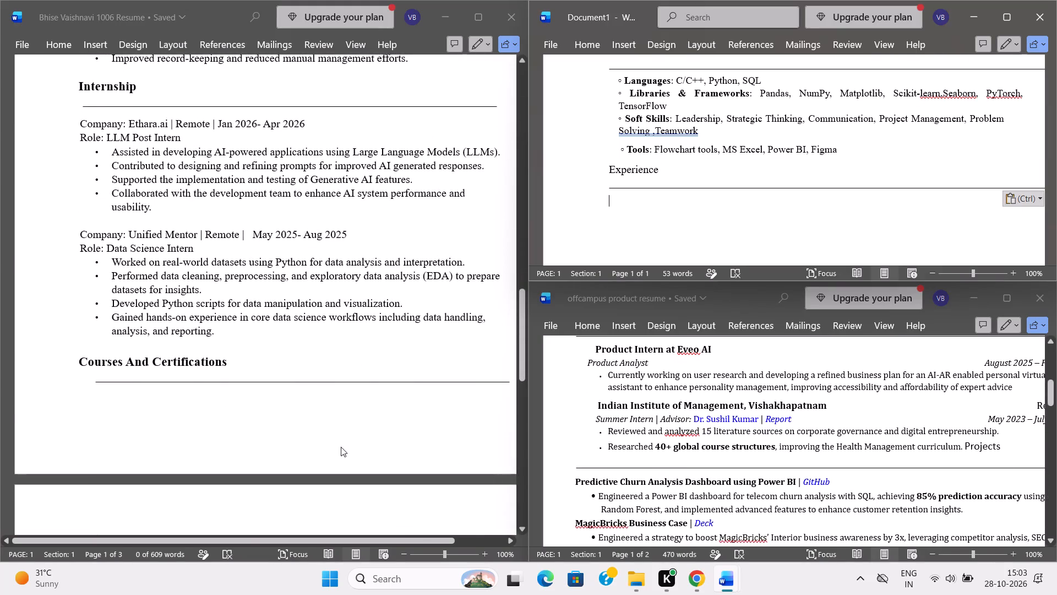
pyautogui.scroll(1, 341, 447)
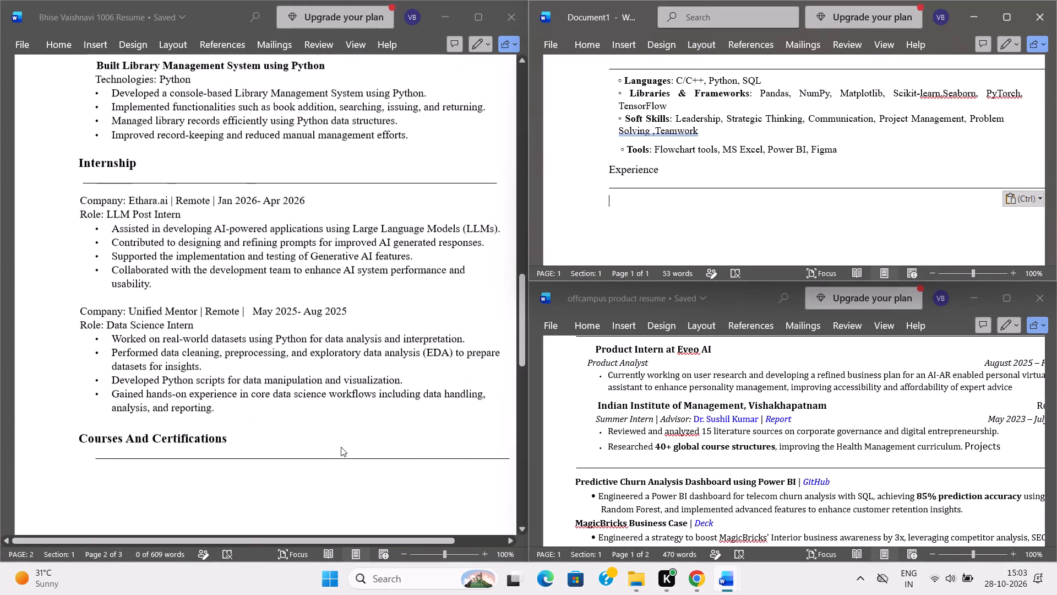
pyautogui.moveTo(214, 410); pyautogui.dragTo(73, 200)
pyautogui.moveTo(73, 200); pyautogui.dragTo(219, 415)
pyautogui.hotkey('ctrl', 'c')
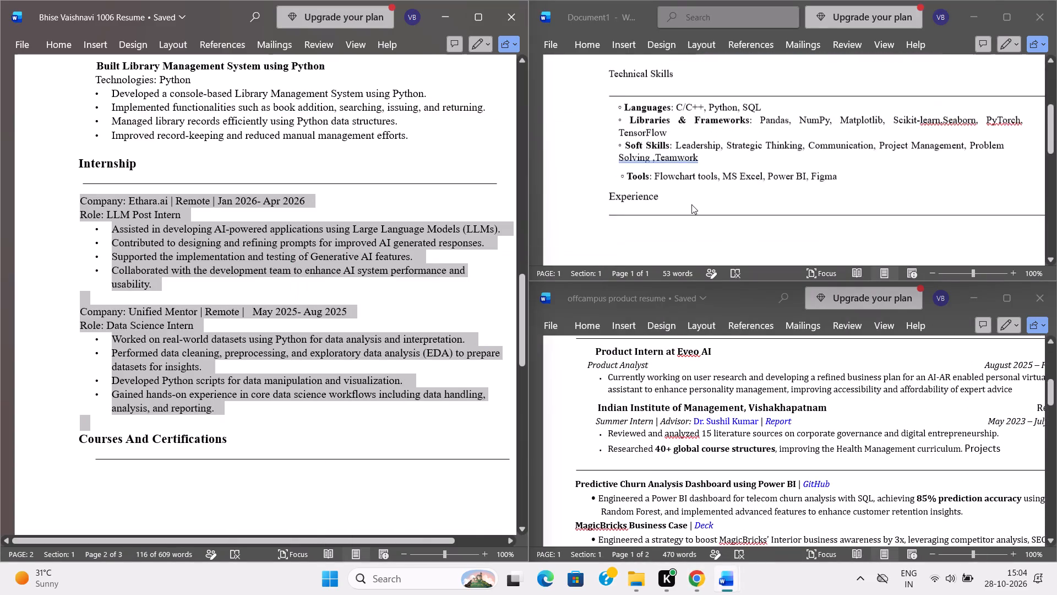
pyautogui.scroll(1, 649, 413)
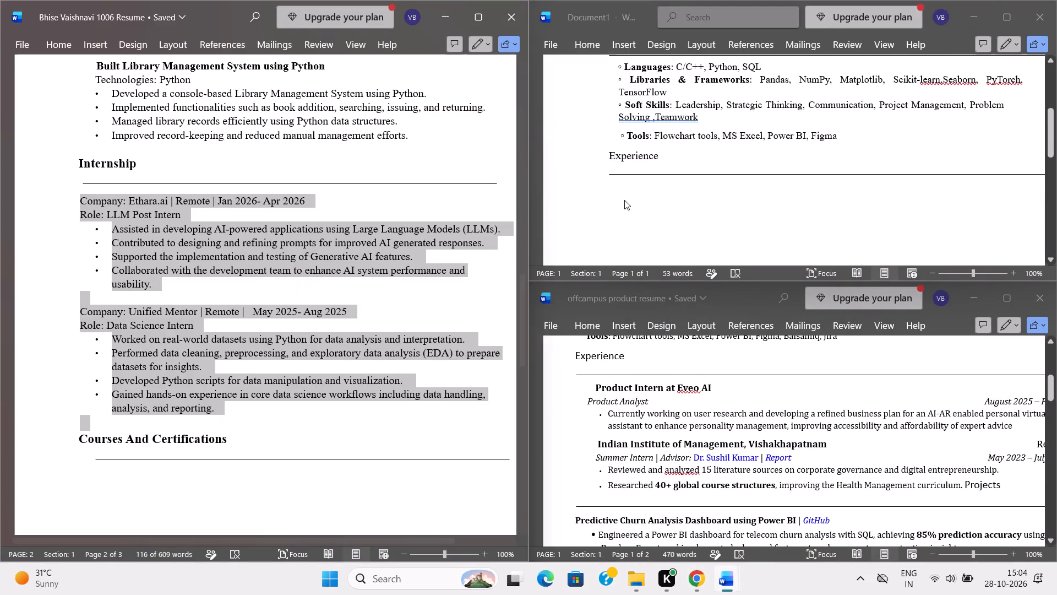
pyautogui.click(616, 188)
pyautogui.hotkey('ctrl', 'v')
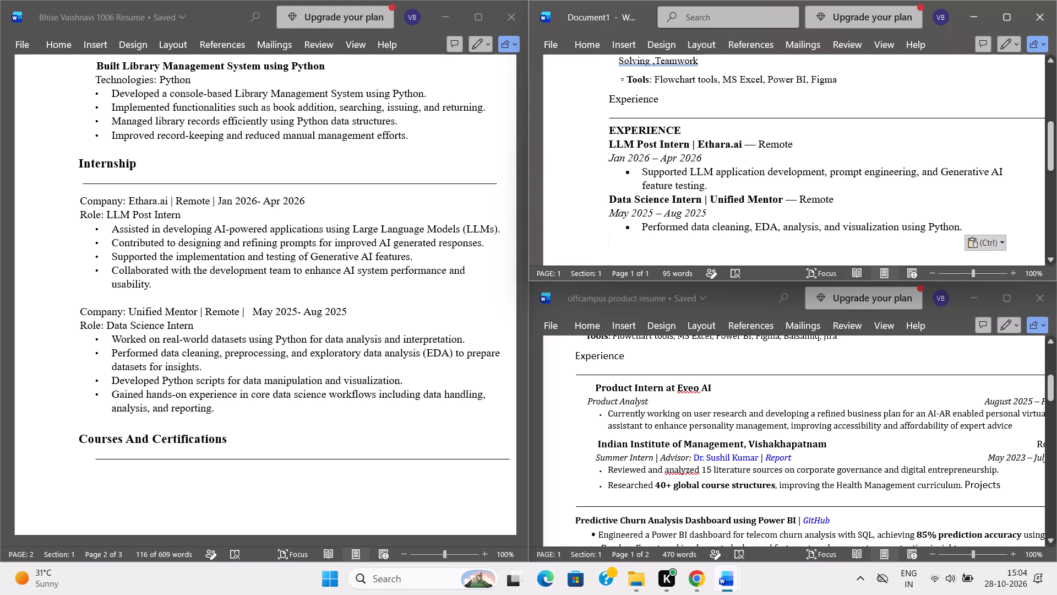
# Delete the duplicate EXPERIENCE heading line above the pasted LLM Post Intern entry.
pyautogui.click(689, 129)
pyautogui.press('BackSpace')
pyautogui.press('BackSpace')
pyautogui.press('BackSpace')
pyautogui.press('BackSpace')
pyautogui.press('BackSpace')
pyautogui.press('BackSpace')
pyautogui.press('BackSpace')
pyautogui.press('BackSpace')
pyautogui.press('BackSpace')
pyautogui.press('BackSpace')
pyautogui.press('BackSpace')
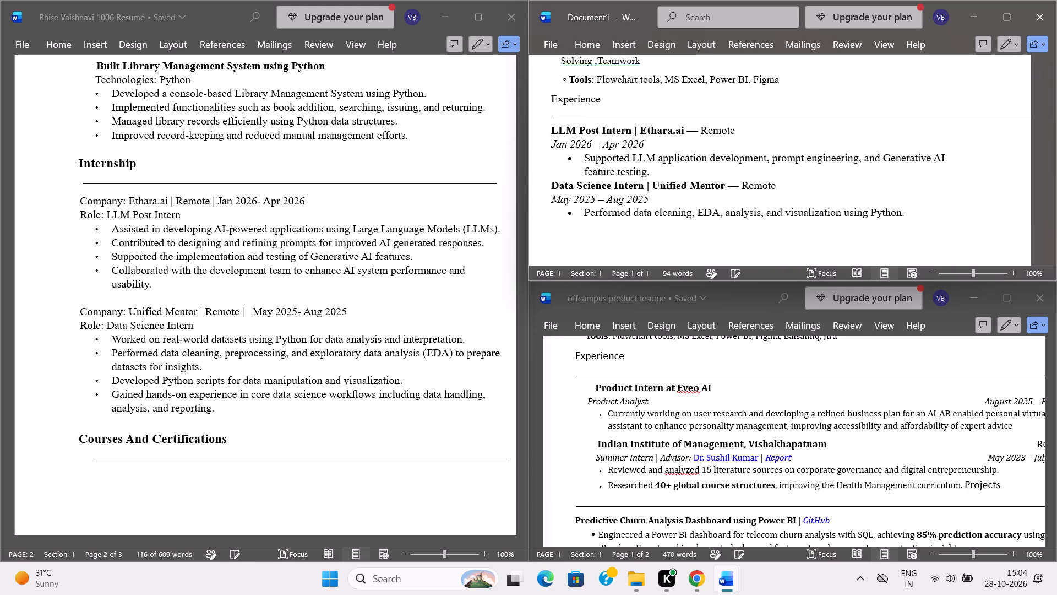
# Set the font size of both pasted internship entries, including dates and bullets, to 11.
pyautogui.hscroll(1, 689, 129)
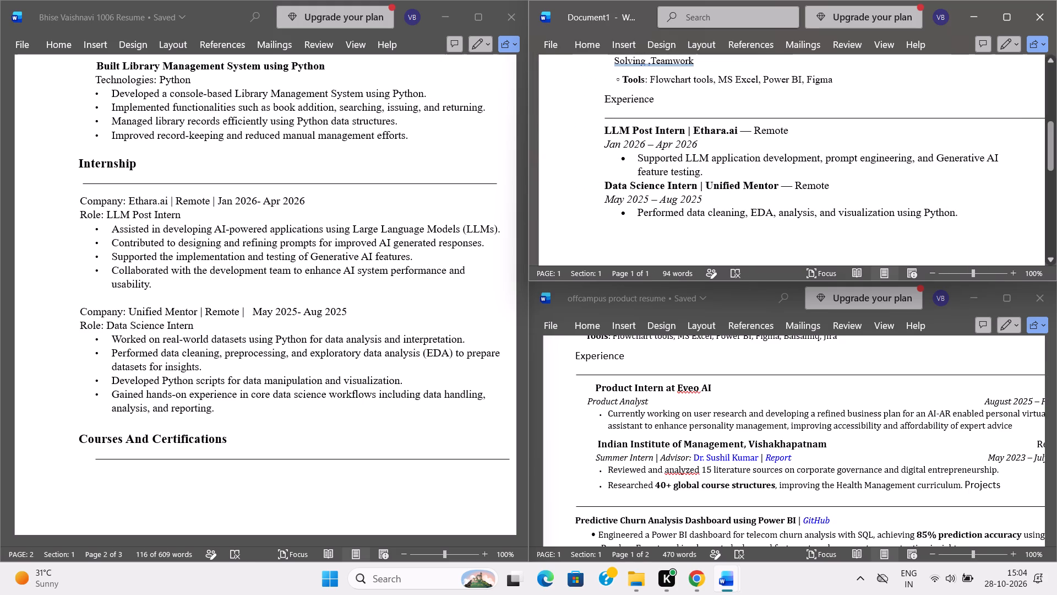
pyautogui.moveTo(604, 129); pyautogui.dragTo(1000, 220)
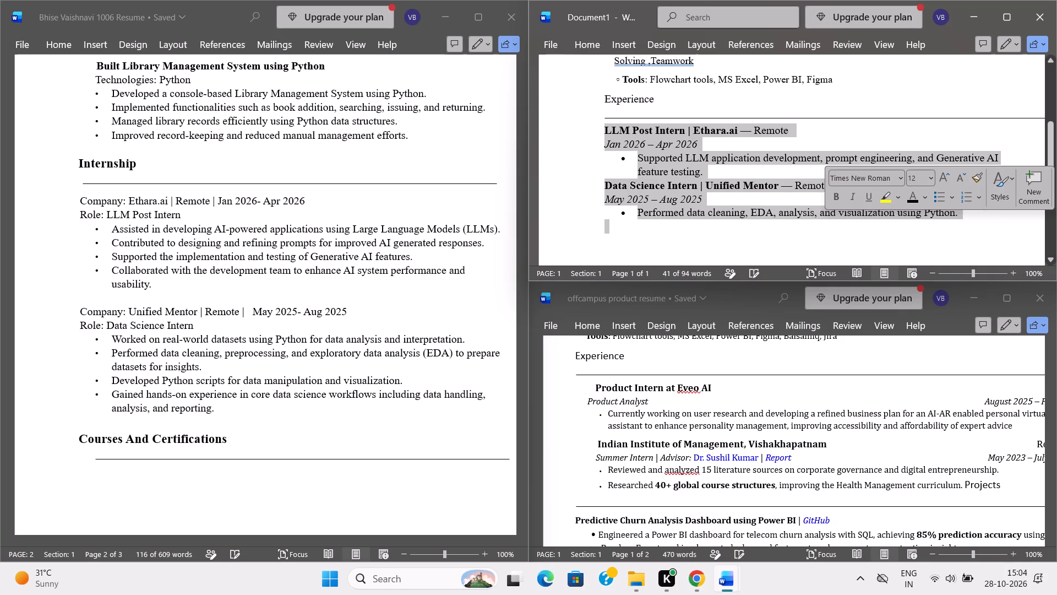
pyautogui.click(915, 180)
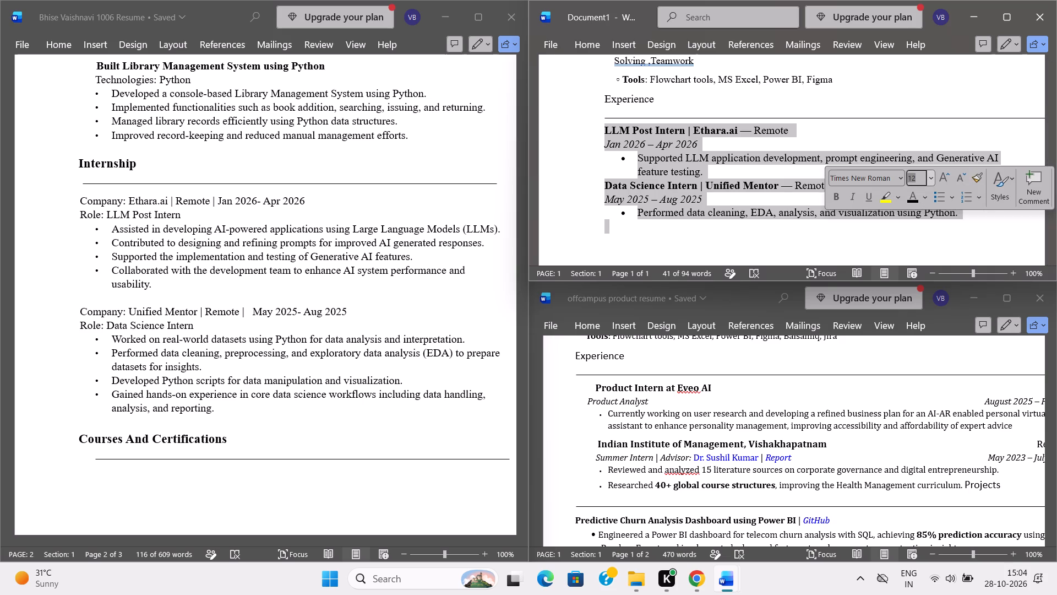
pyautogui.write('11')
pyautogui.press('Return')
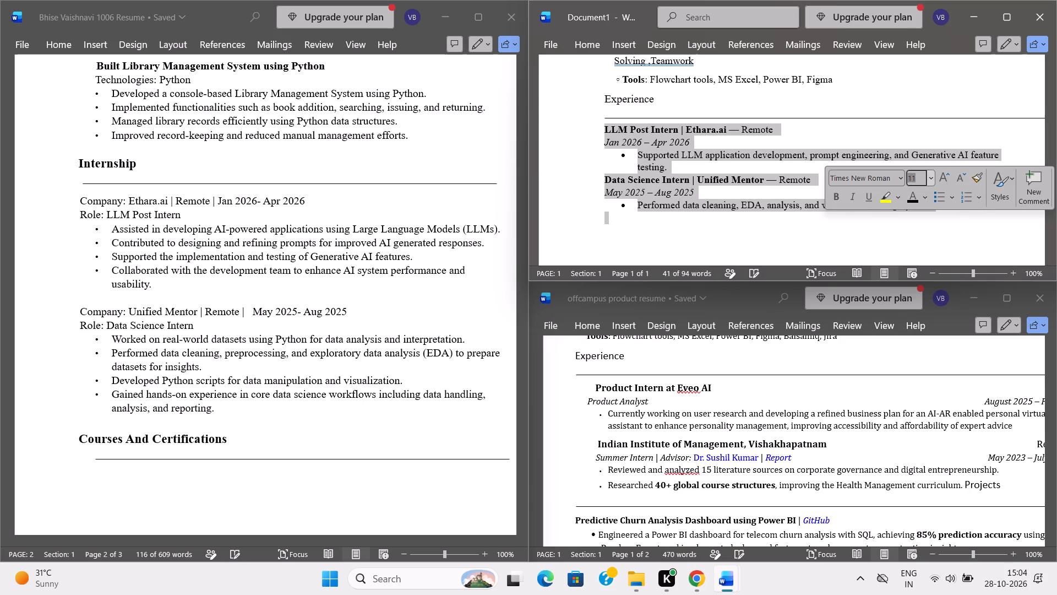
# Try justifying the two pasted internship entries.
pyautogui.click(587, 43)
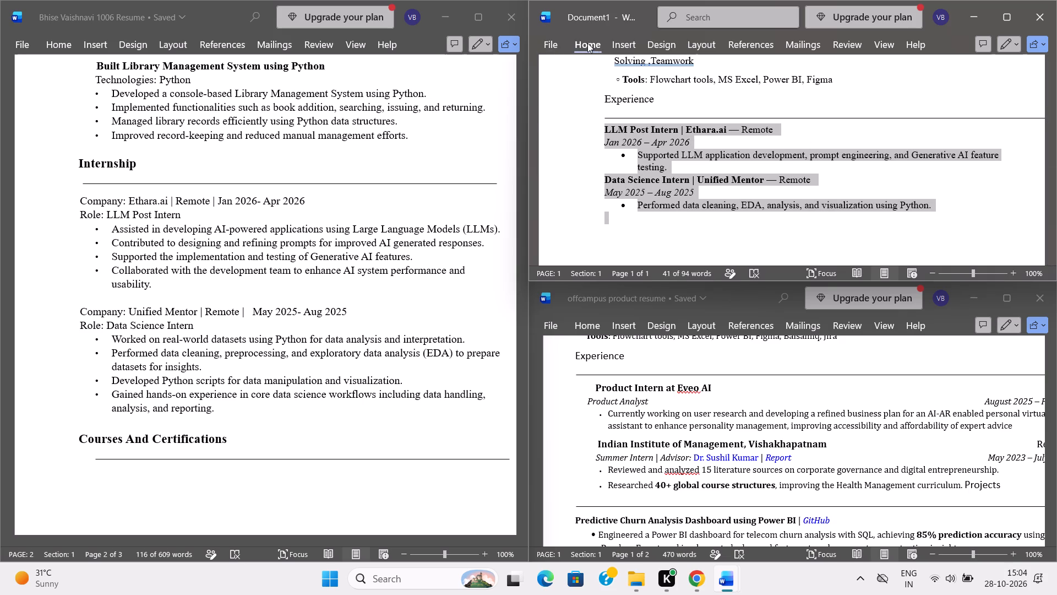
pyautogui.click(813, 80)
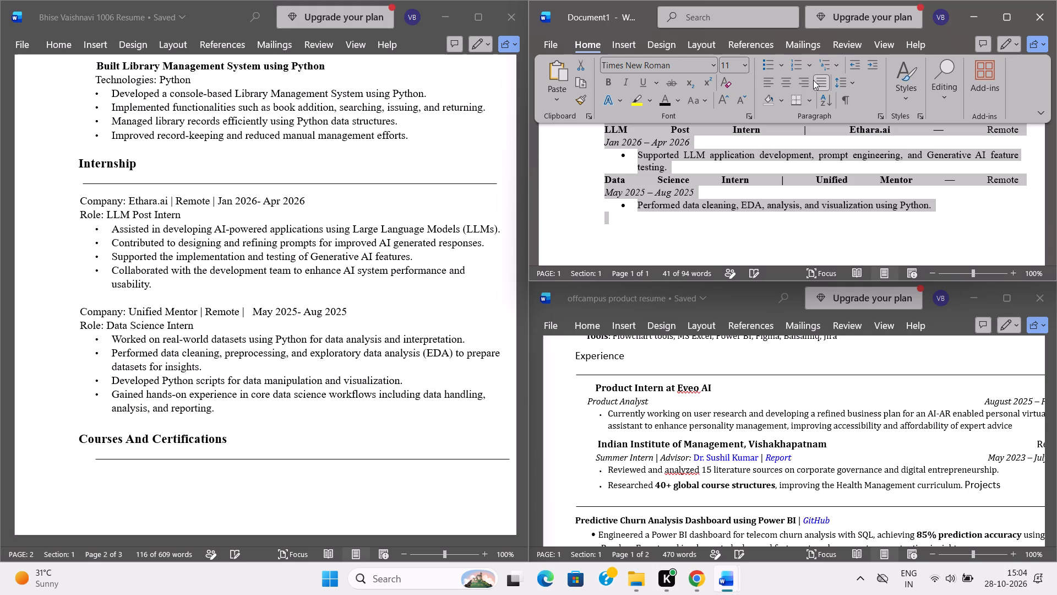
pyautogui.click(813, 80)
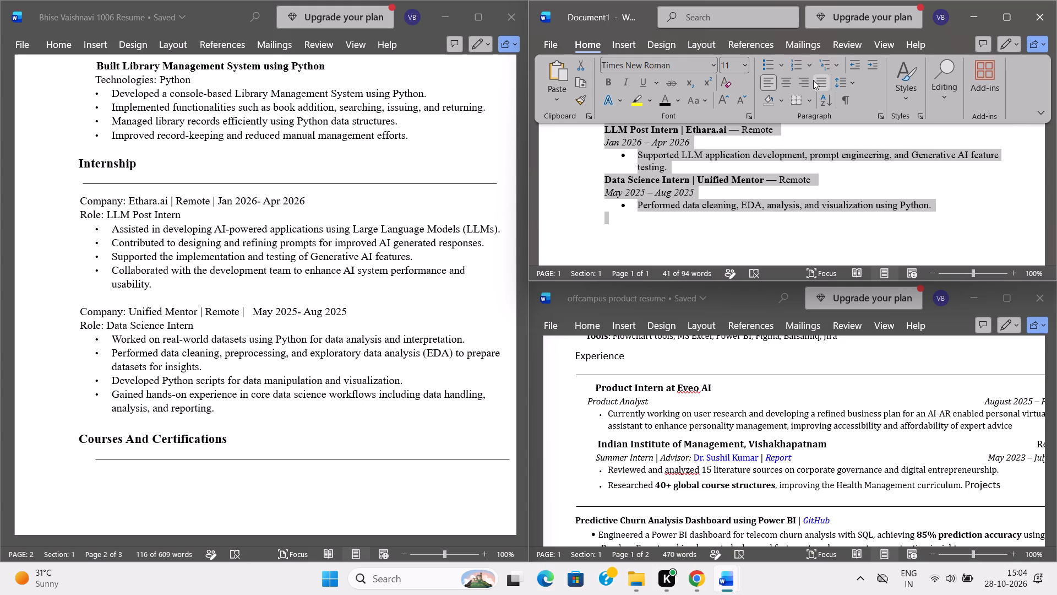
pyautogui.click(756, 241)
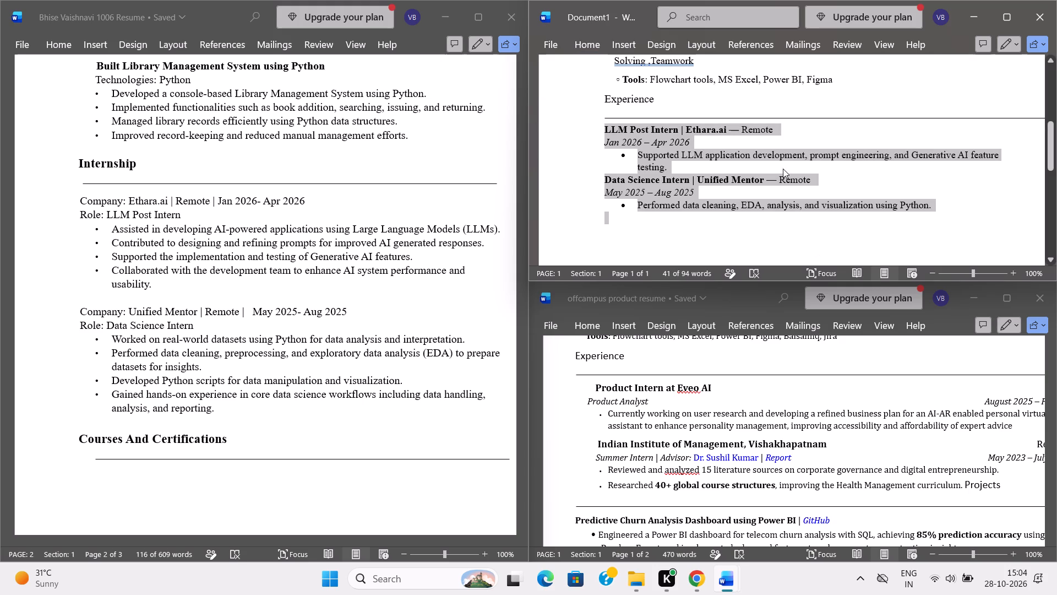
# Replace the long dash before Remote with a hyphen in the Unified Mentor and Ethara.ai title lines.
pyautogui.click(775, 181)
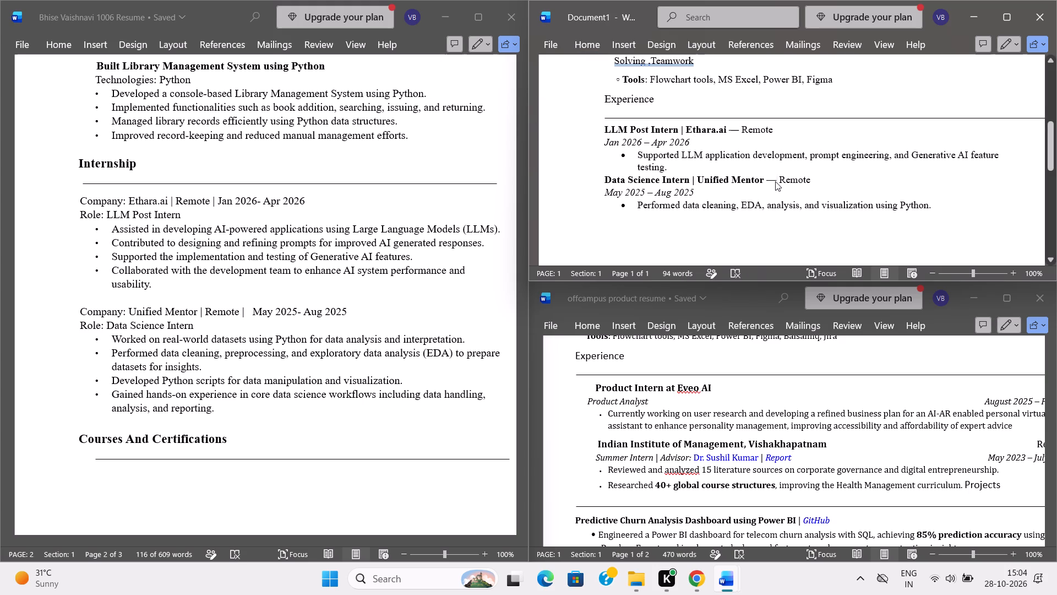
pyautogui.press('BackSpace')
pyautogui.press('BackSpace')
pyautogui.press('space')
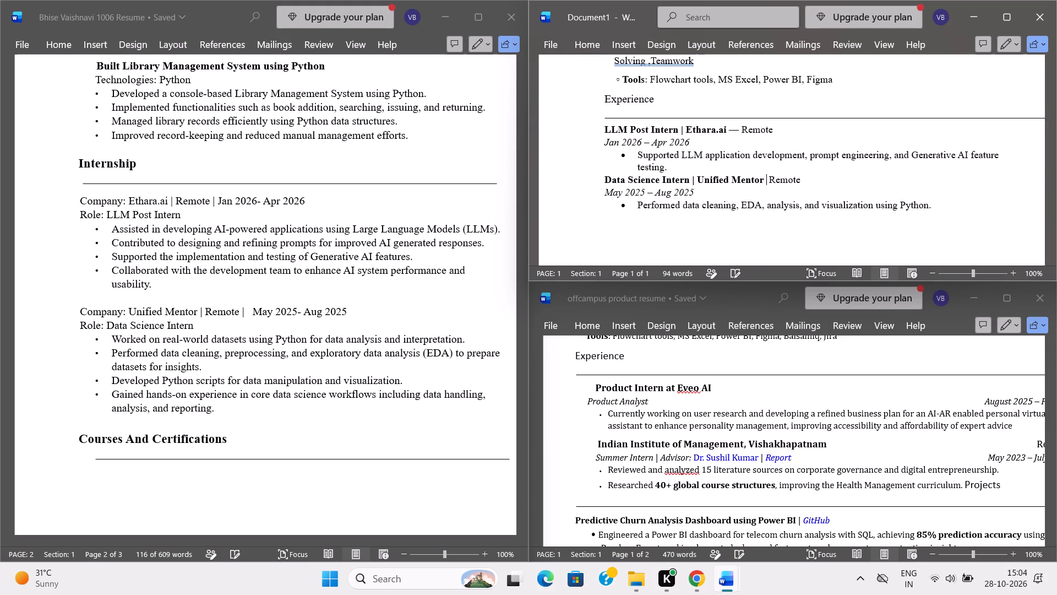
pyautogui.write('-')
pyautogui.click(738, 130)
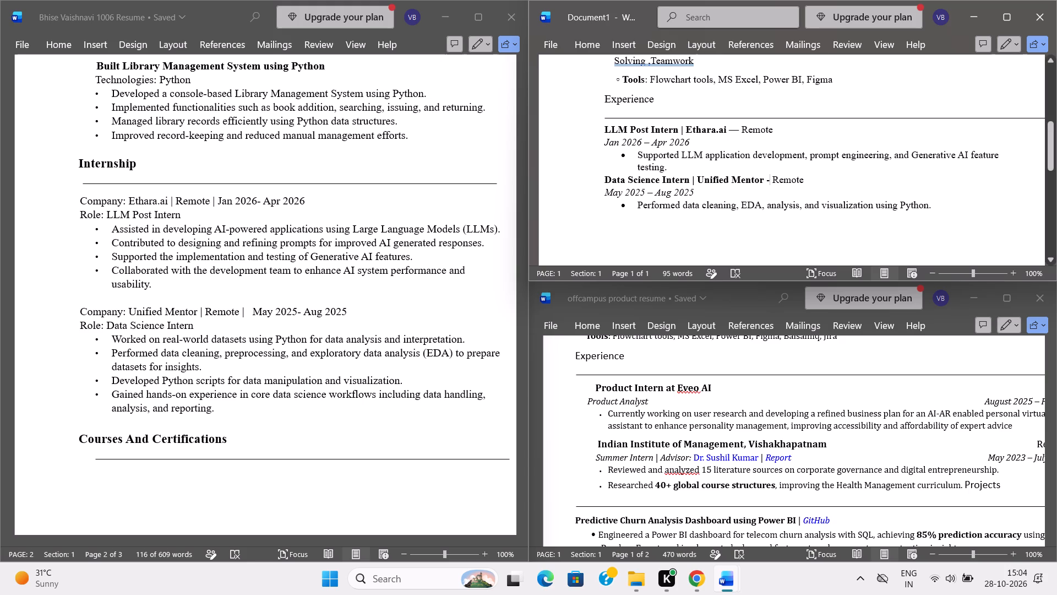
pyautogui.press('BackSpace')
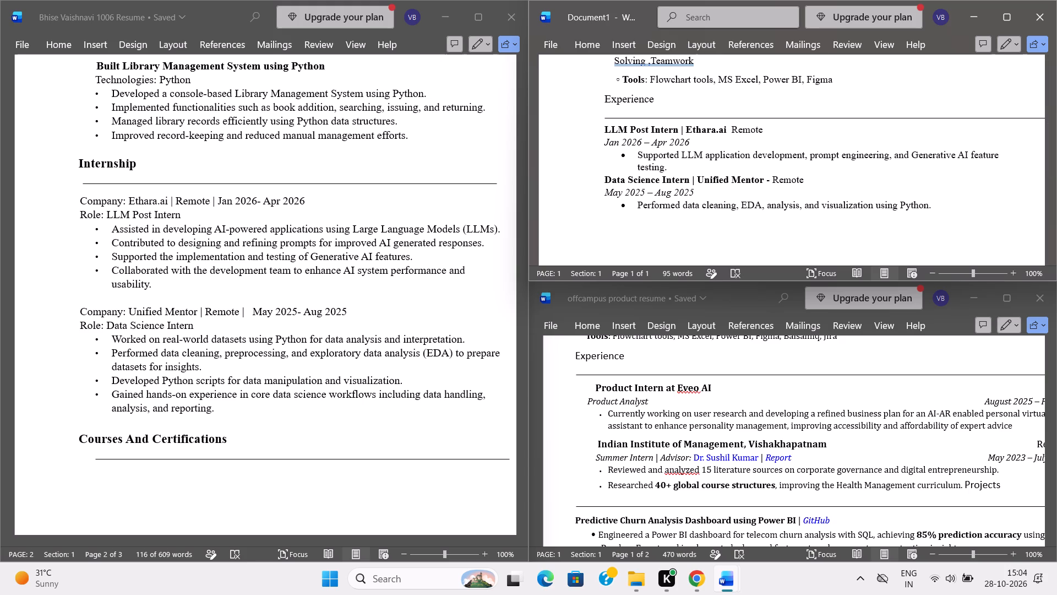
pyautogui.press('-')
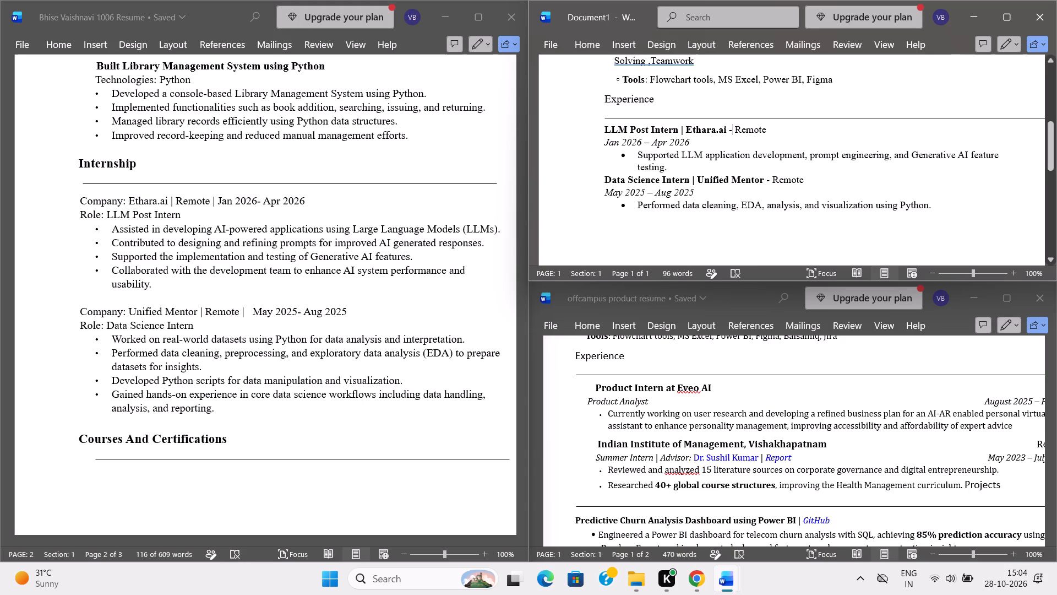
# Review the offcampus product resume's sections from Technical Skills through Awards & Achievements and compare the existing resume's certifications, skills and projects.
pyautogui.moveTo(691, 192); pyautogui.dragTo(611, 196)
pyautogui.click(706, 233)
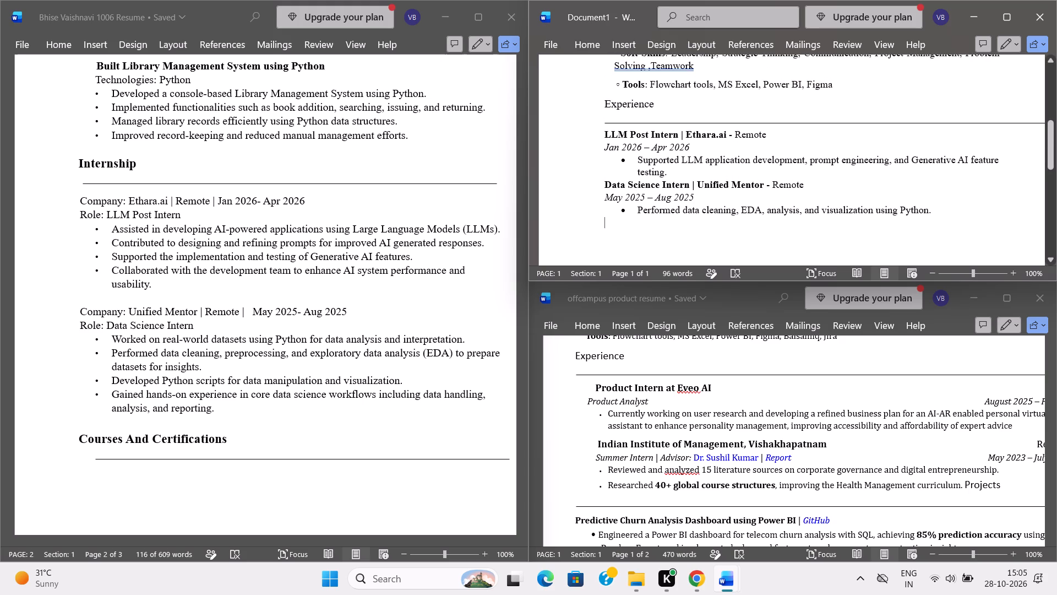
pyautogui.scroll(-3, 696, 522)
pyautogui.scroll(4, 696, 522)
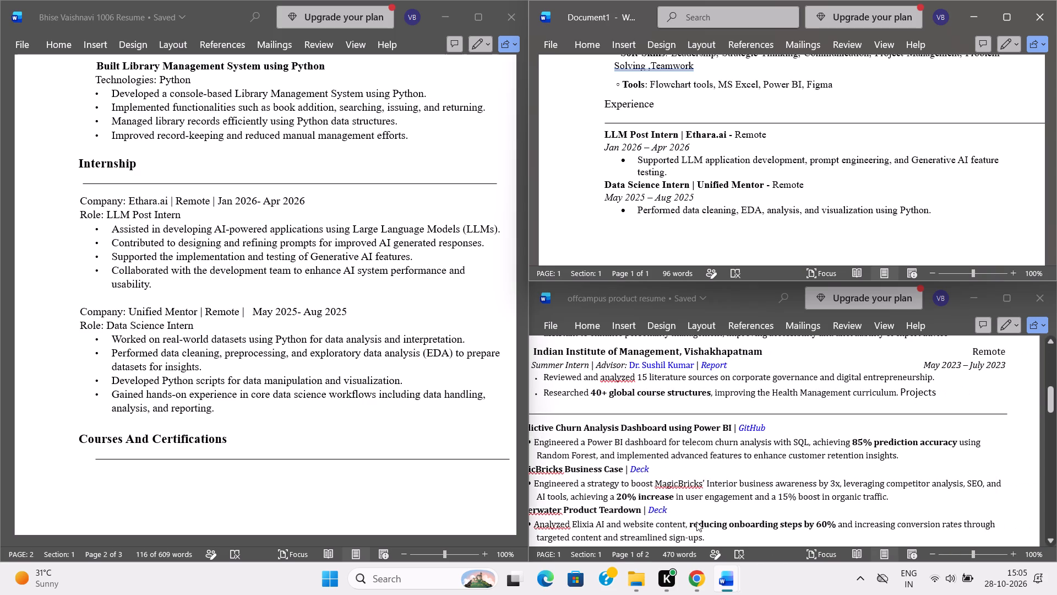
pyautogui.scroll(2, 696, 522)
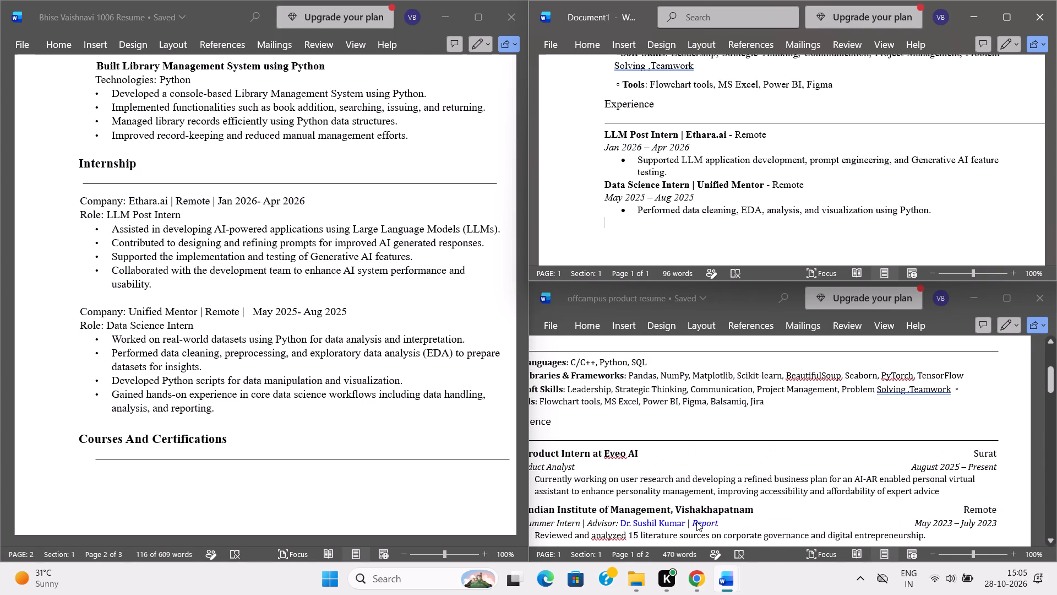
pyautogui.scroll(-1, 696, 522)
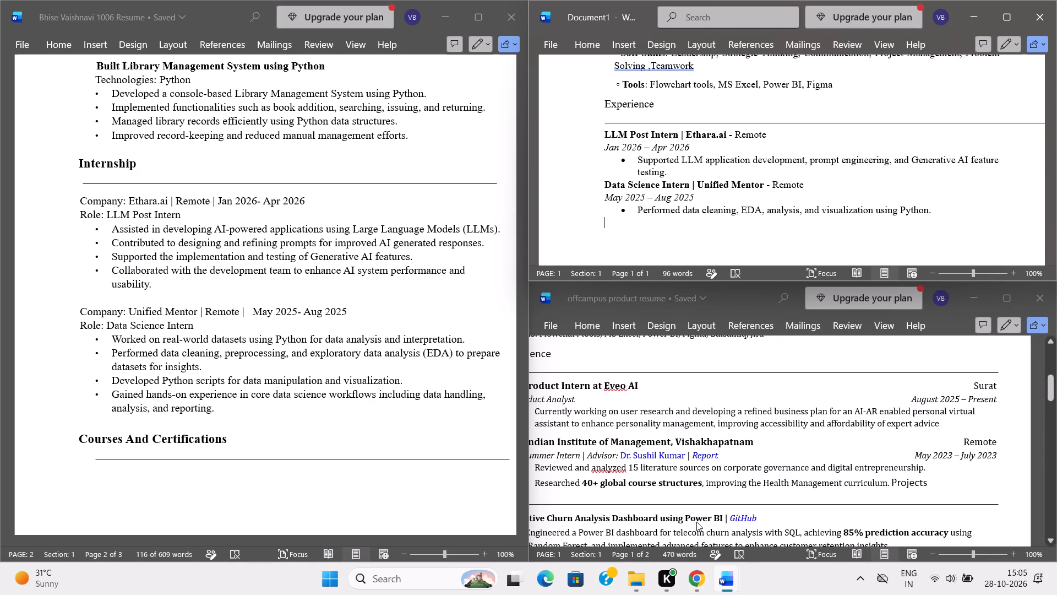
pyautogui.keyDown('ctrl'); pyautogui.scroll(-2, 696, 522); pyautogui.keyUp('ctrl')
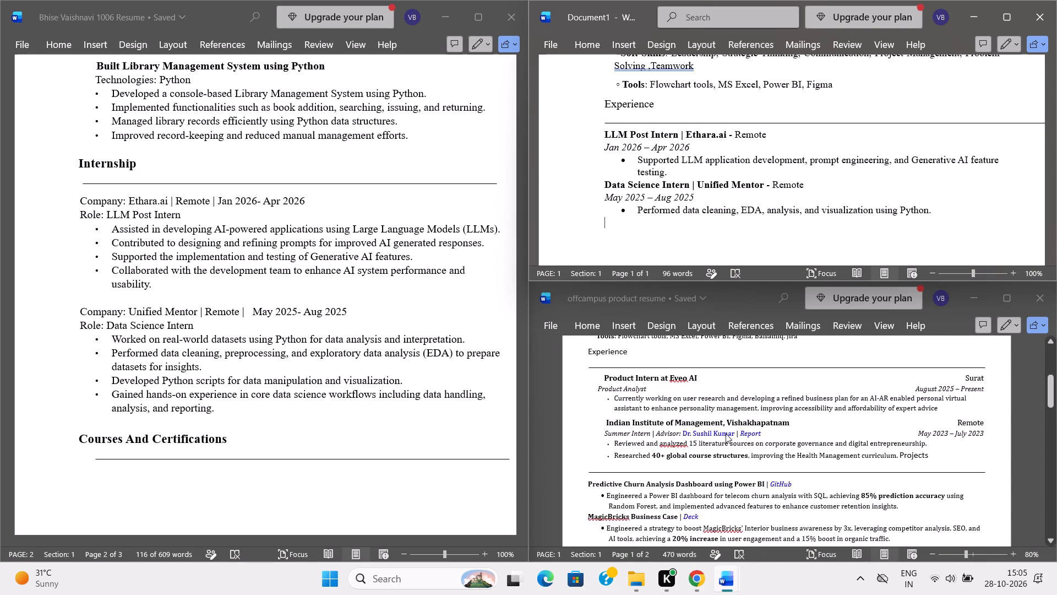
pyautogui.scroll(2, 726, 434)
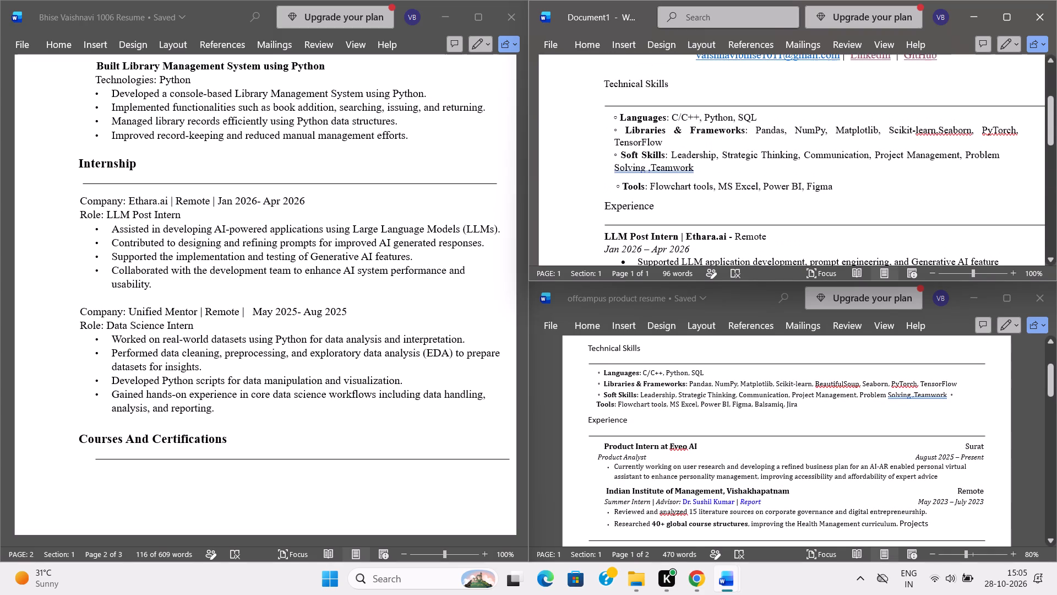
pyautogui.scroll(-1, 699, 159)
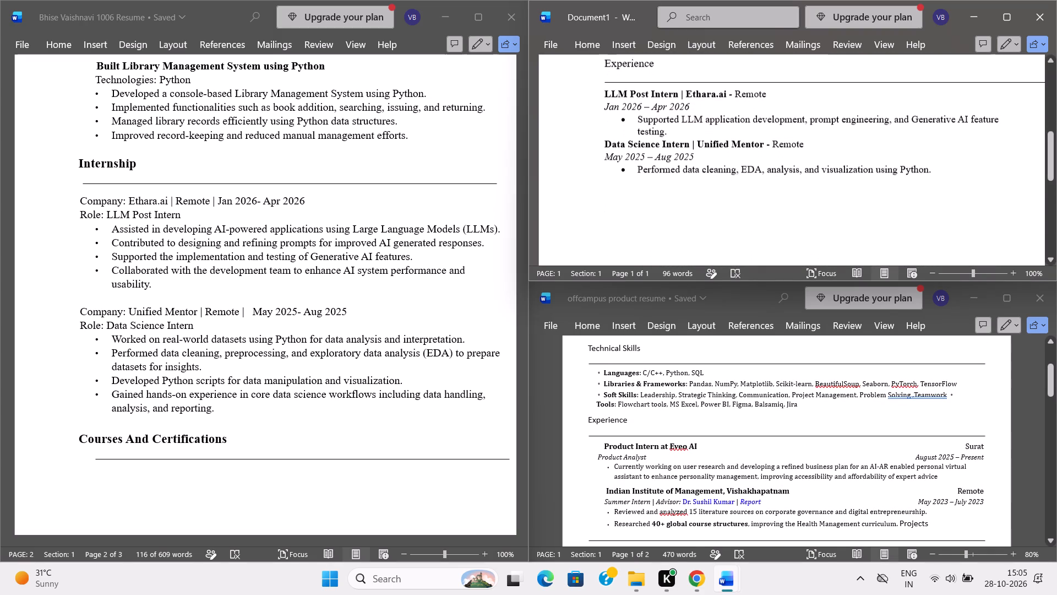
pyautogui.scroll(-1, 699, 159)
pyautogui.scroll(-1, 667, 405)
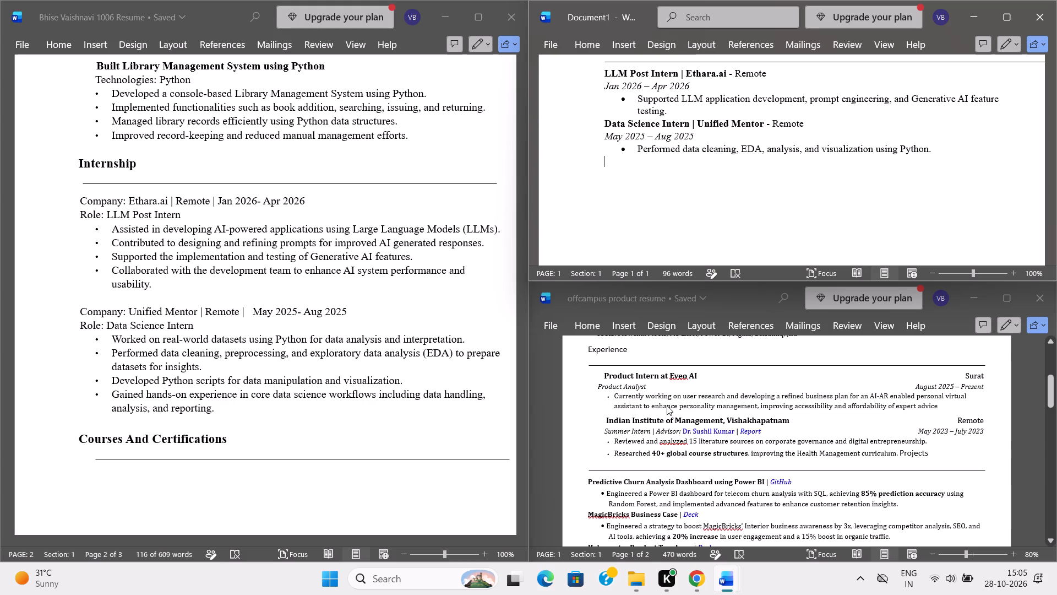
pyautogui.scroll(-3, 667, 405)
pyautogui.keyDown('ctrl'); pyautogui.scroll(1, 667, 405); pyautogui.keyUp('ctrl')
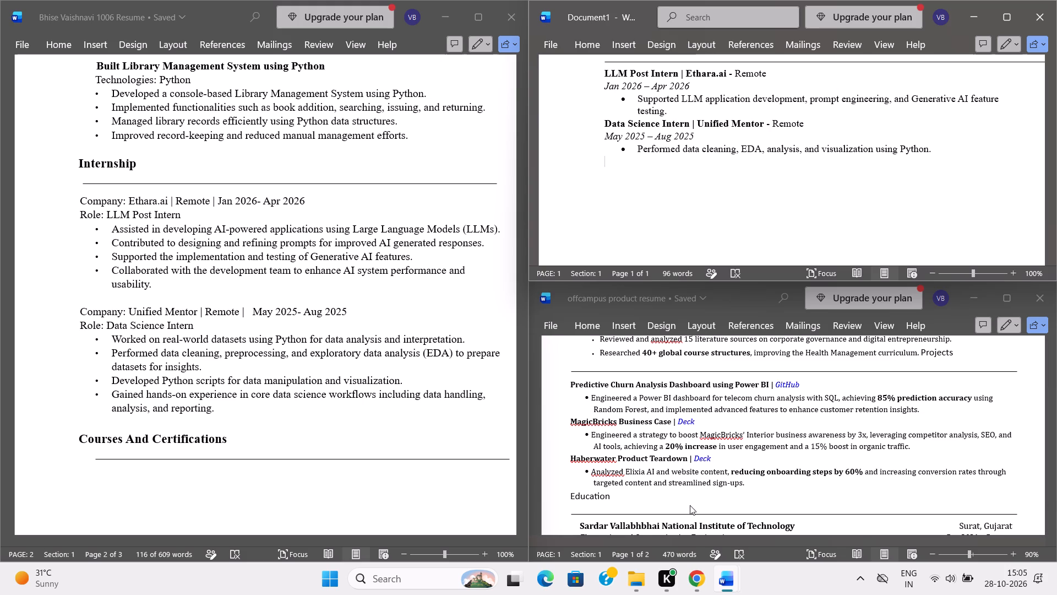
pyautogui.scroll(-3, 681, 359)
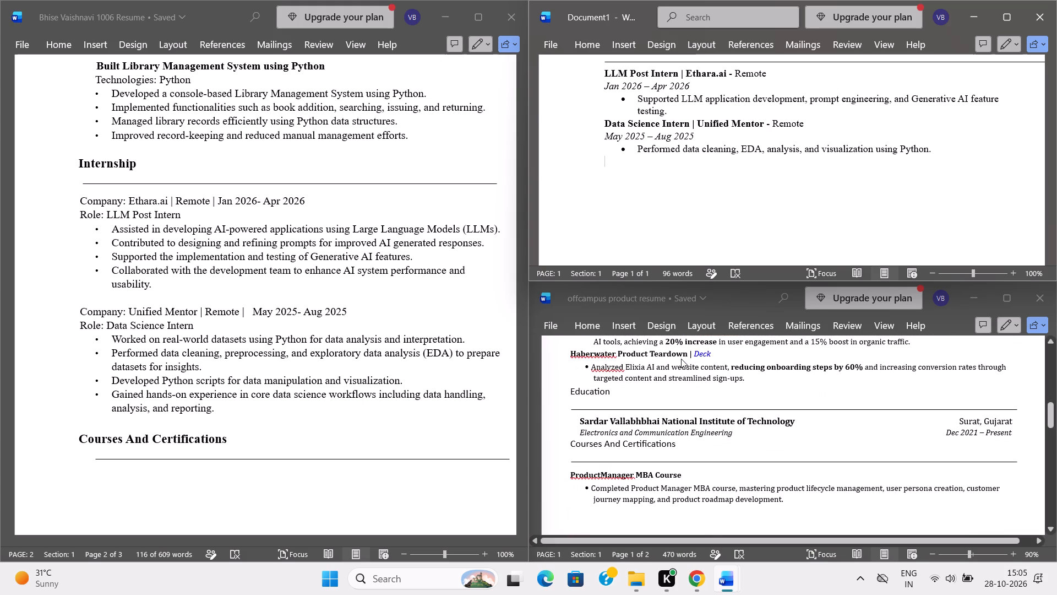
pyautogui.scroll(-7, 681, 359)
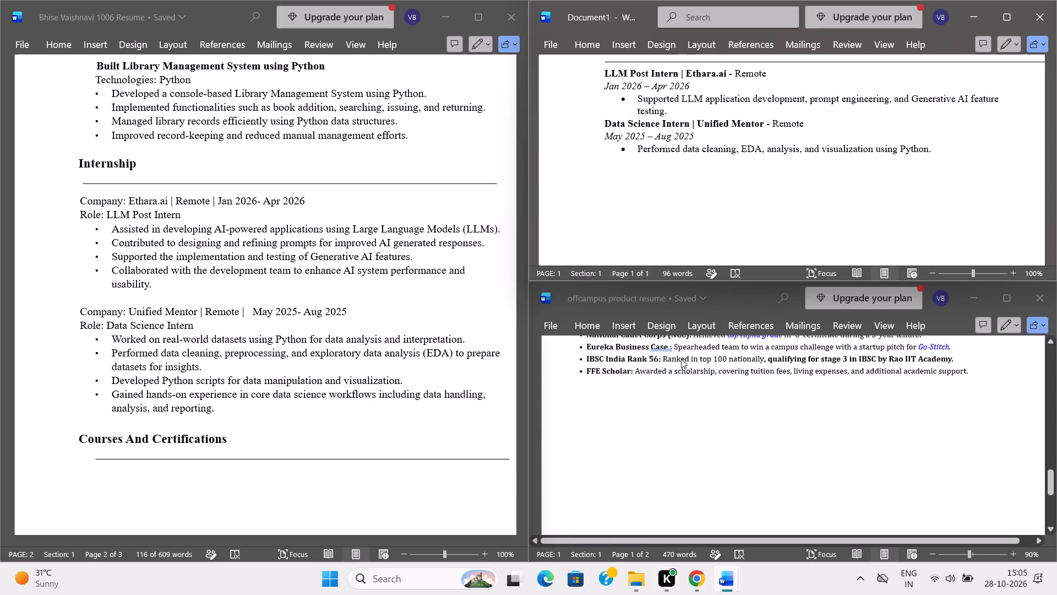
pyautogui.scroll(-1, 681, 359)
pyautogui.scroll(6, 681, 359)
pyautogui.scroll(-1, 681, 359)
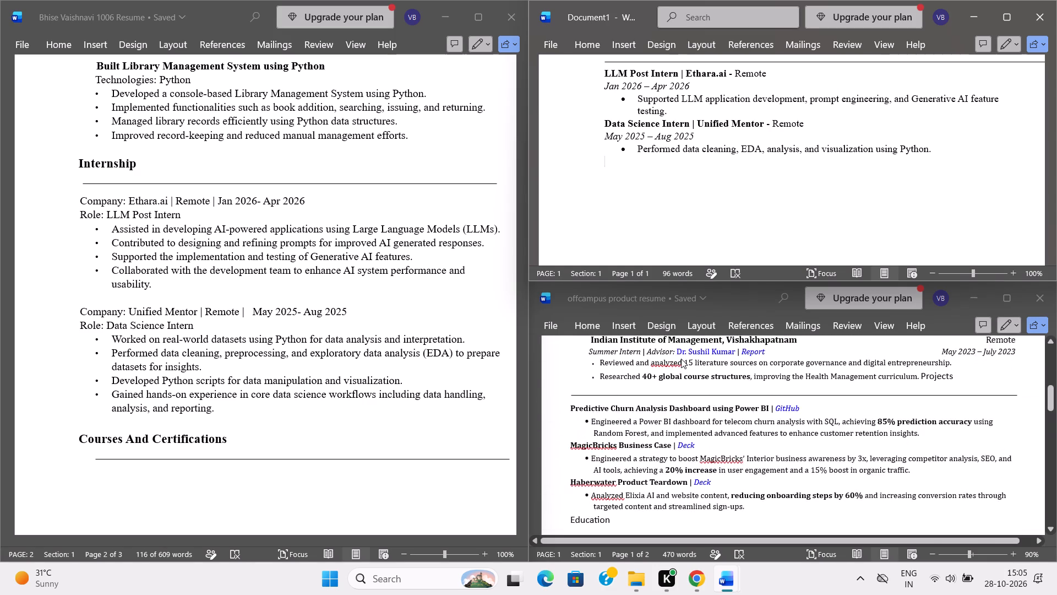
pyautogui.scroll(-1, 681, 359)
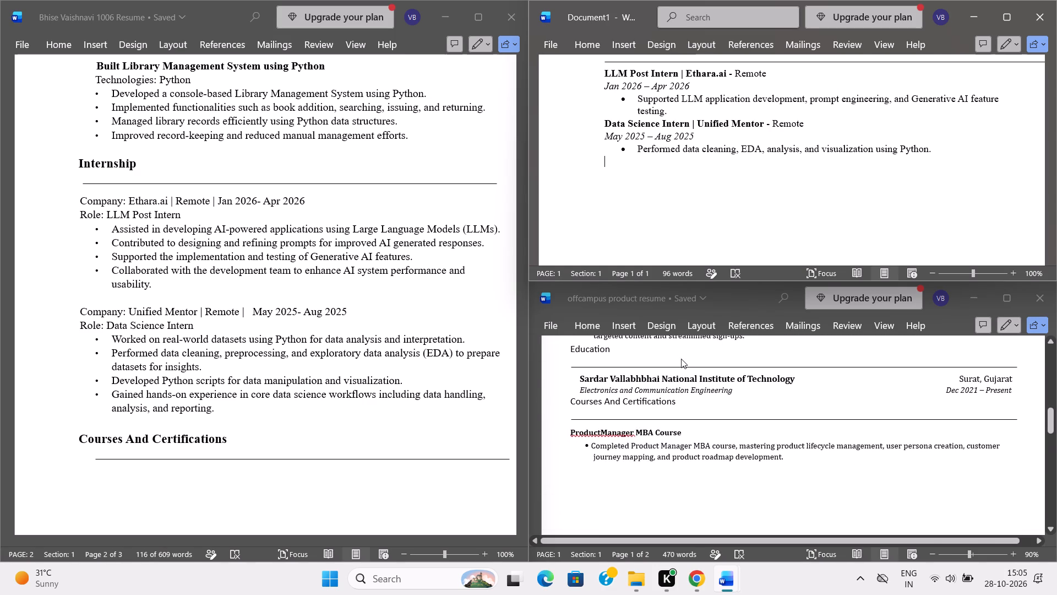
pyautogui.scroll(-4, 681, 359)
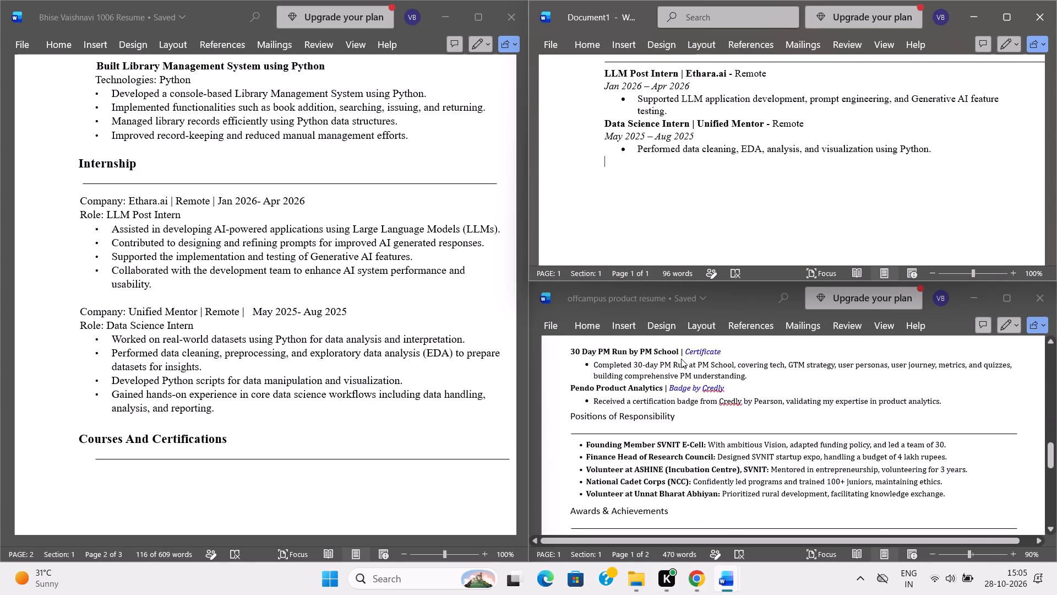
pyautogui.scroll(4, 681, 359)
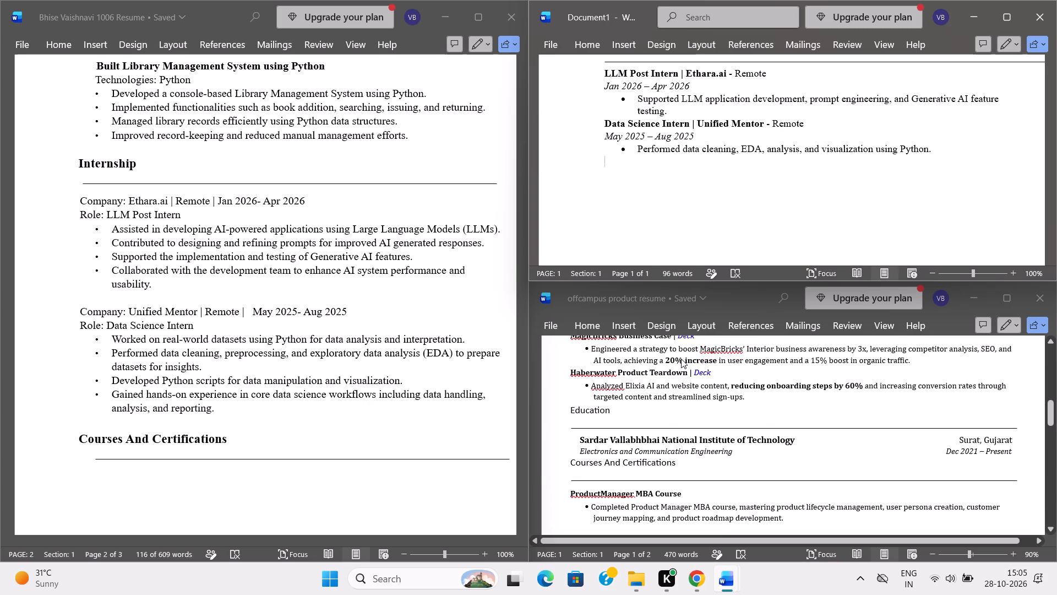
pyautogui.scroll(-4, 207, 293)
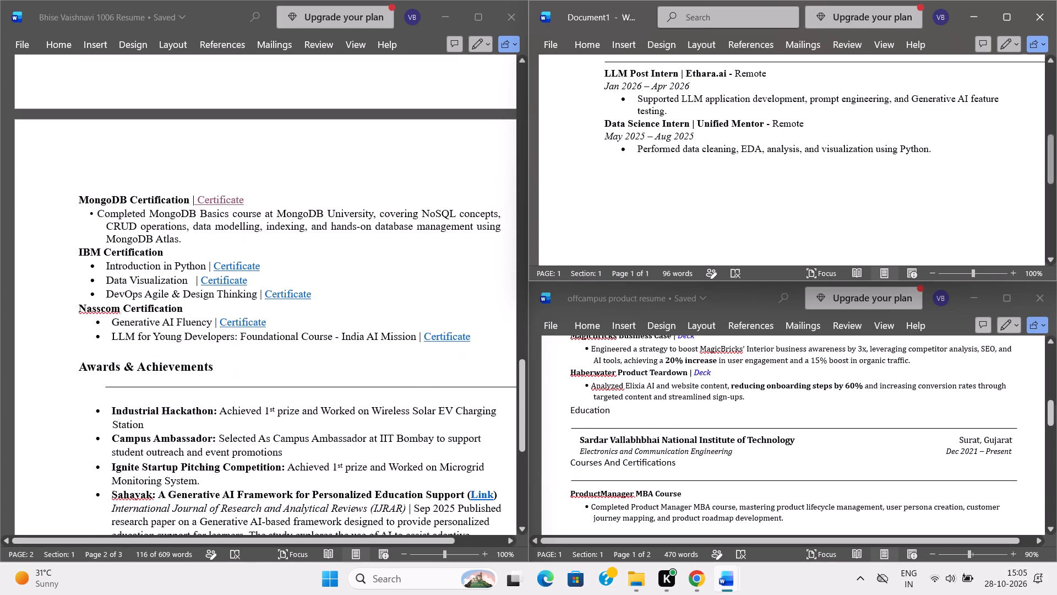
pyautogui.scroll(1, 639, 198)
pyautogui.scroll(3, 204, 332)
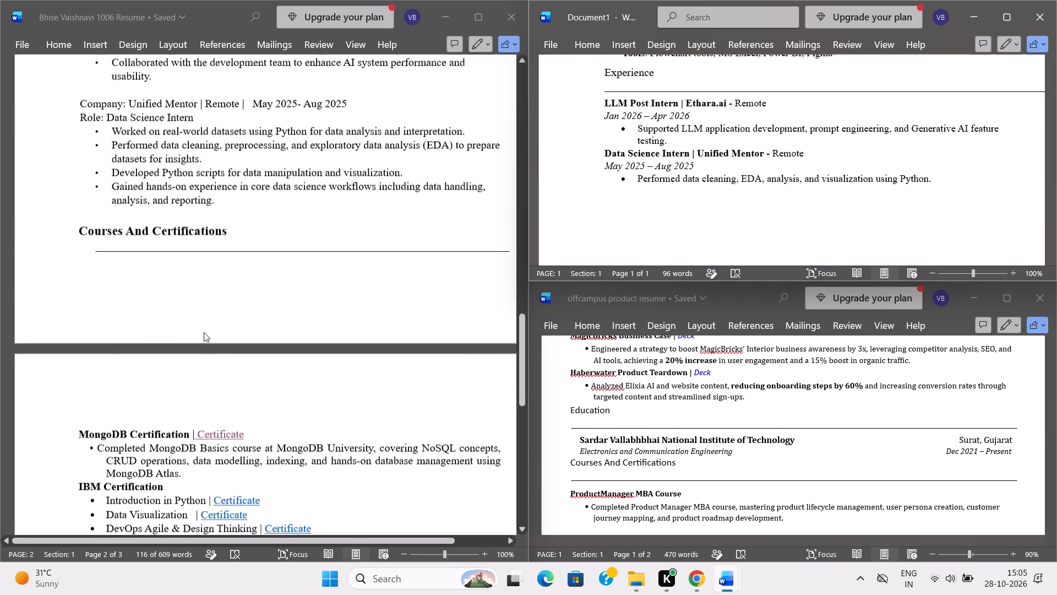
pyautogui.scroll(8, 204, 332)
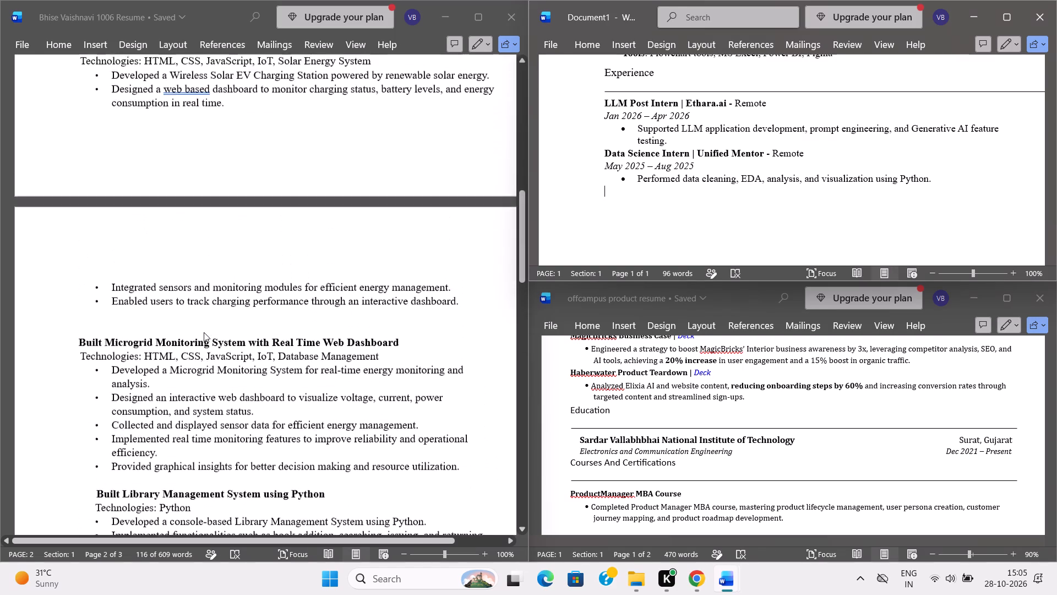
pyautogui.scroll(4, 204, 332)
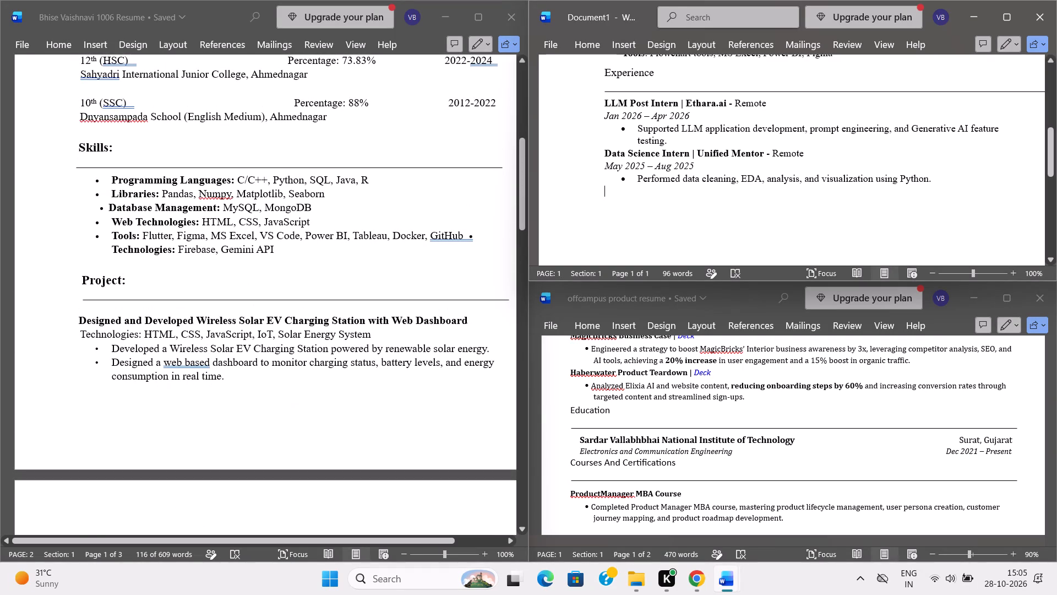
# Add a Project heading line below the Data Science Intern entry, with an empty line above and below it.
pyautogui.press('p')
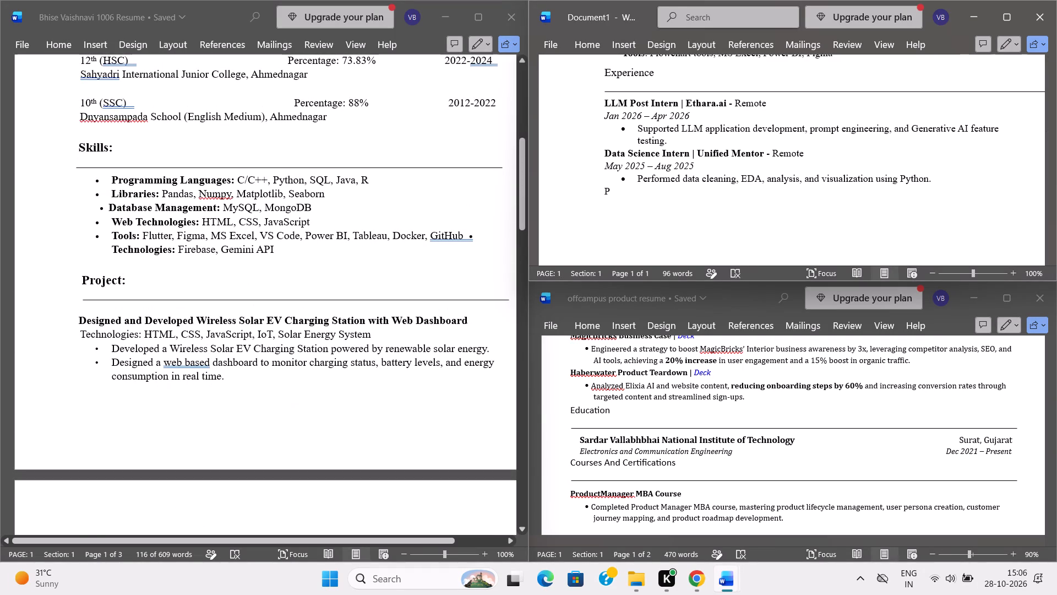
pyautogui.write('roject')
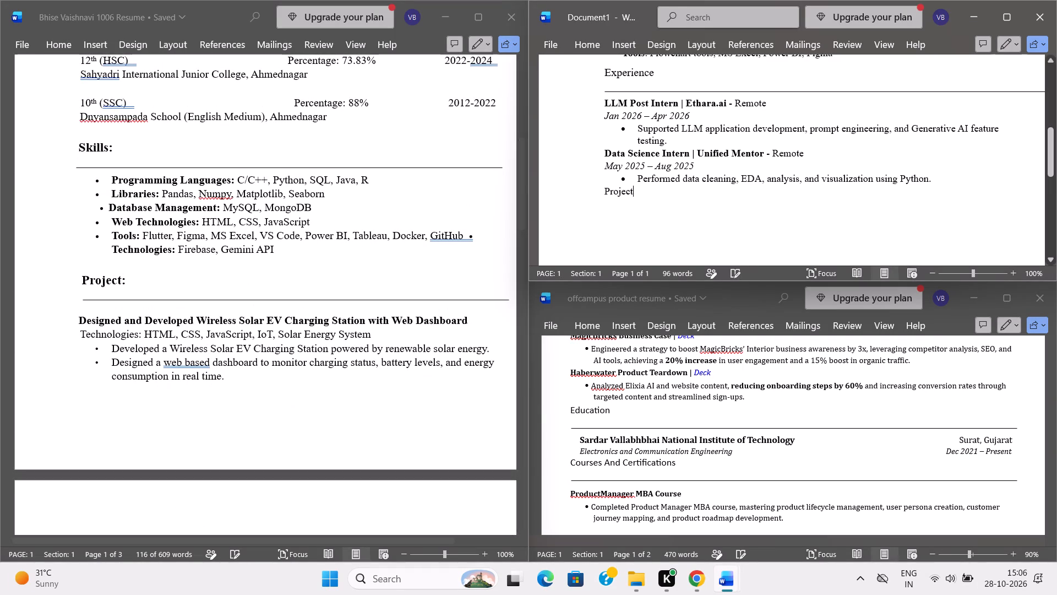
pyautogui.press('space')
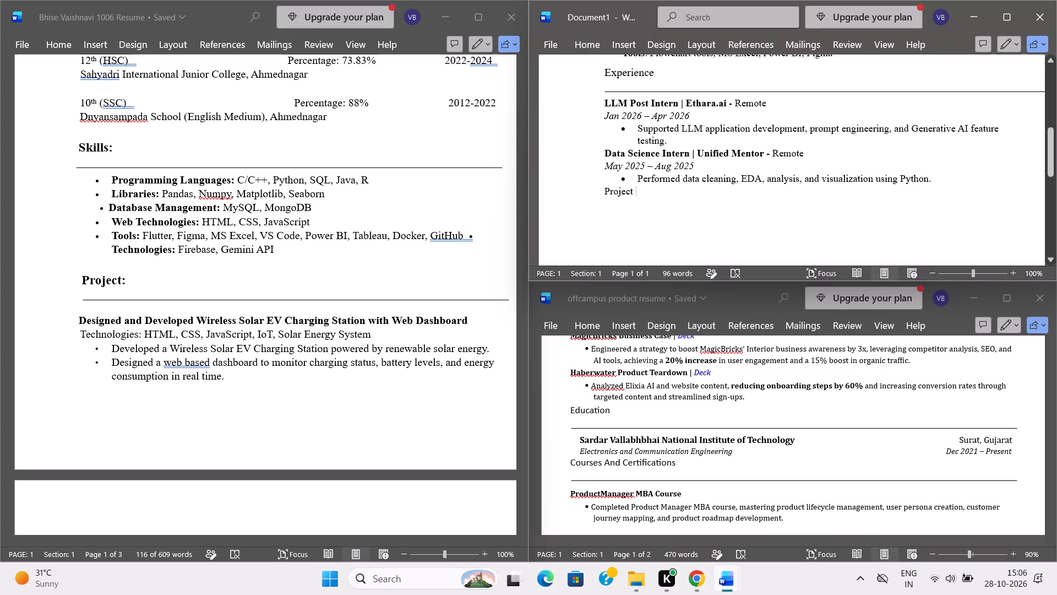
pyautogui.click(940, 186)
pyautogui.press('Return')
pyautogui.click(602, 190)
pyautogui.press('Return')
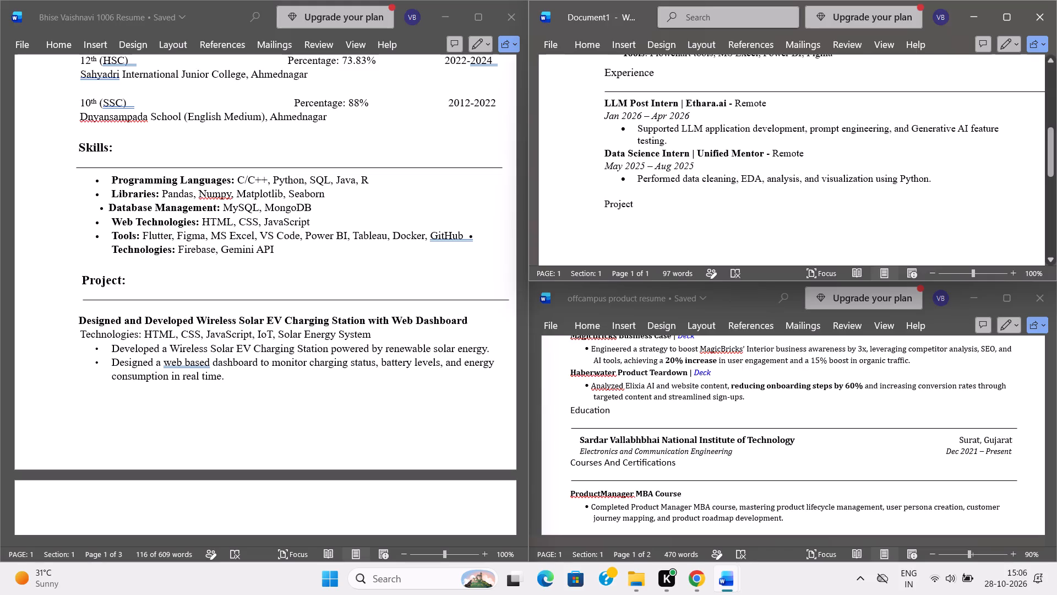
# Set the Technical Skills heading to font size 12, like the Experience heading, and remove the space before its paragraph.
pyautogui.moveTo(635, 200); pyautogui.dragTo(592, 202)
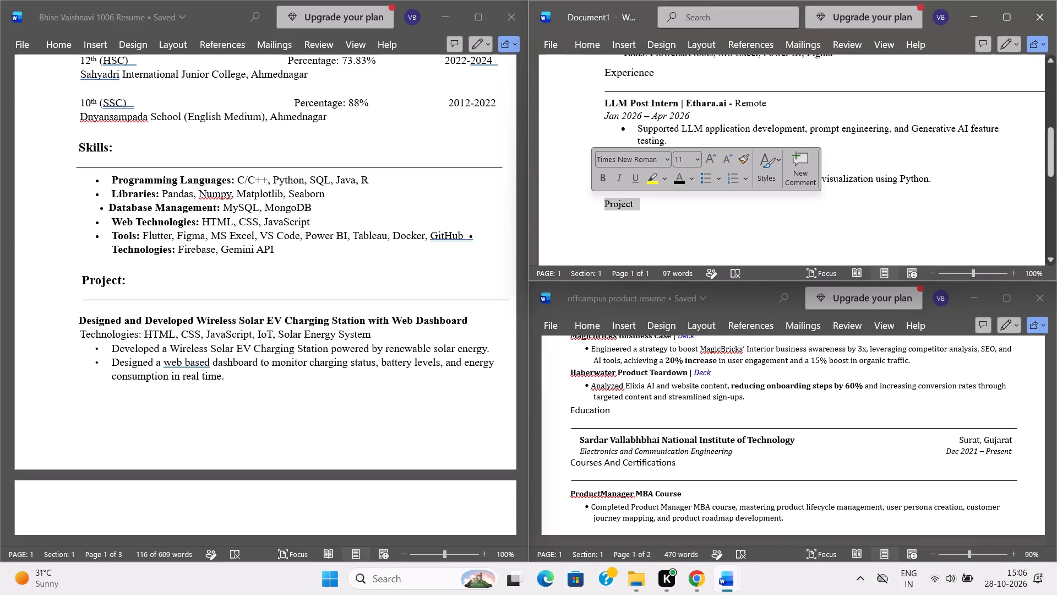
pyautogui.doubleClick(649, 78)
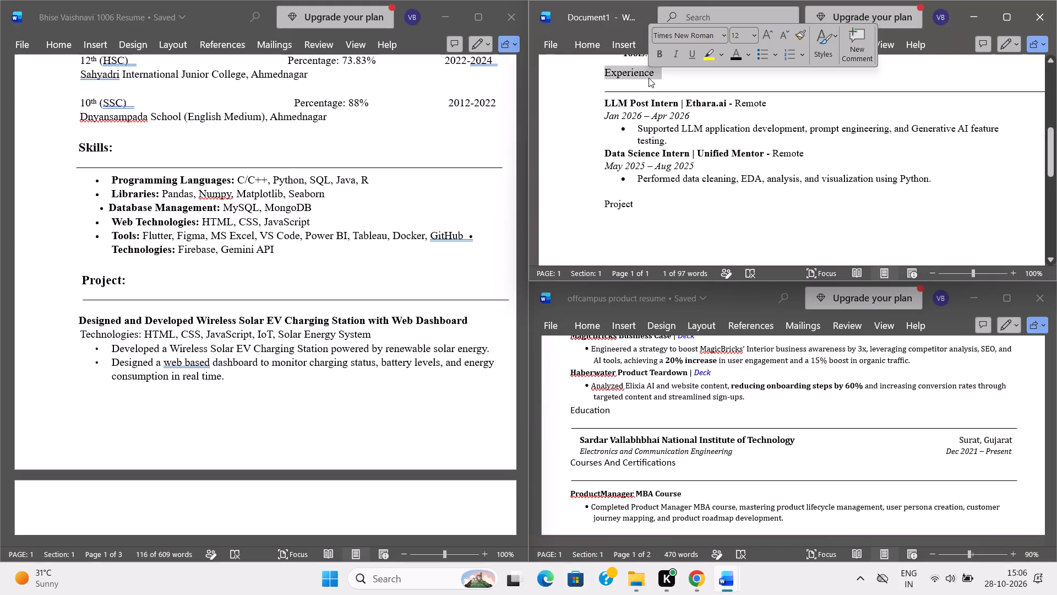
pyautogui.scroll(3, 648, 218)
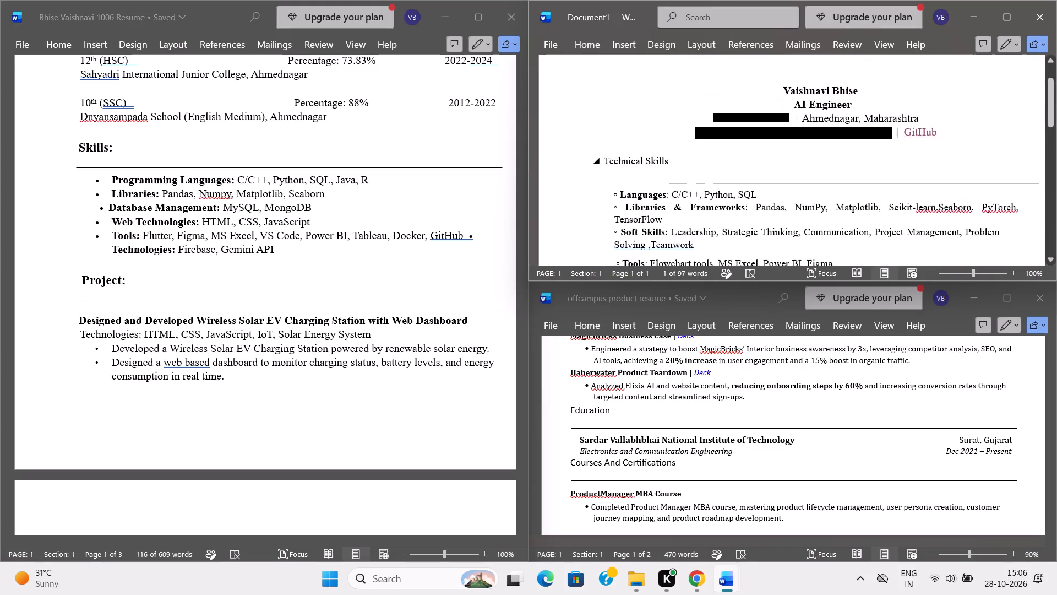
pyautogui.tripleClick(647, 161)
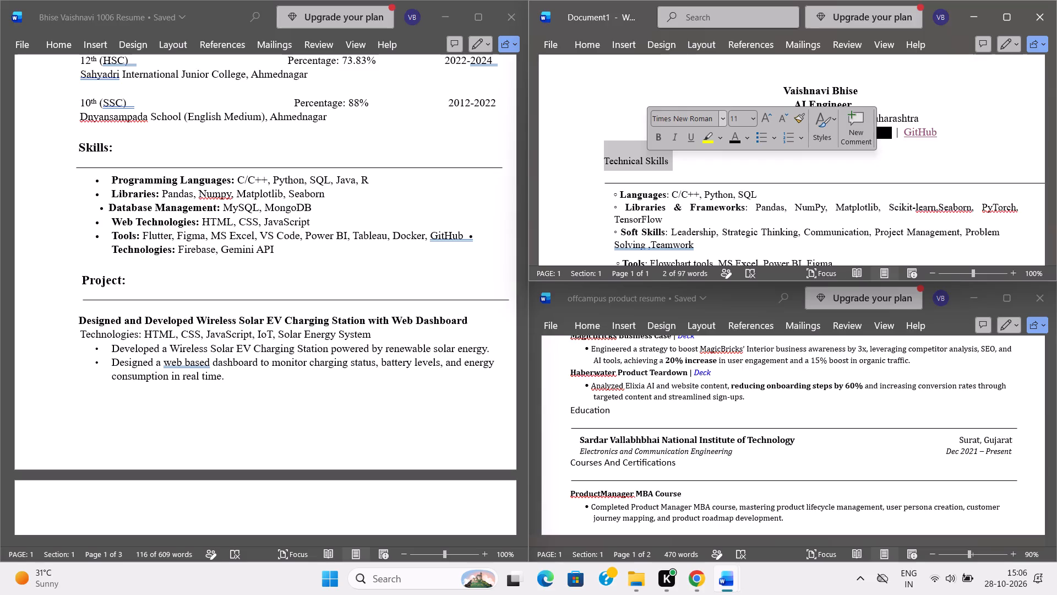
pyautogui.click(743, 120)
pyautogui.write('12')
pyautogui.press('Return')
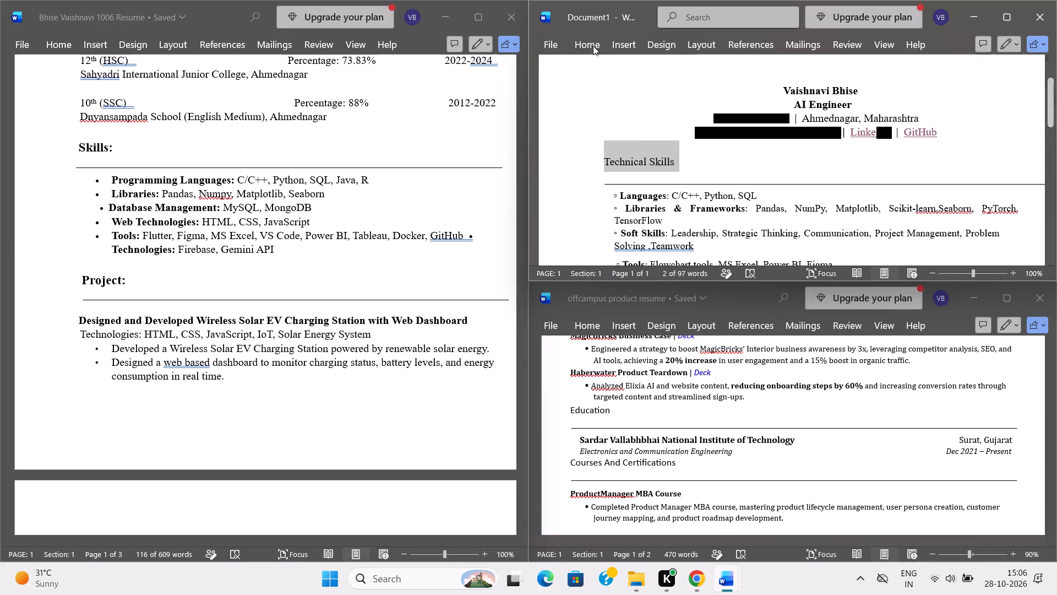
pyautogui.click(576, 43)
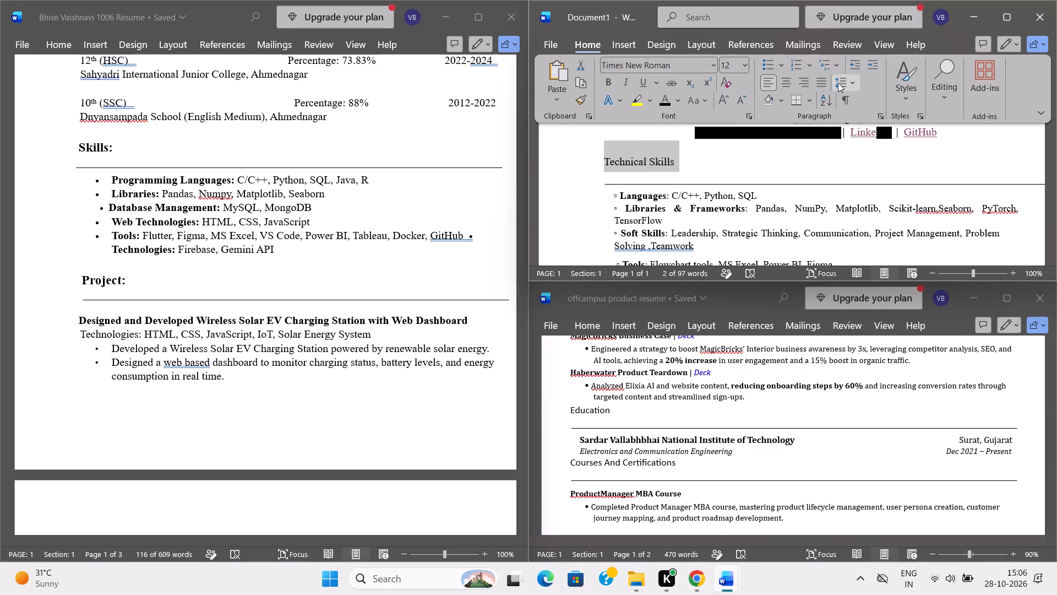
pyautogui.click(850, 83)
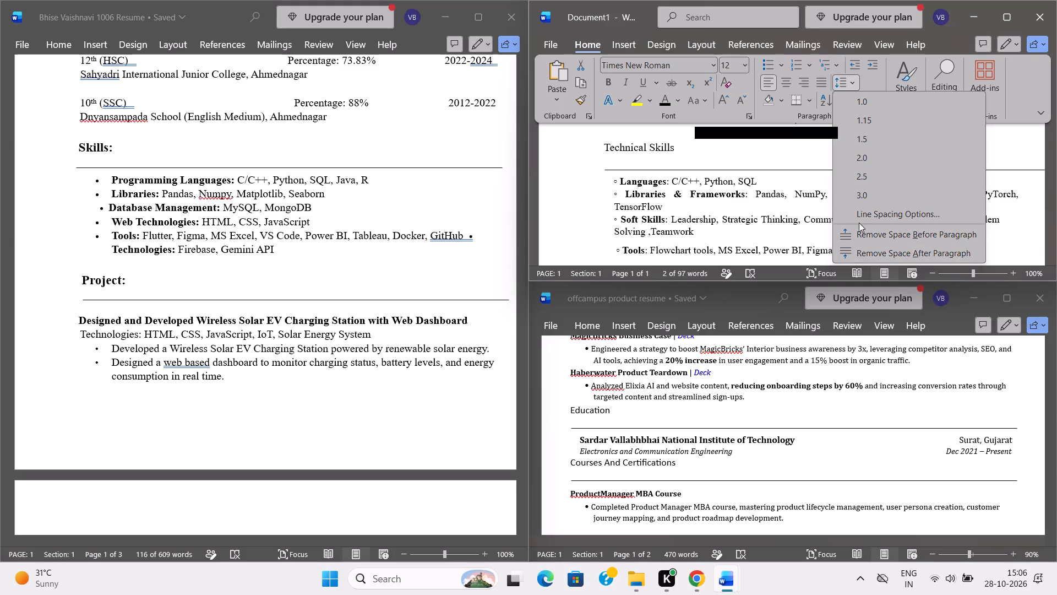
pyautogui.click(859, 230)
# Set the Project heading to font size 12, matching the other section headings.
pyautogui.scroll(-1, 695, 131)
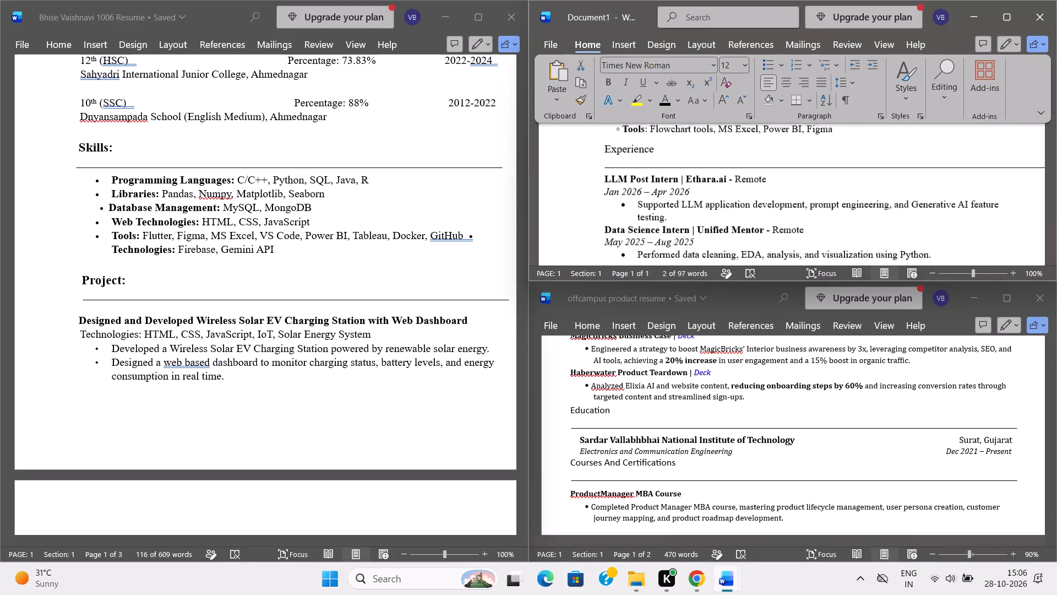
pyautogui.scroll(-1, 695, 131)
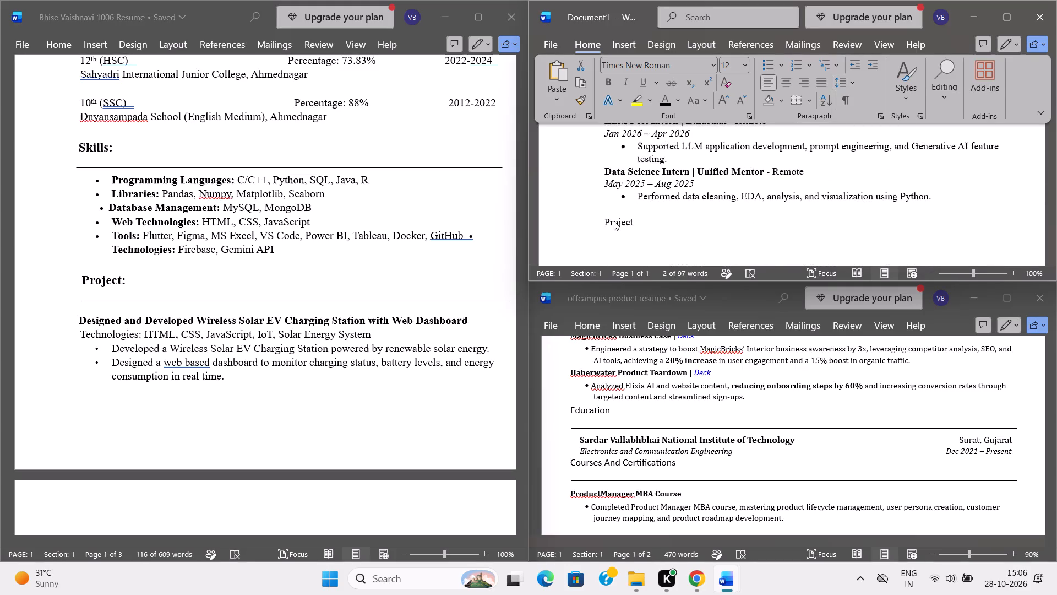
pyautogui.tripleClick(612, 221)
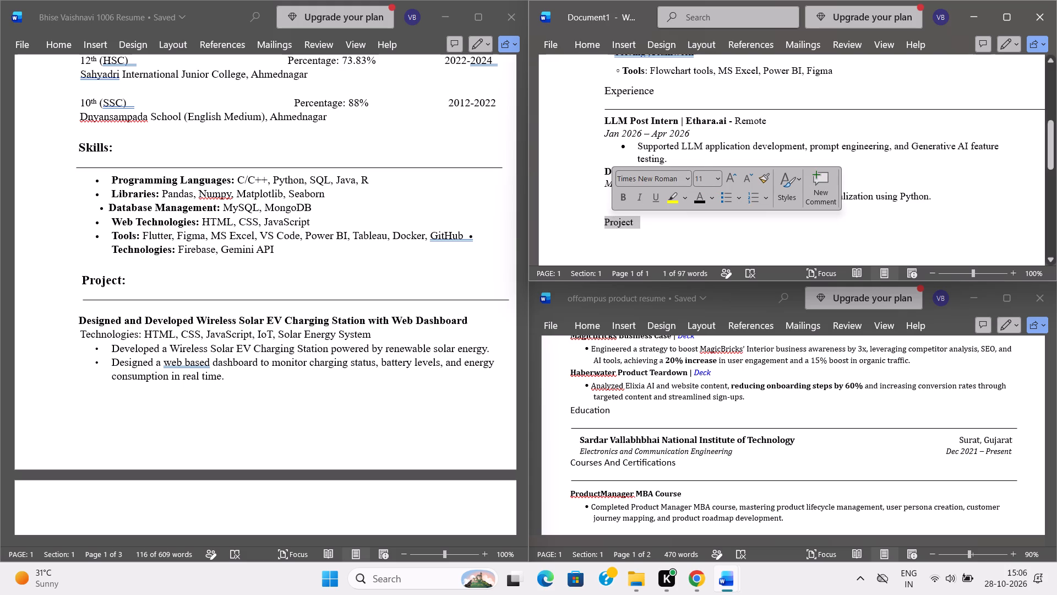
pyautogui.click(596, 48)
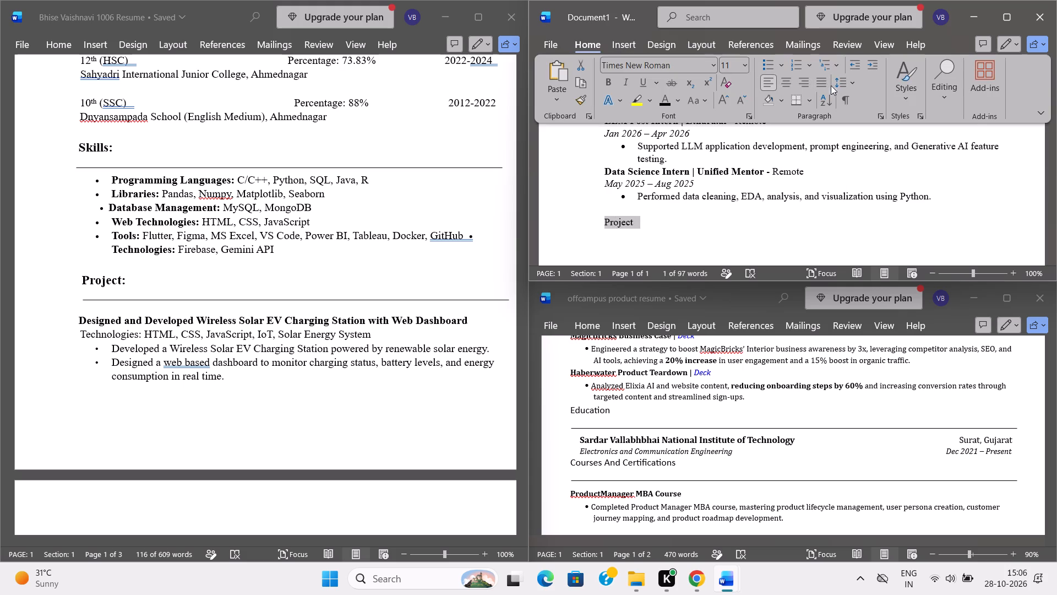
pyautogui.click(847, 83)
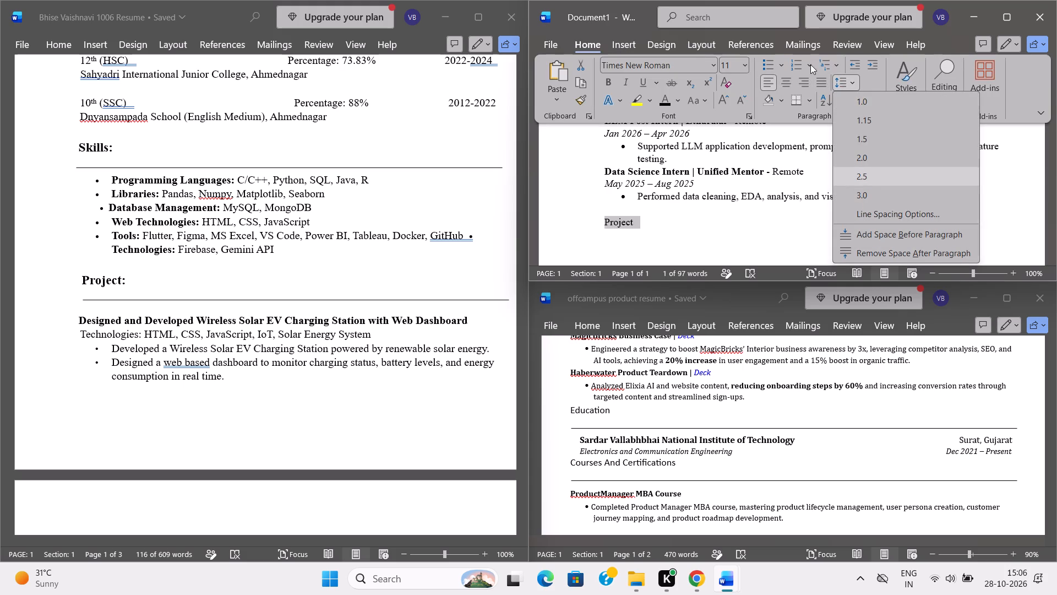
pyautogui.click(735, 68)
pyautogui.click(728, 67)
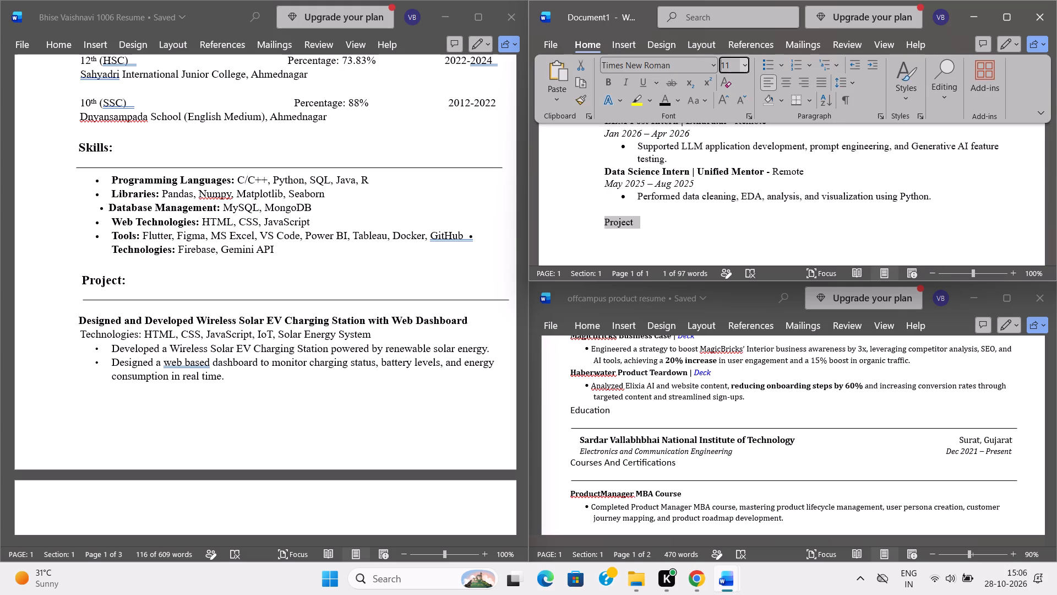
pyautogui.write('12')
pyautogui.press('Return')
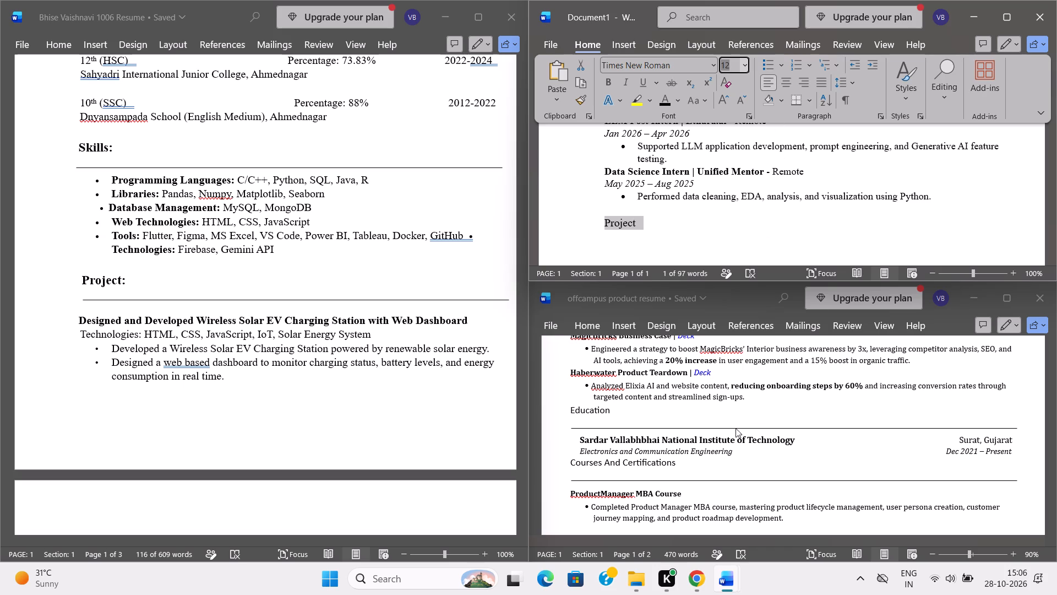
# Copy the divider line below the Experience heading and paste it on a new line below the Project heading.
pyautogui.click(643, 430)
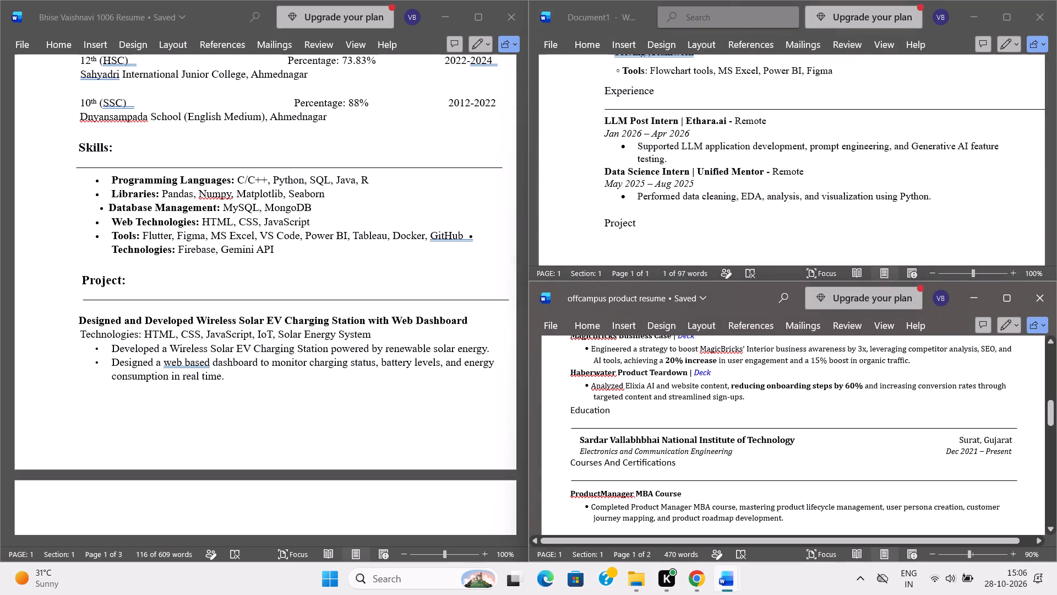
pyautogui.scroll(1, 653, 196)
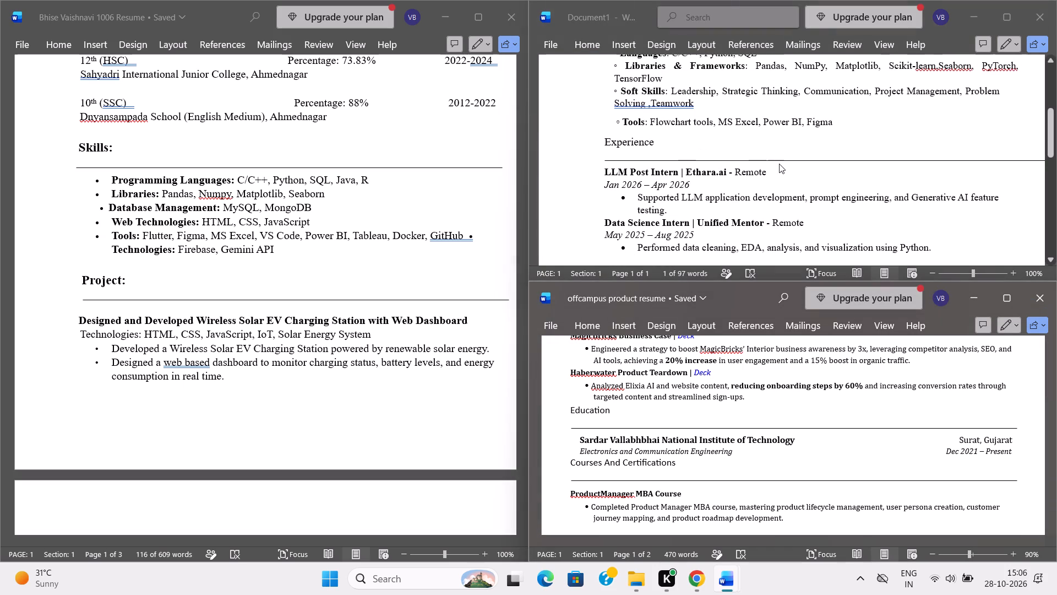
pyautogui.keyDown('ctrl'); pyautogui.scroll(-4, 779, 164); pyautogui.keyUp('ctrl')
pyautogui.scroll(-6, 779, 164)
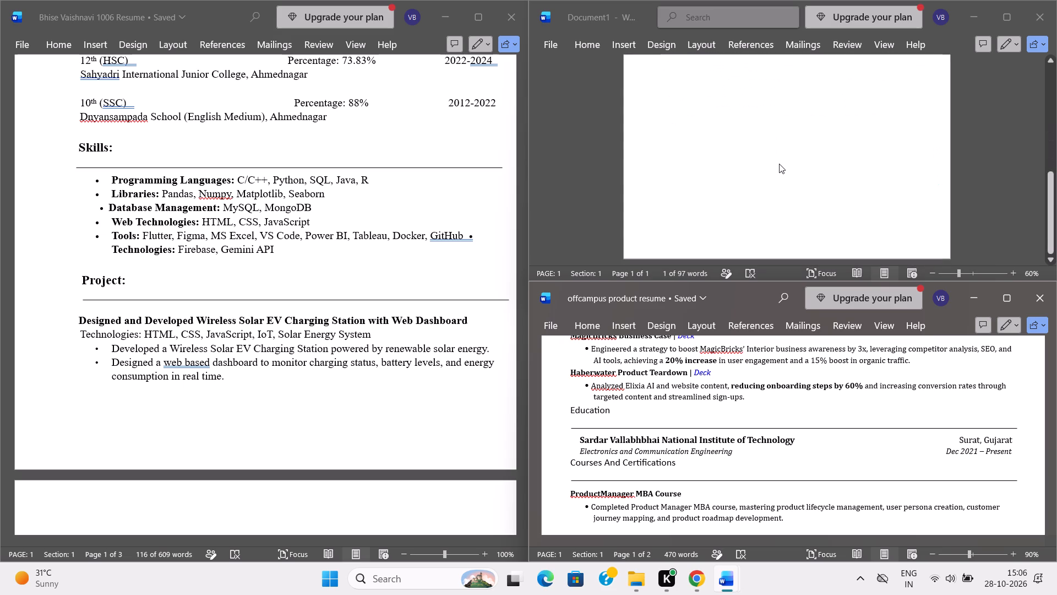
pyautogui.scroll(-2, 779, 164)
pyautogui.scroll(5, 779, 164)
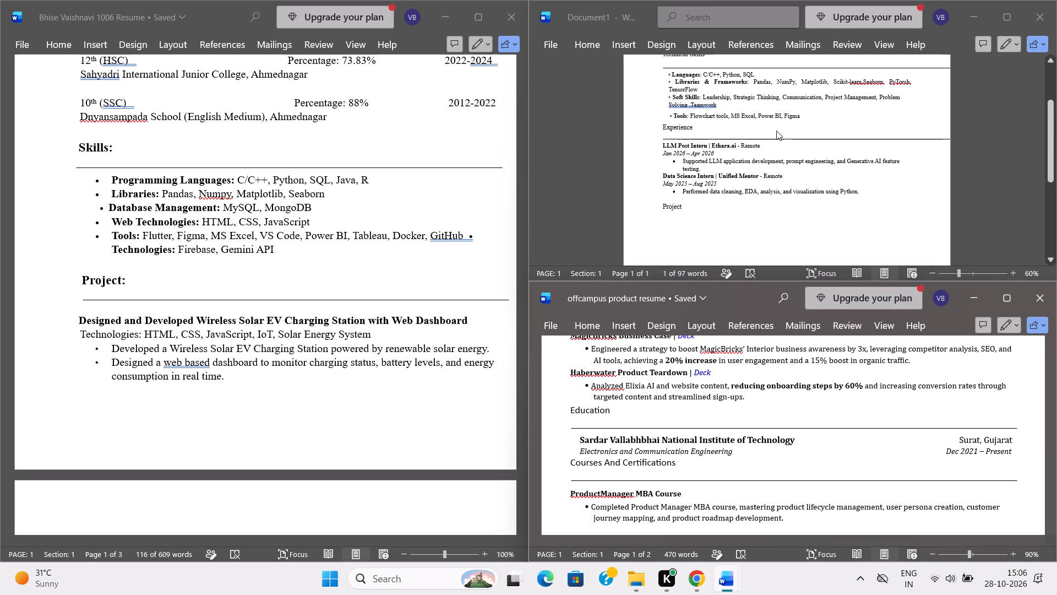
pyautogui.click(776, 138)
pyautogui.tripleClick(776, 138)
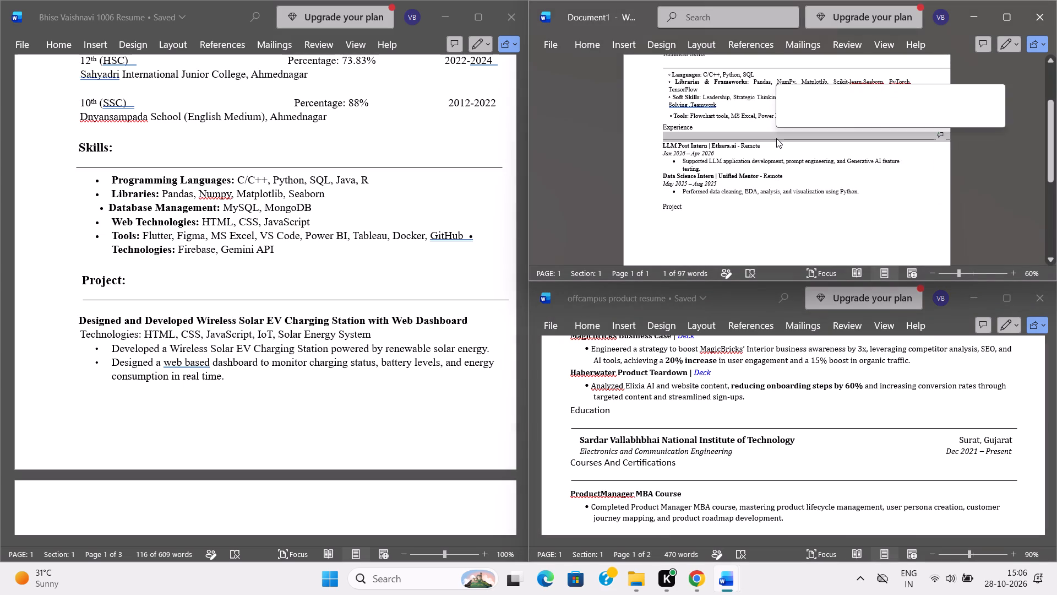
pyautogui.hotkey('ctrl', 'c')
pyautogui.click(689, 207)
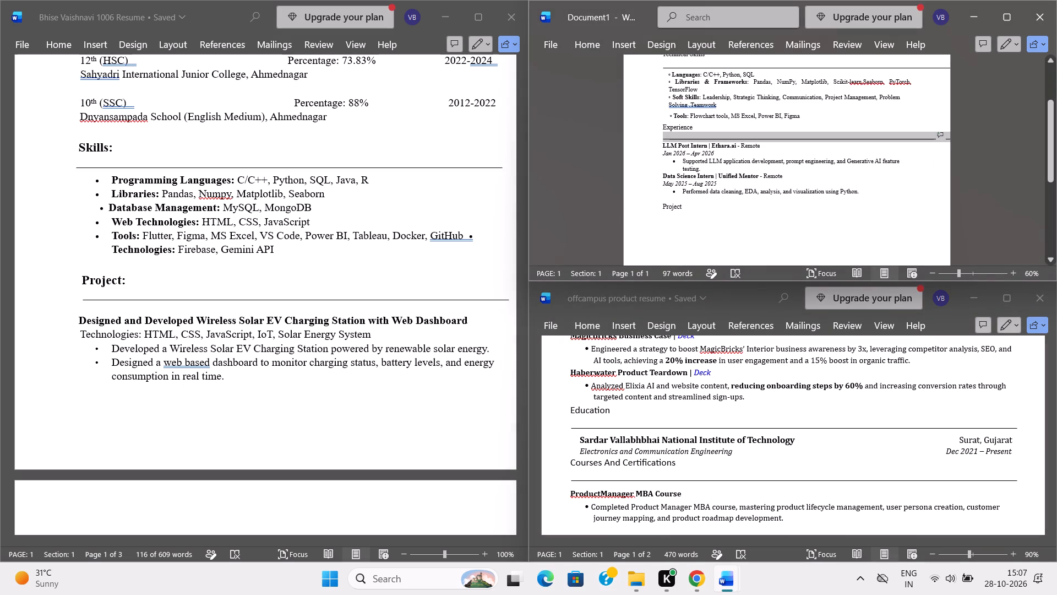
pyautogui.press('Return')
pyautogui.hotkey('ctrl', 'v')
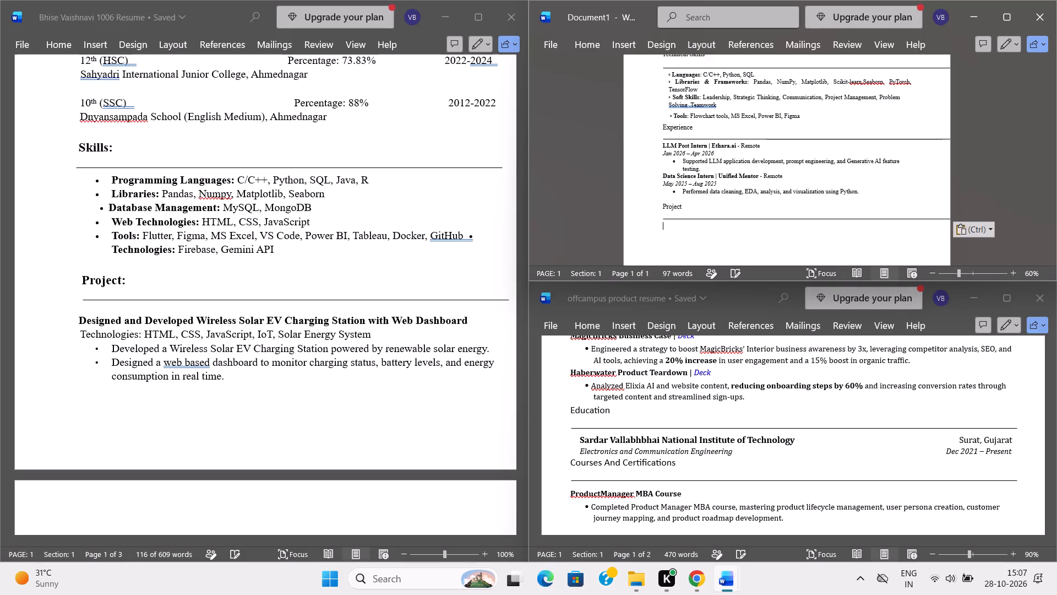
# Arrange the new resume as the tall window beside the two stacked reference resumes, and widen it to show more of the page.
pyautogui.hscroll(-1, 667, 244)
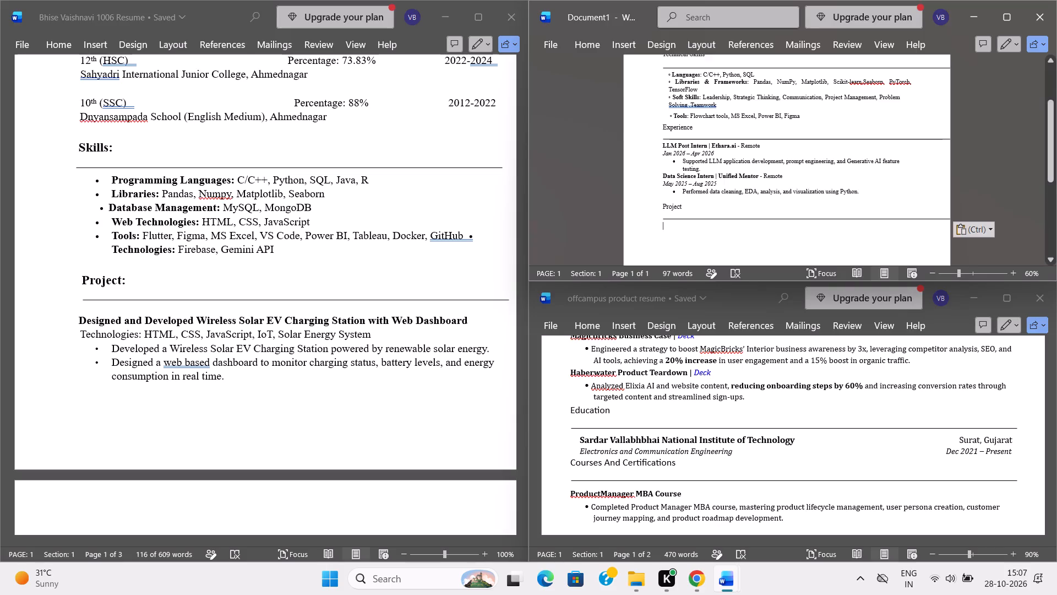
pyautogui.hscroll(-1, 667, 244)
pyautogui.scroll(-1, 667, 244)
pyautogui.keyDown('ctrl'); pyautogui.scroll(6, 667, 244); pyautogui.keyUp('ctrl')
pyautogui.hscroll(-2, 667, 244)
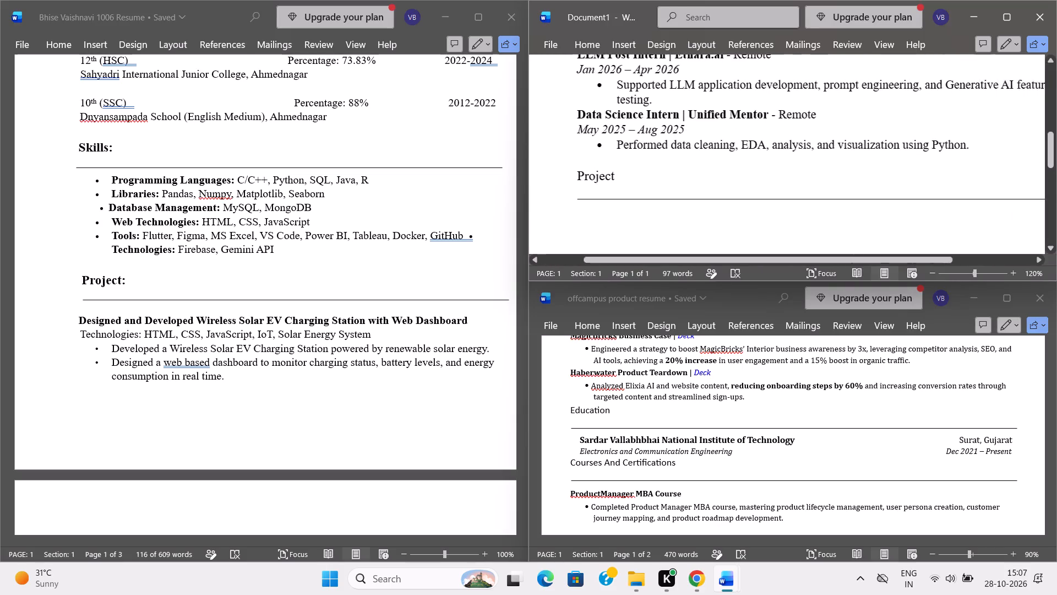
pyautogui.hscroll(-7, 667, 244)
pyautogui.keyDown('ctrl'); pyautogui.scroll(-5, 667, 244); pyautogui.keyUp('ctrl')
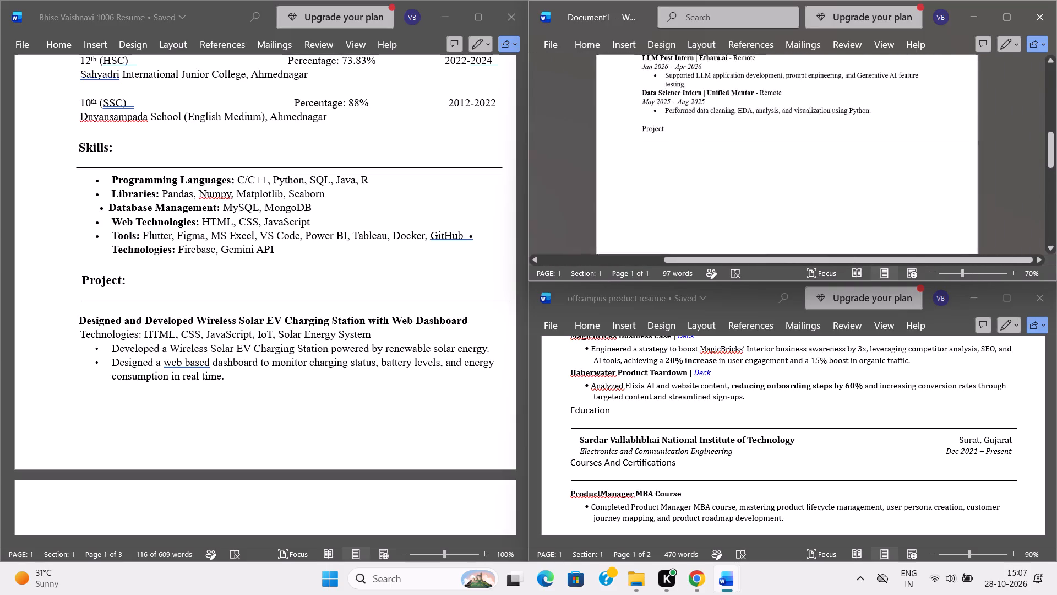
pyautogui.keyDown('ctrl'); pyautogui.scroll(-3, 667, 244); pyautogui.keyUp('ctrl')
pyautogui.scroll(3, 667, 244)
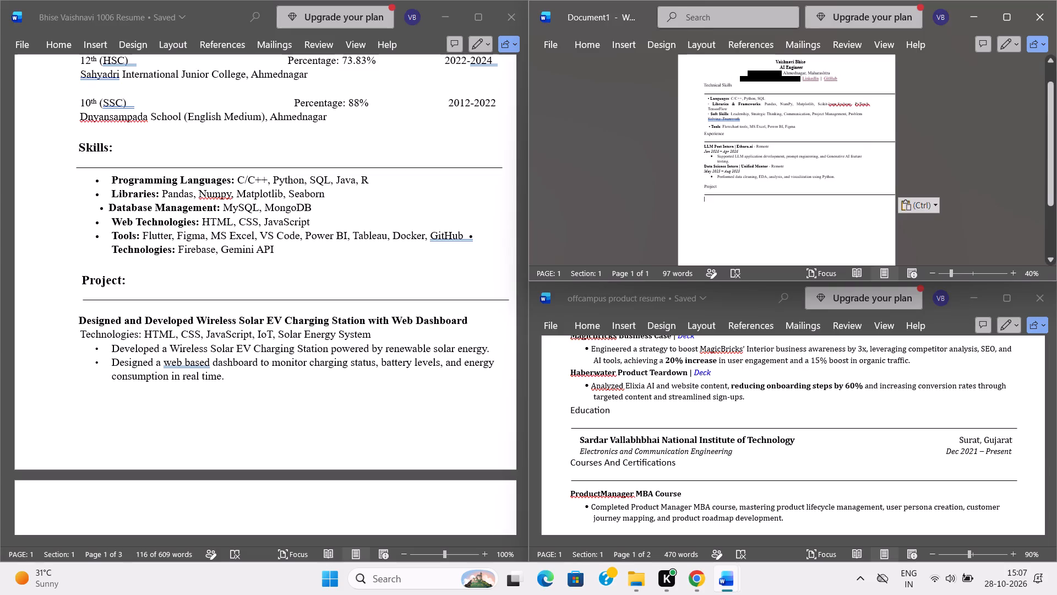
pyautogui.scroll(1, 748, 212)
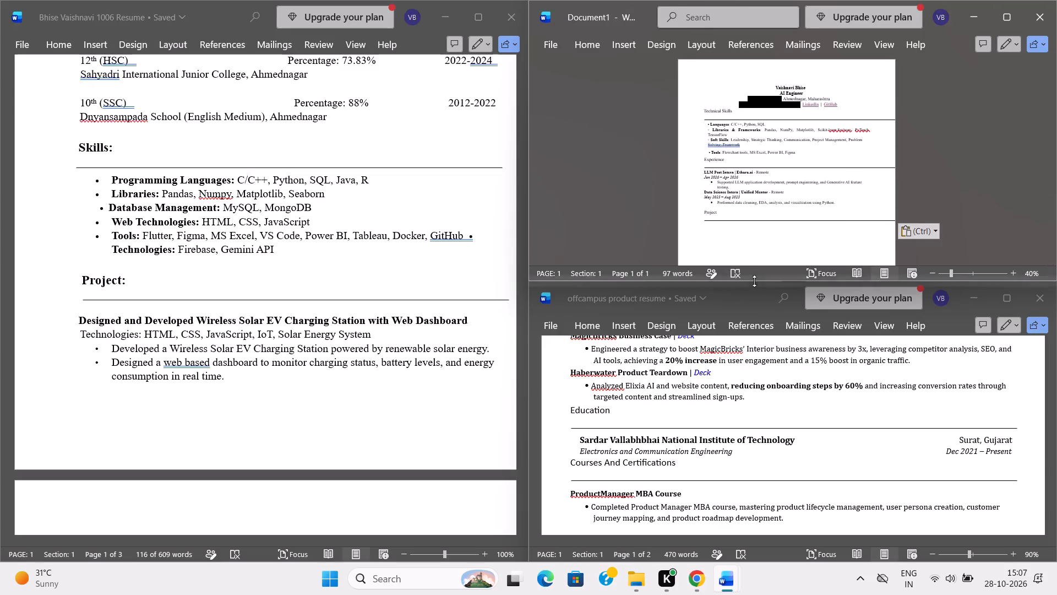
pyautogui.moveTo(752, 277); pyautogui.dragTo(758, 418)
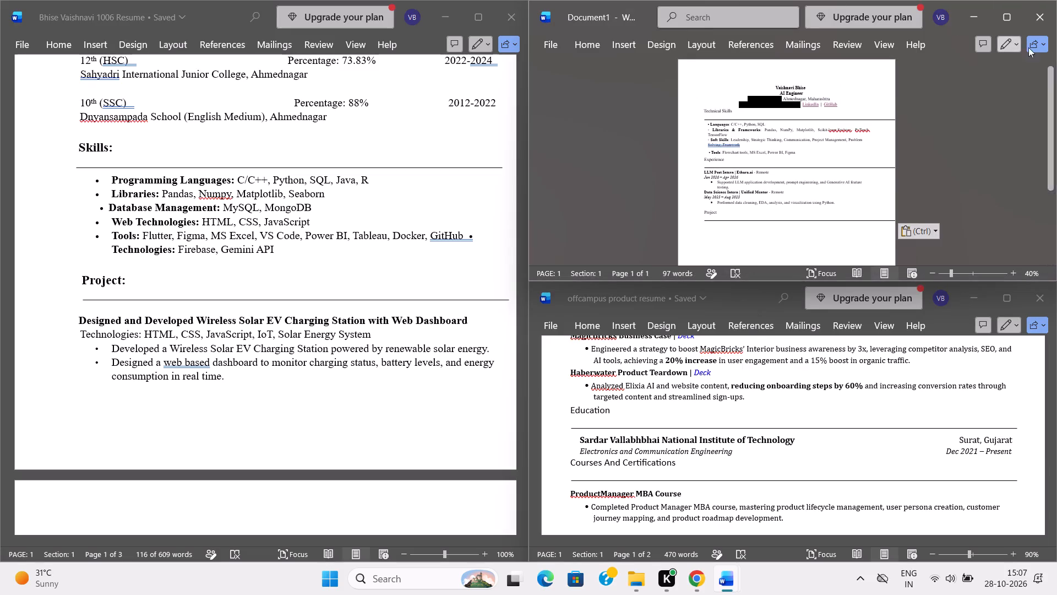
pyautogui.click(1012, 21)
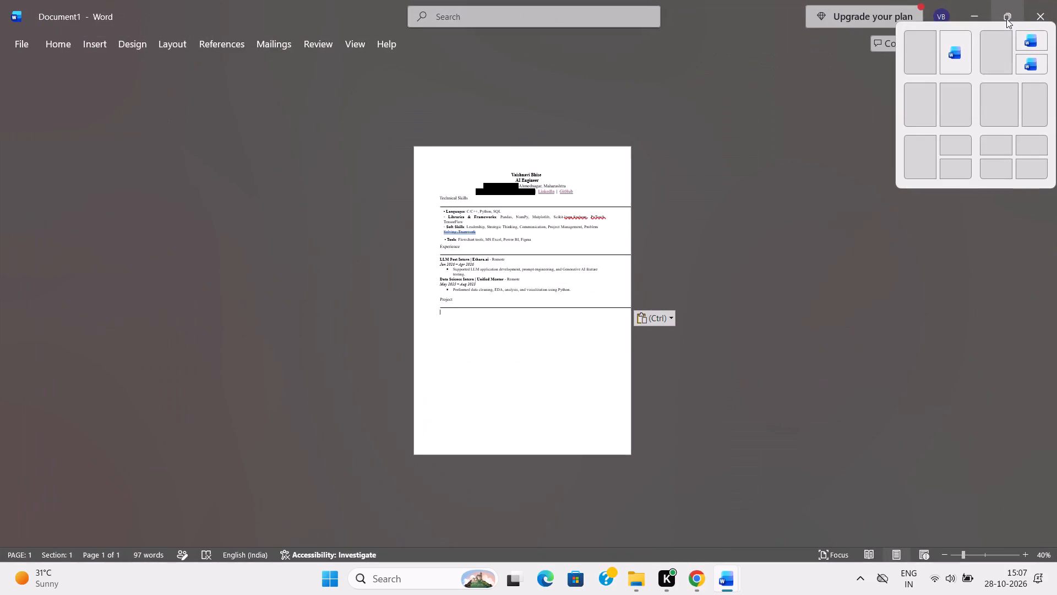
pyautogui.click(1002, 44)
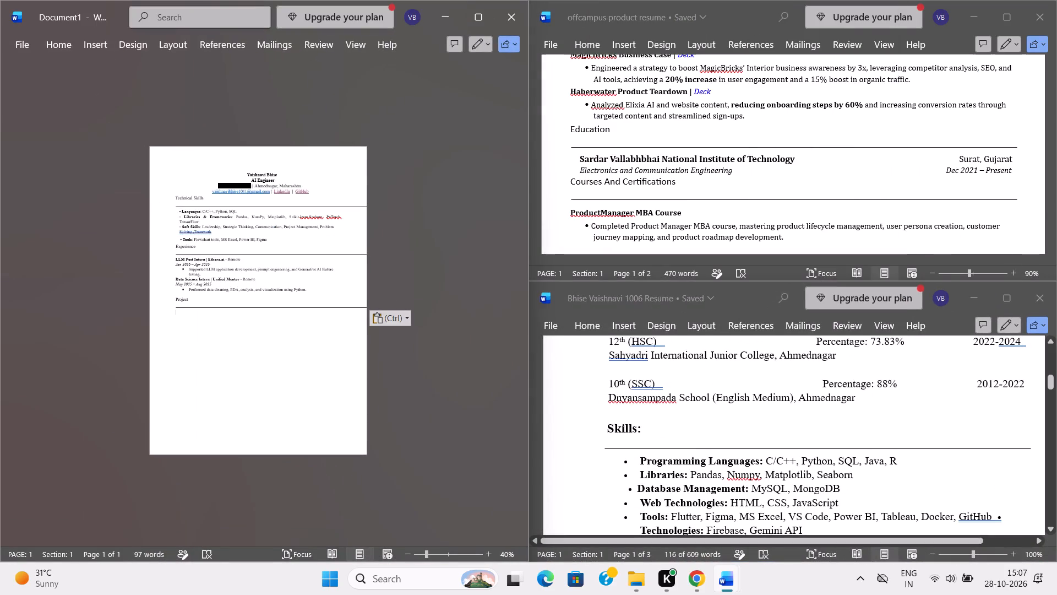
pyautogui.keyDown('ctrl'); pyautogui.scroll(11, 225, 235); pyautogui.keyUp('ctrl')
pyautogui.scroll(2, 225, 235)
pyautogui.keyDown('ctrl'); pyautogui.scroll(-3, 225, 235); pyautogui.keyUp('ctrl')
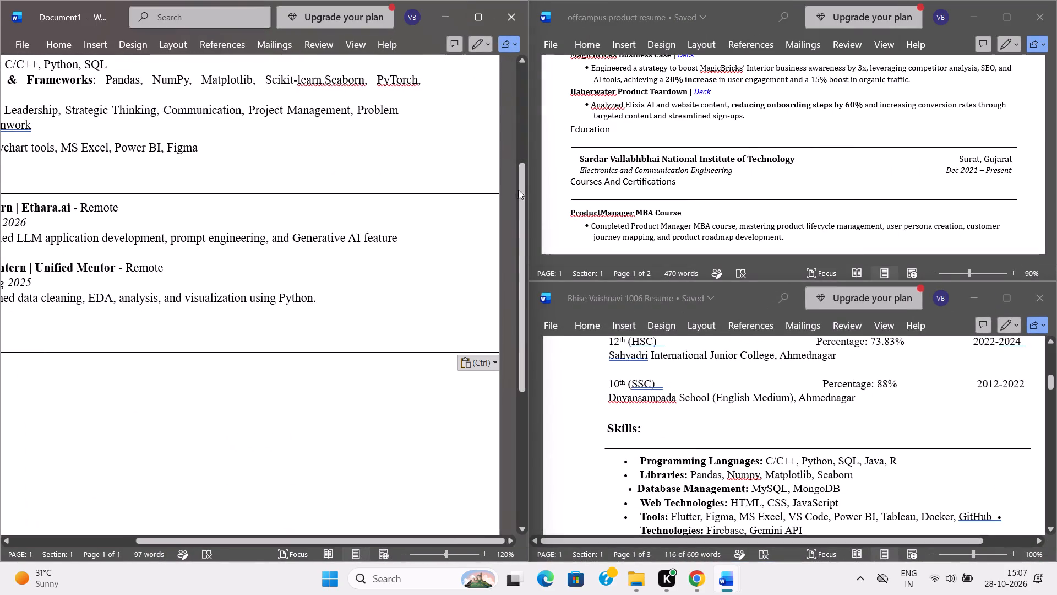
pyautogui.moveTo(528, 177); pyautogui.dragTo(647, 172)
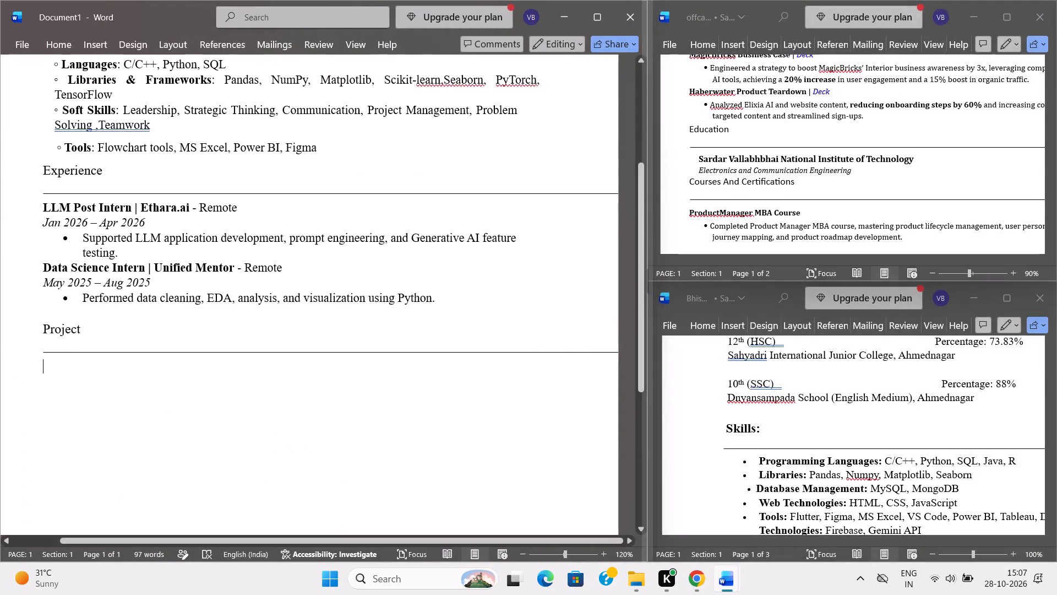
# Shorten the divider below the Technical Skills heading so it ends slightly past the text's right margin instead of running to the page edge.
pyautogui.scroll(2, 347, 259)
pyautogui.rightClick(347, 259)
pyautogui.click(337, 249)
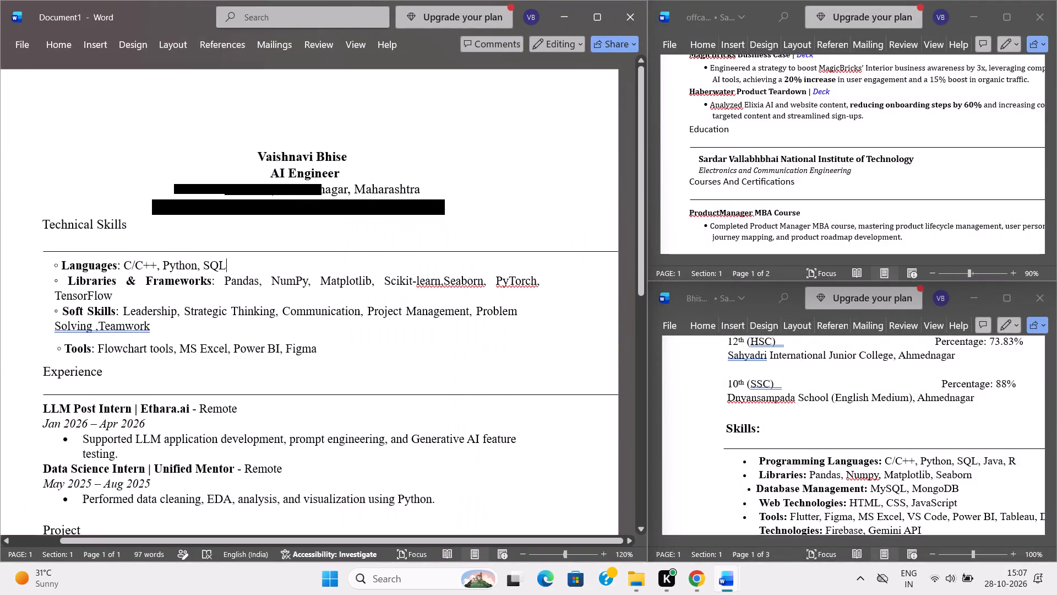
pyautogui.click(337, 249)
pyautogui.doubleClick(328, 247)
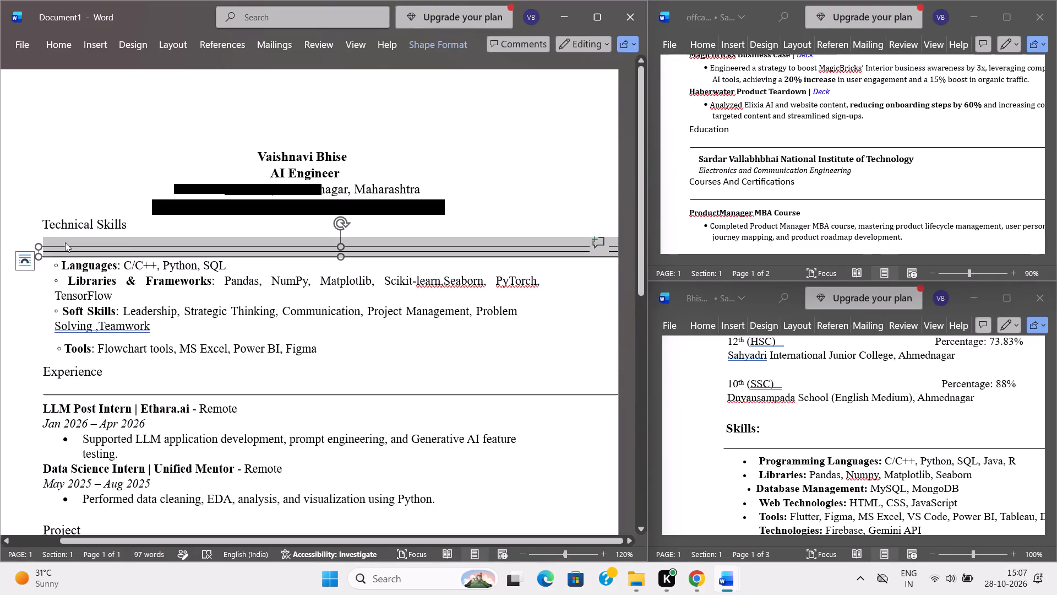
pyautogui.moveTo(41, 245); pyautogui.dragTo(2, 243)
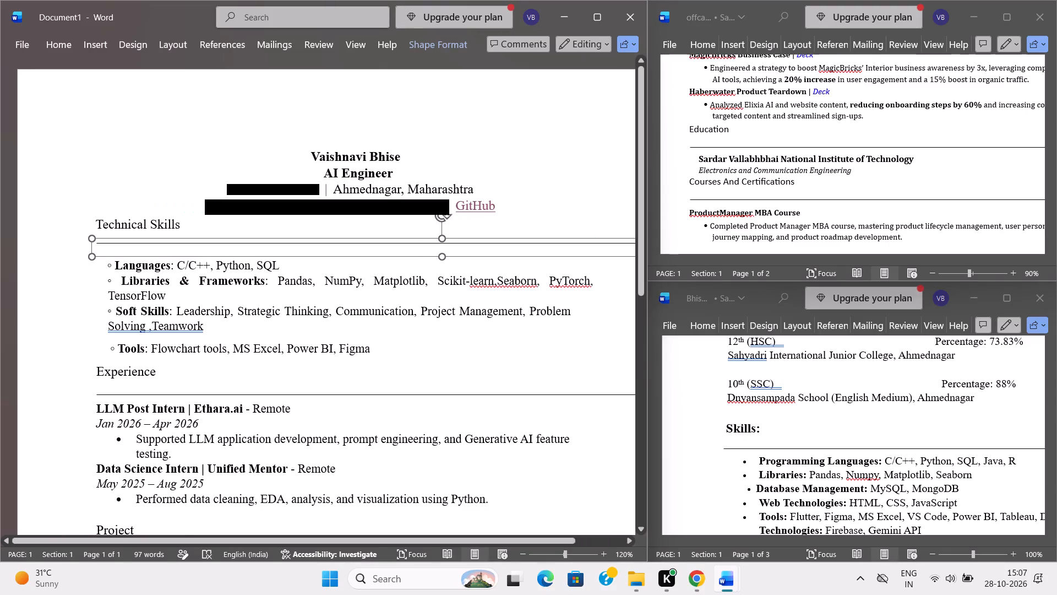
pyautogui.moveTo(2, 243); pyautogui.dragTo(168, 244)
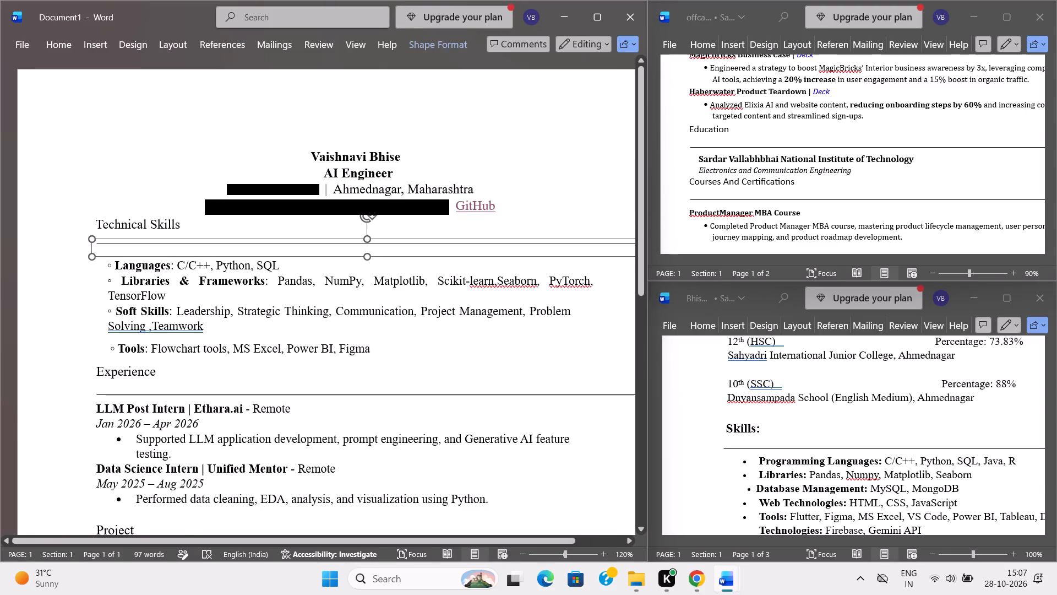
pyautogui.moveTo(168, 244); pyautogui.dragTo(157, 246)
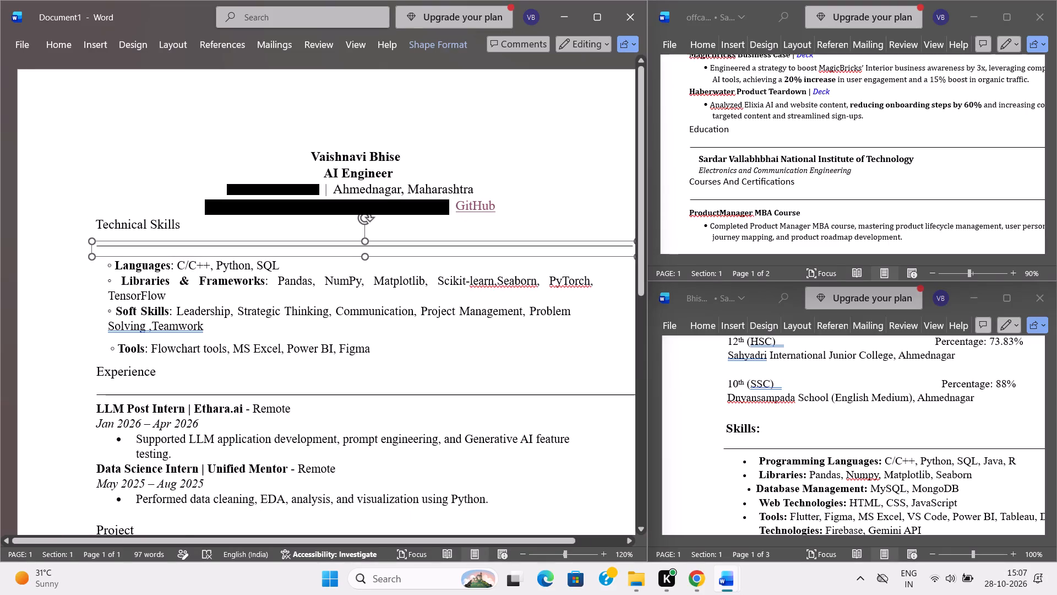
pyautogui.moveTo(157, 246); pyautogui.dragTo(164, 246)
pyautogui.click(400, 370)
# Shorten the divider below the Experience heading to nearly the same length as the Technical Skills divider.
pyautogui.scroll(-1, 400, 370)
pyautogui.click(276, 393)
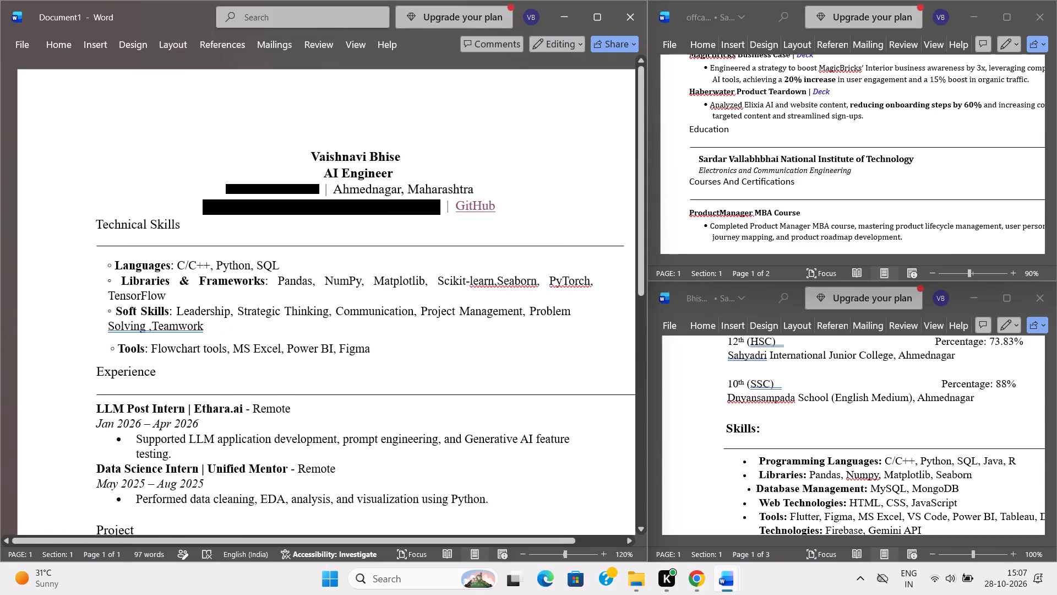
pyautogui.click(101, 393)
pyautogui.click(121, 394)
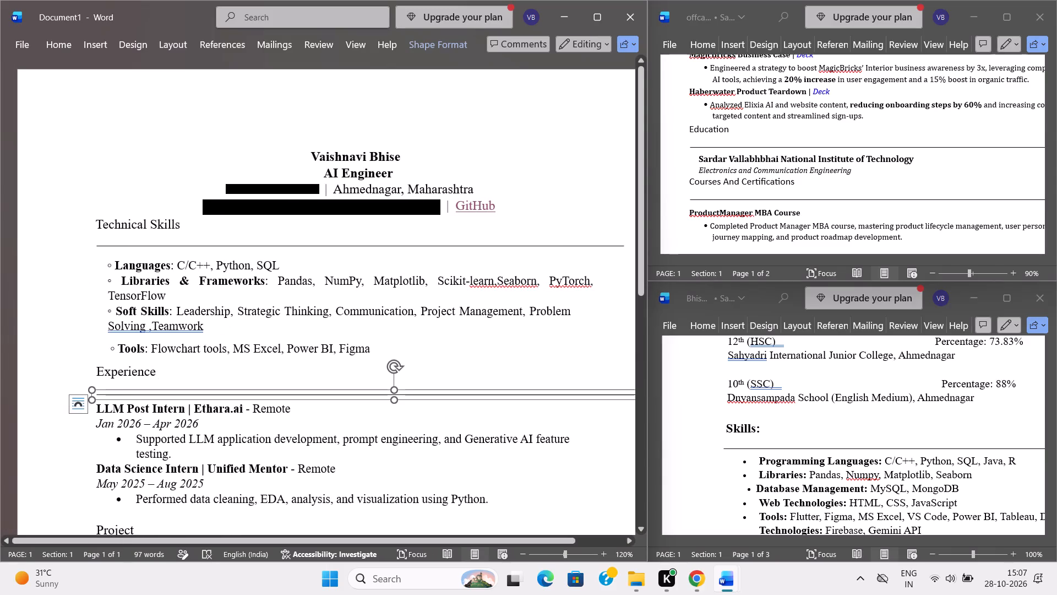
pyautogui.moveTo(92, 391); pyautogui.dragTo(178, 397)
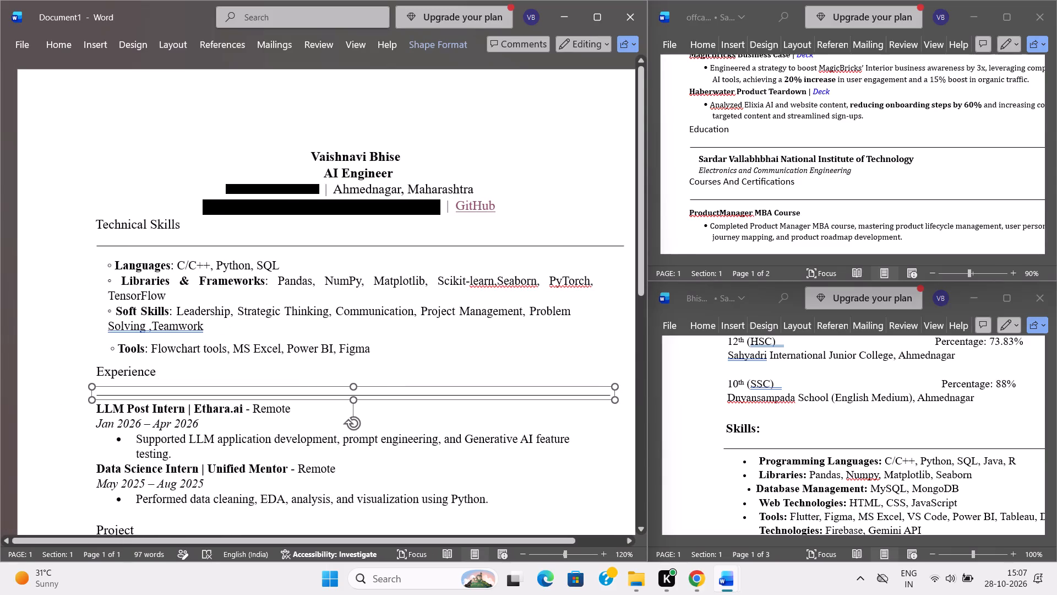
pyautogui.moveTo(178, 397); pyautogui.dragTo(157, 396)
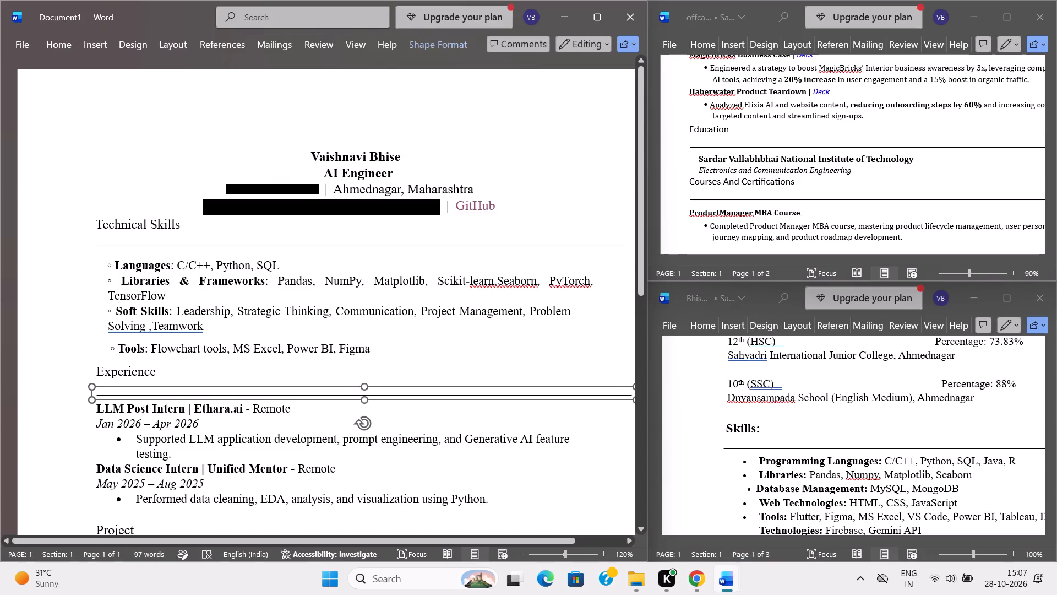
pyautogui.moveTo(157, 396); pyautogui.dragTo(159, 396)
pyautogui.click(477, 464)
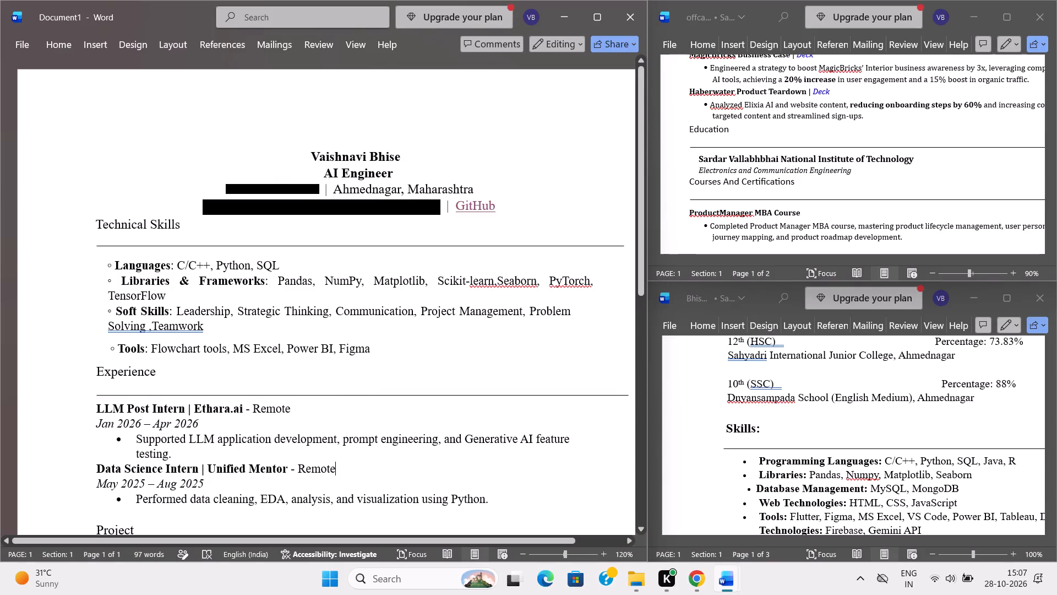
# Shorten the divider below the Project heading to nearly the same length as the Experience divider.
pyautogui.scroll(-3, 477, 464)
pyautogui.hscroll(-1, 477, 464)
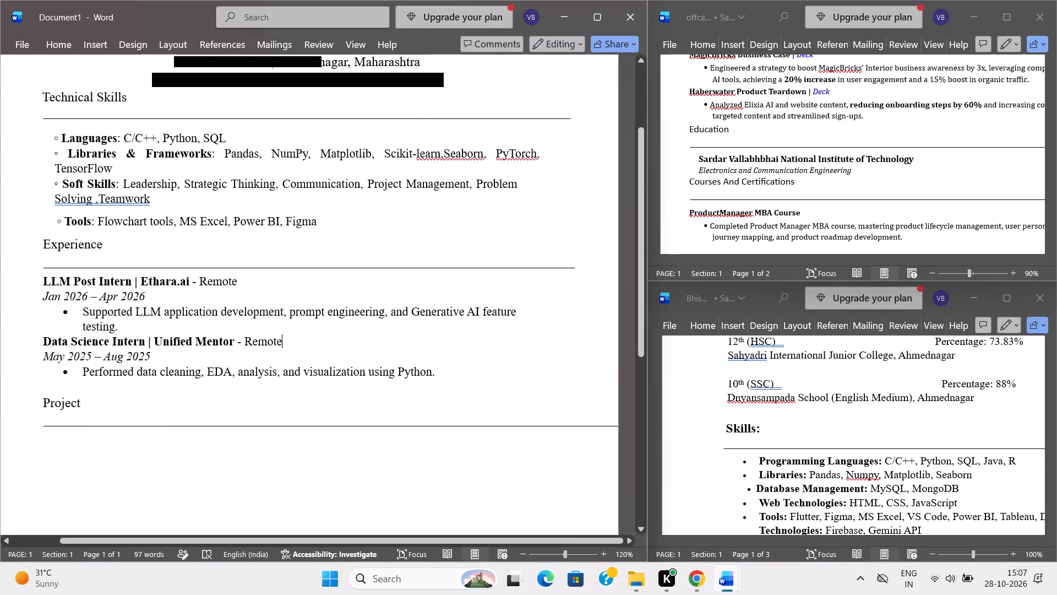
pyautogui.hscroll(-1, 477, 464)
pyautogui.click(443, 424)
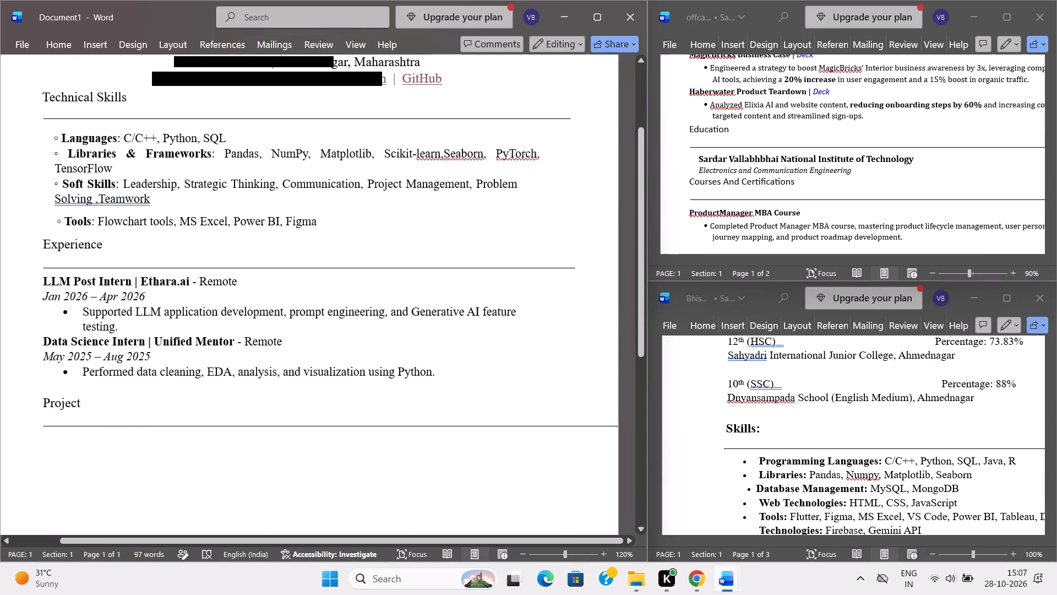
pyautogui.doubleClick(443, 424)
pyautogui.doubleClick(384, 426)
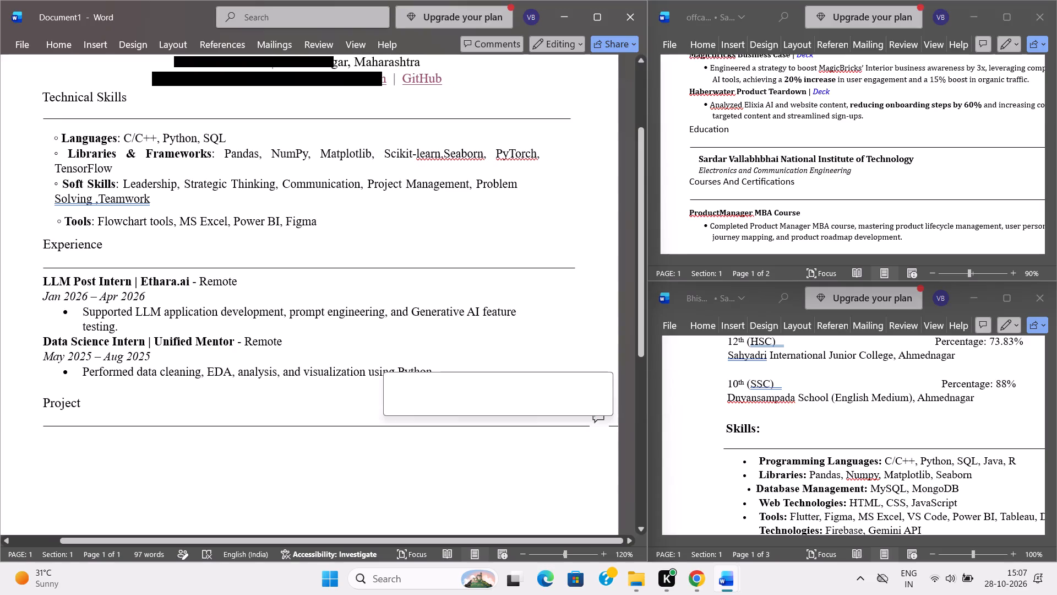
pyautogui.tripleClick(102, 428)
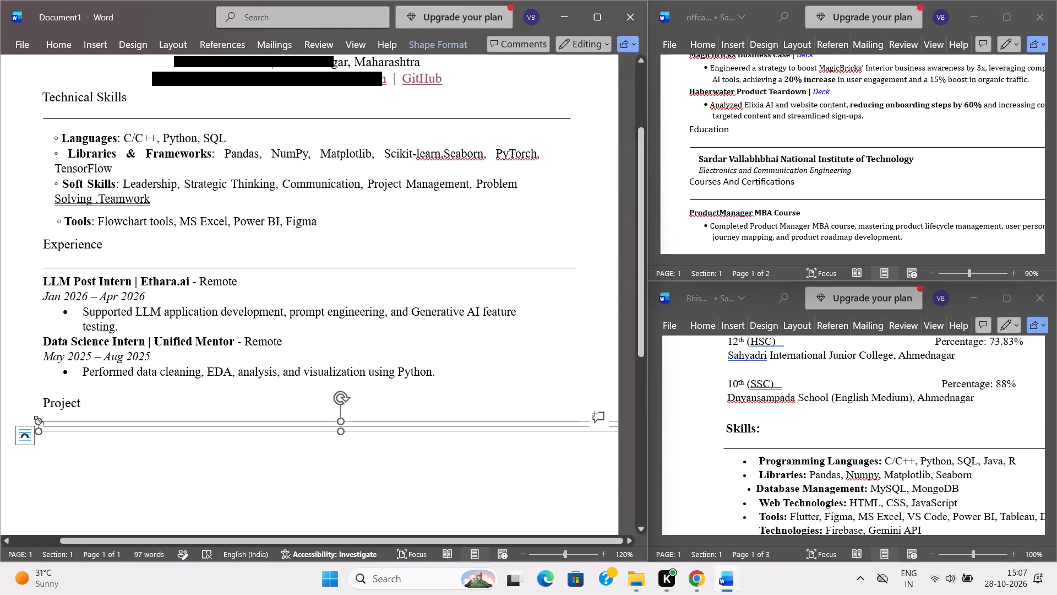
pyautogui.moveTo(39, 420); pyautogui.dragTo(94, 434)
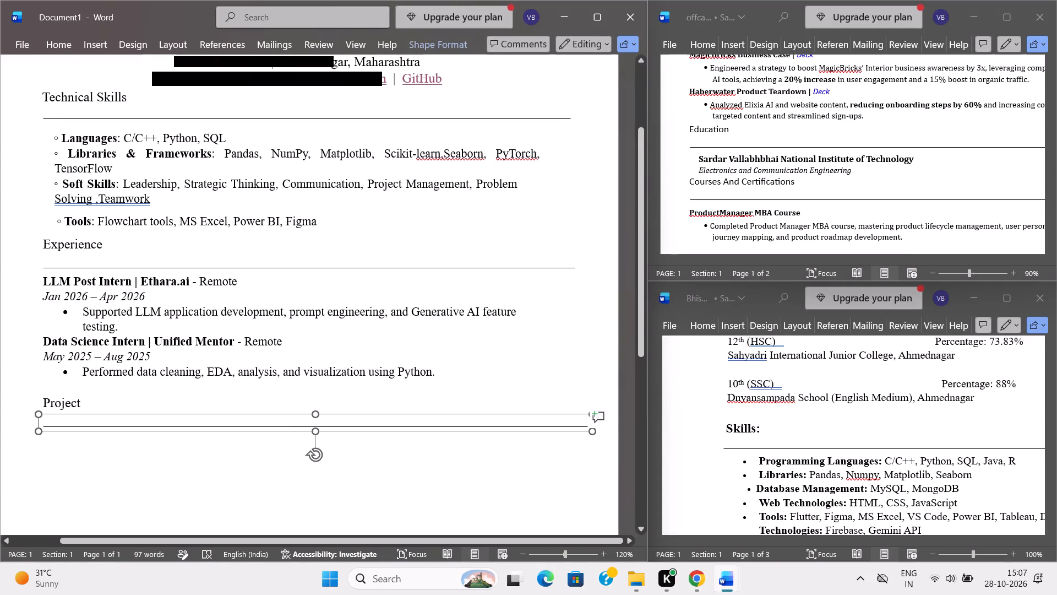
pyautogui.moveTo(94, 434); pyautogui.dragTo(97, 435)
pyautogui.click(92, 471)
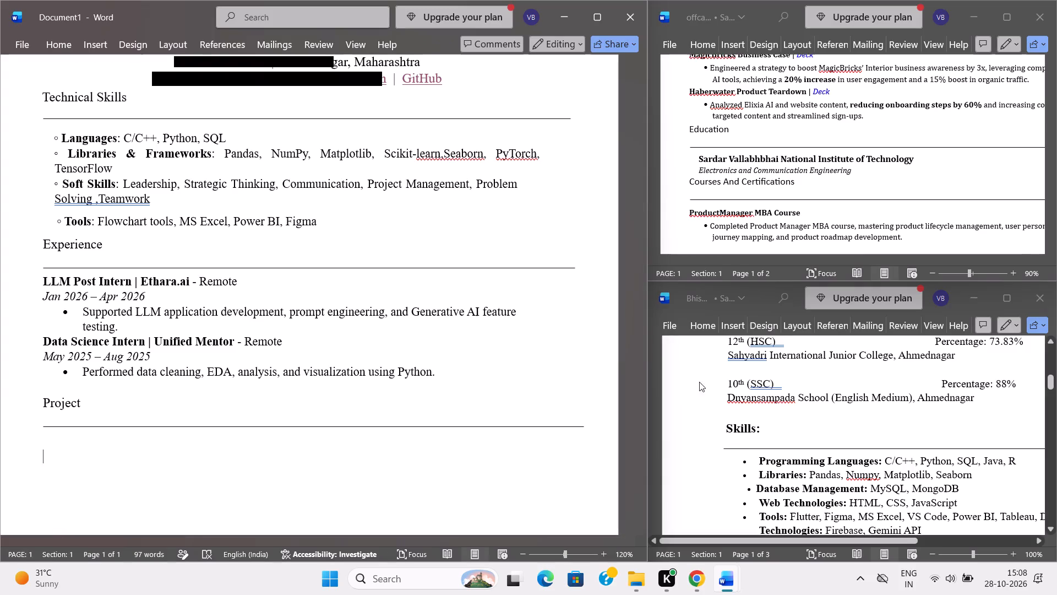
pyautogui.scroll(-6, 786, 405)
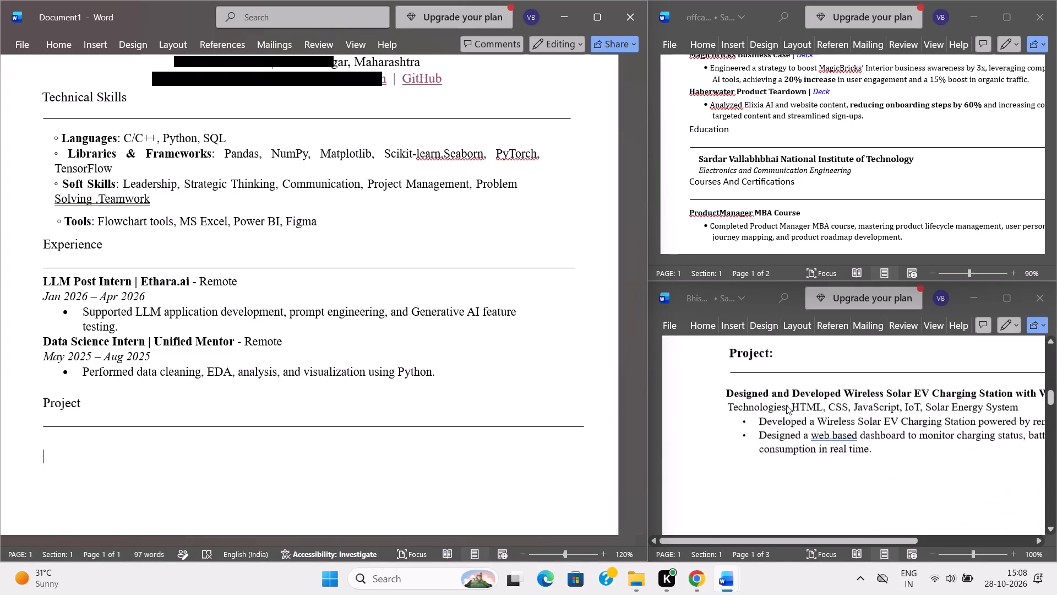
pyautogui.scroll(-7, 786, 405)
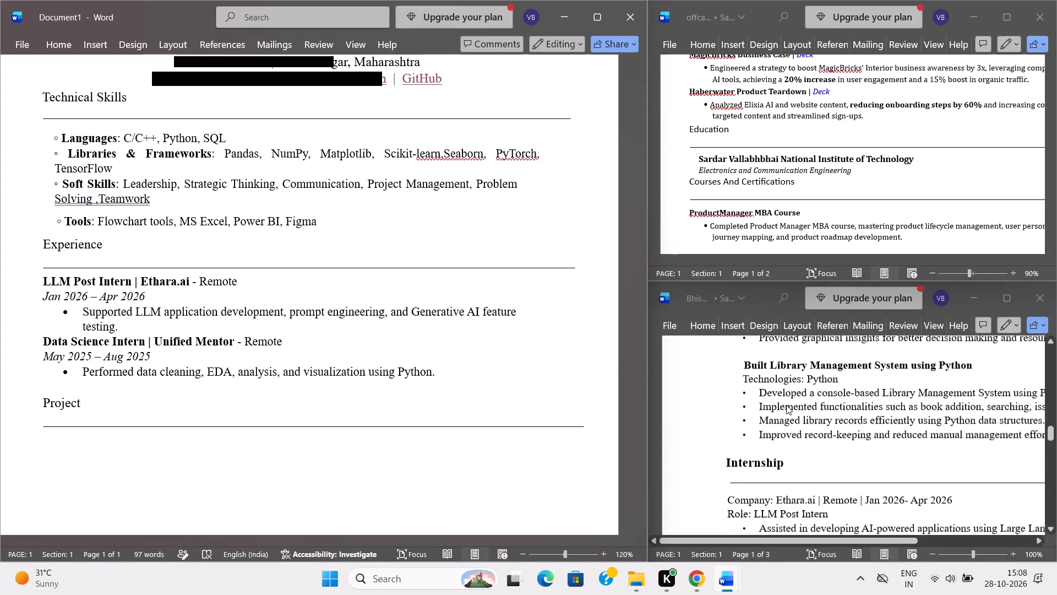
pyautogui.scroll(5, 786, 405)
pyautogui.scroll(-1, 759, 178)
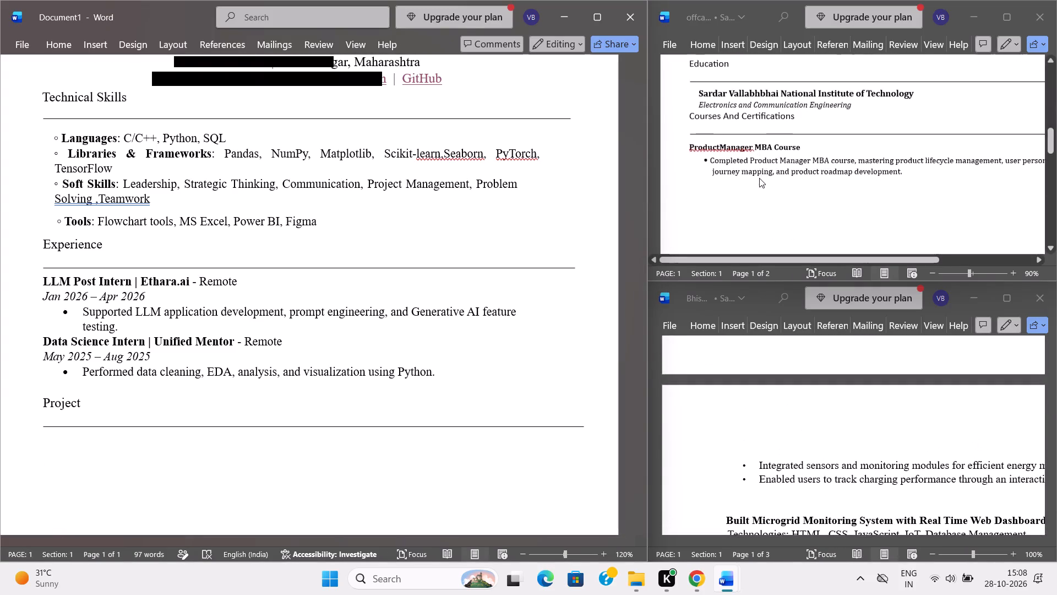
pyautogui.scroll(-1, 759, 178)
pyautogui.scroll(4, 759, 178)
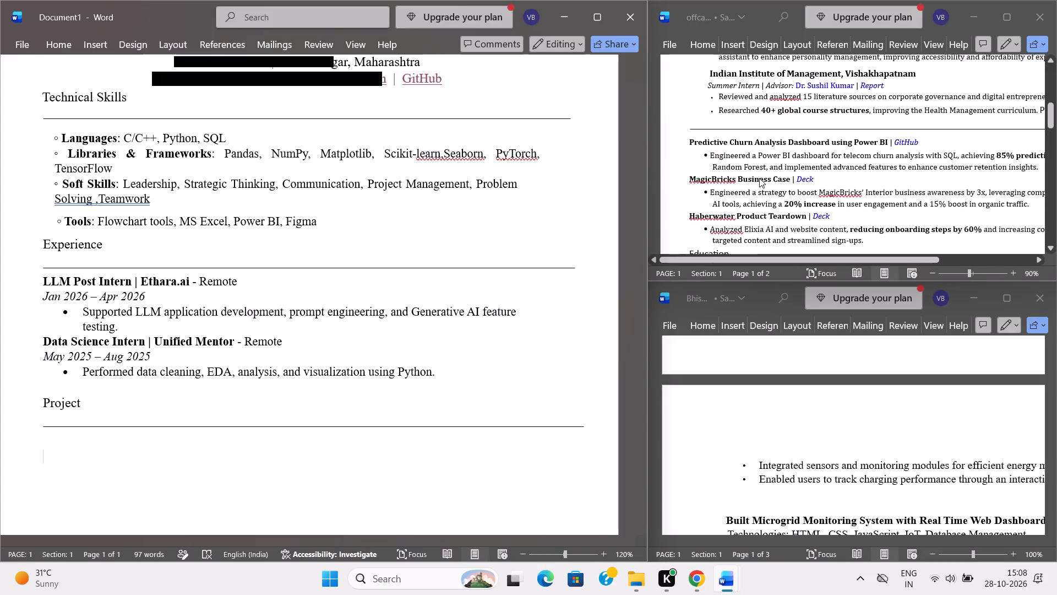
pyautogui.scroll(2, 780, 490)
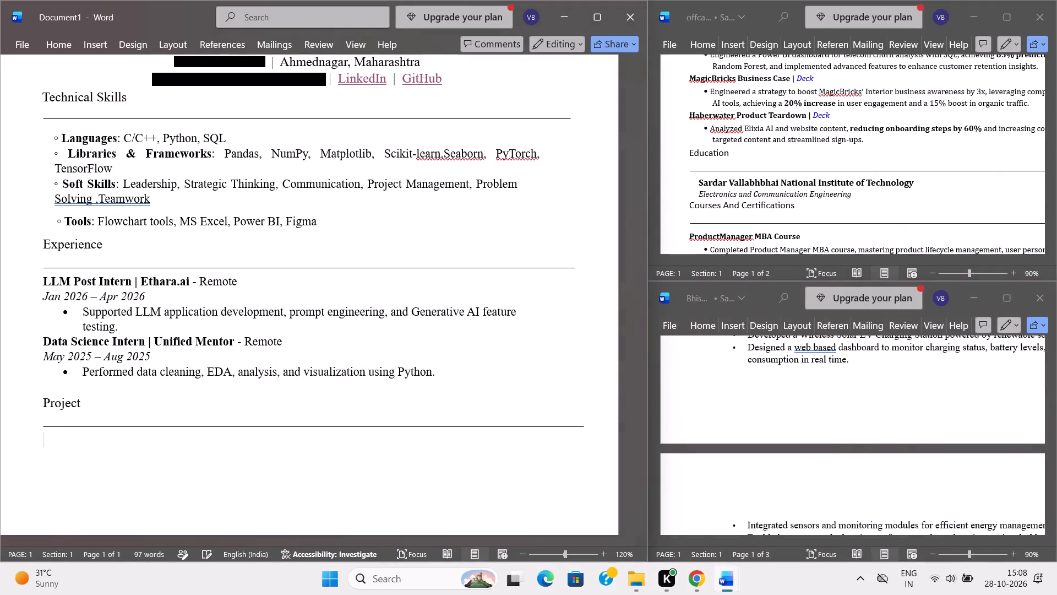
# Paste the copied entries for the Wireless Solar EV Charging Station, Microgrid Energy Monitoring System and Library Management System in bold below the Project divider.
pyautogui.hotkey('ctrl', 'b')
pyautogui.hotkey('ctrl', 'v')
pyautogui.hotkey('ctrl', 'b')
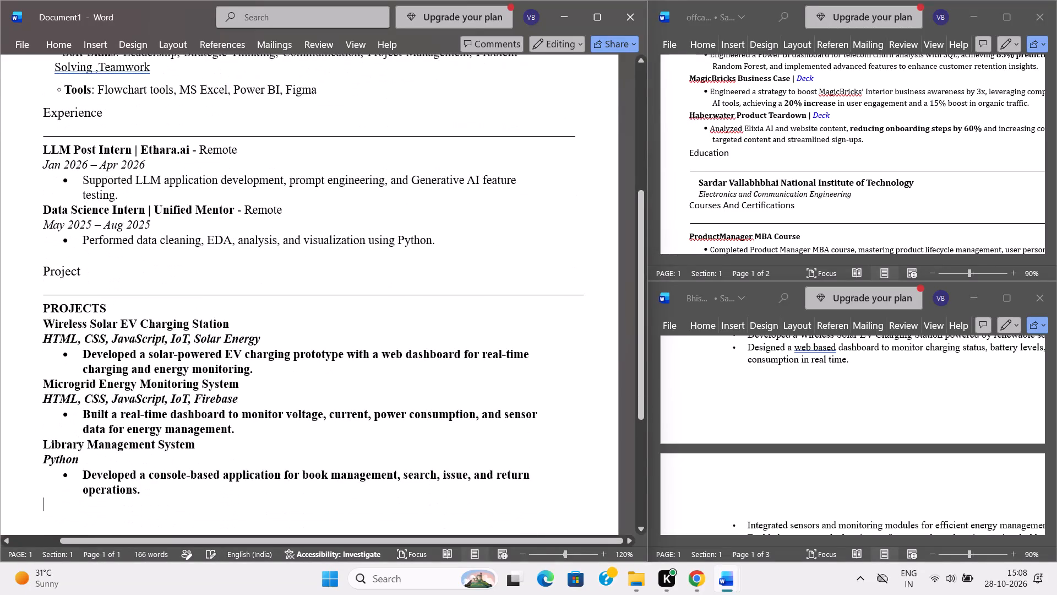
# Remove bold from all the project text below the Project divider.
pyautogui.tripleClick(138, 486)
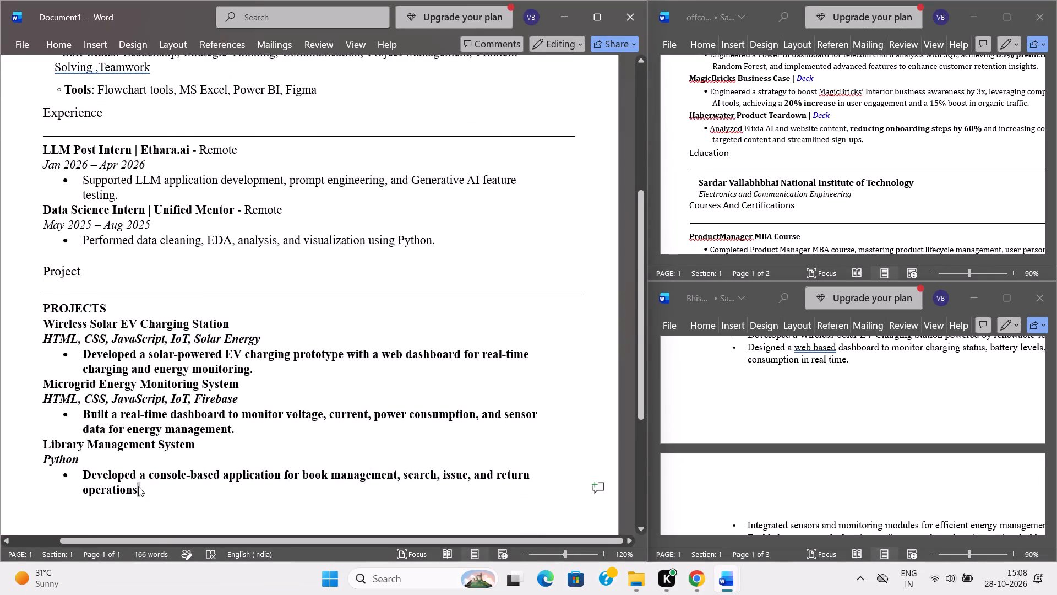
pyautogui.click(138, 486)
pyautogui.moveTo(138, 486); pyautogui.dragTo(40, 307)
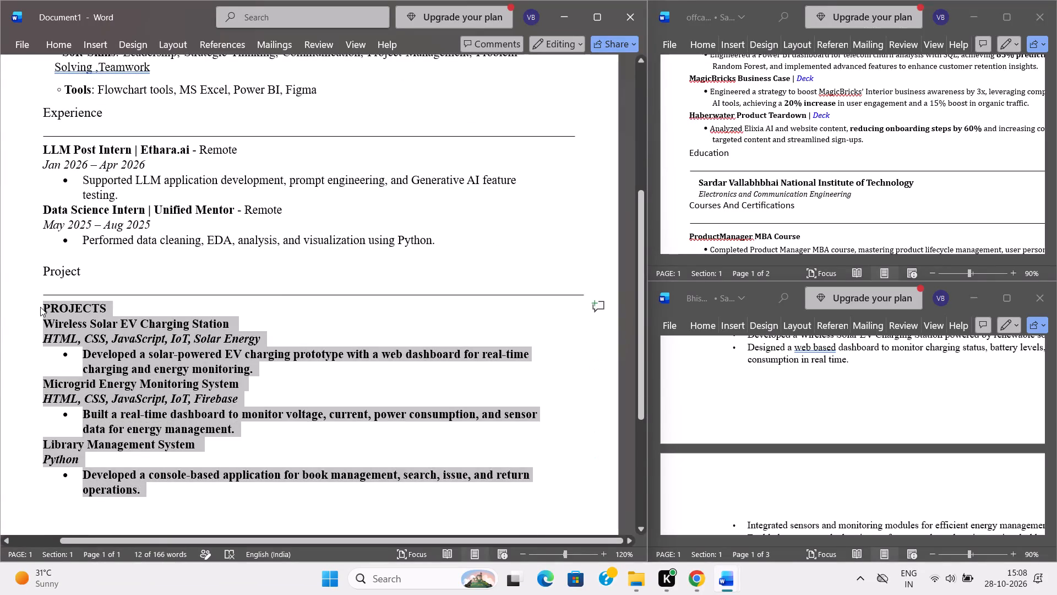
pyautogui.hotkey('ctrl', 'b')
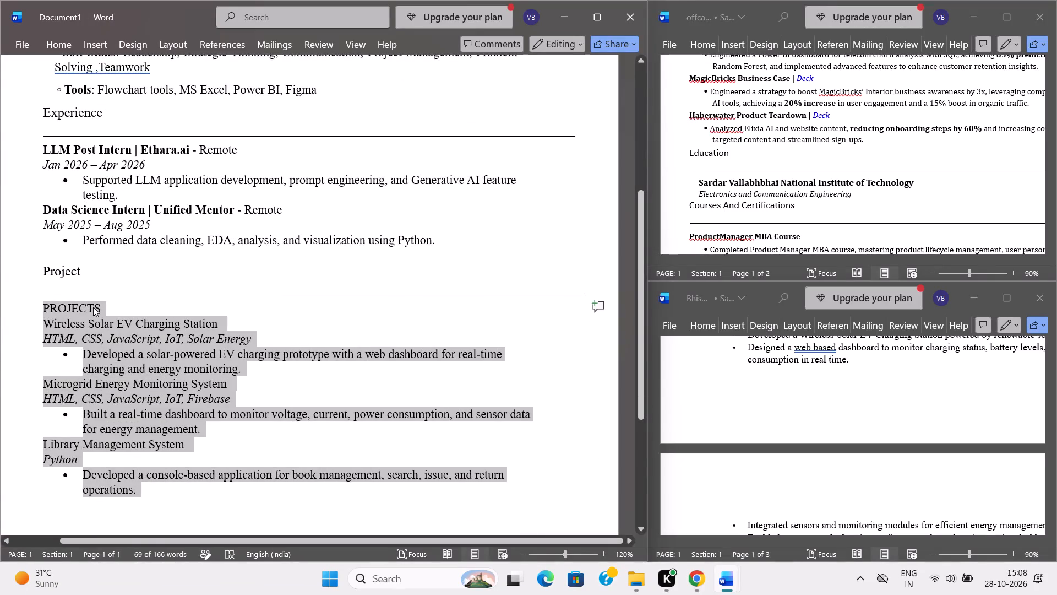
# Delete the duplicate PROJECTS line directly below the Project divider.
pyautogui.click(93, 307)
pyautogui.tripleClick(106, 307)
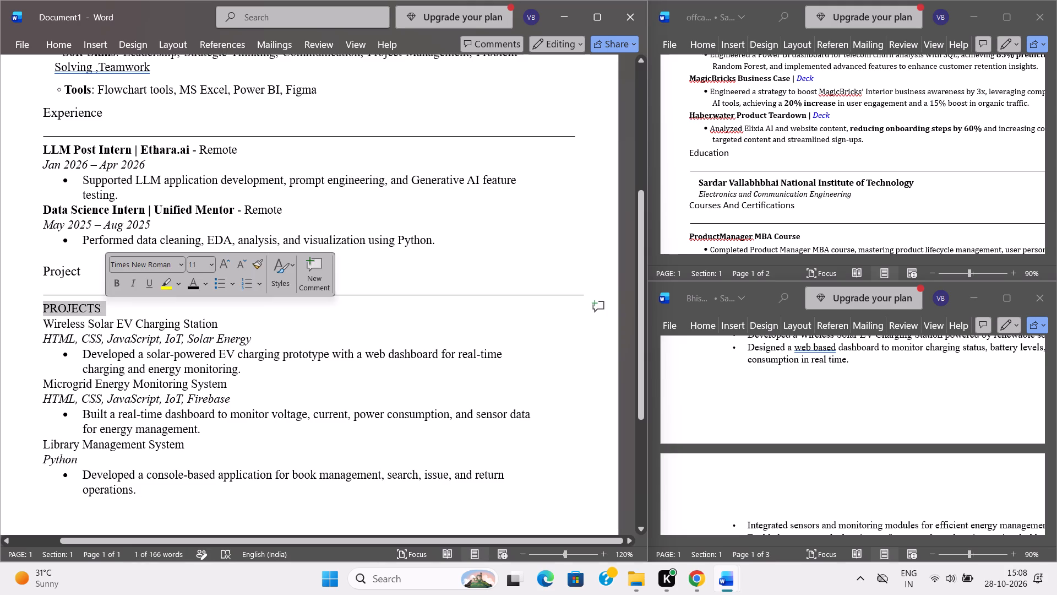
pyautogui.press('BackSpace')
# Select all three project entries, from Wireless Solar EV Charging Station through Library Management System, and bring up the text formatting commands.
pyautogui.moveTo(143, 483); pyautogui.dragTo(111, 435)
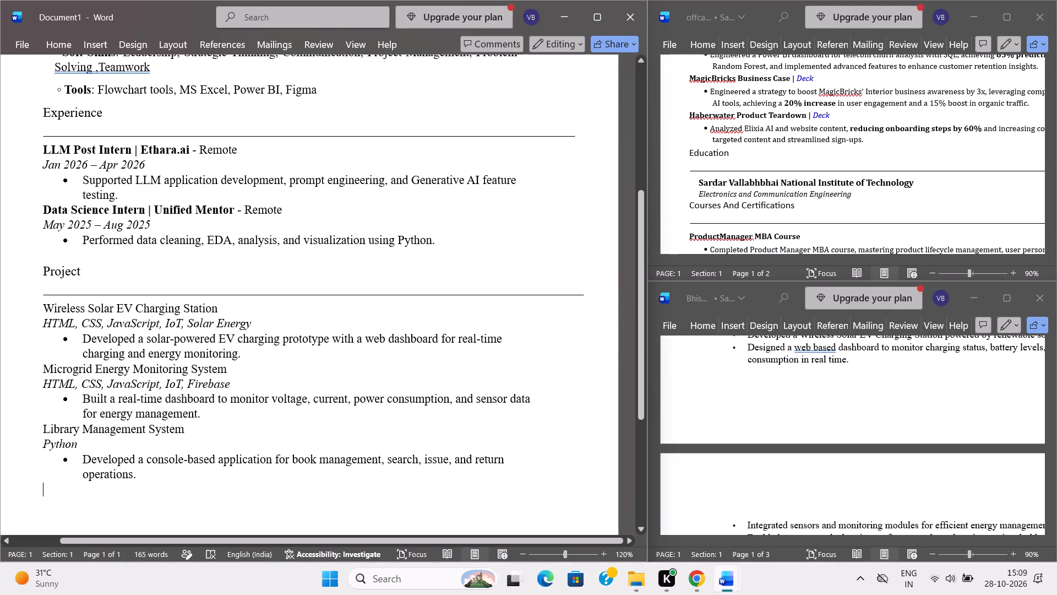
pyautogui.moveTo(111, 435); pyautogui.dragTo(31, 312)
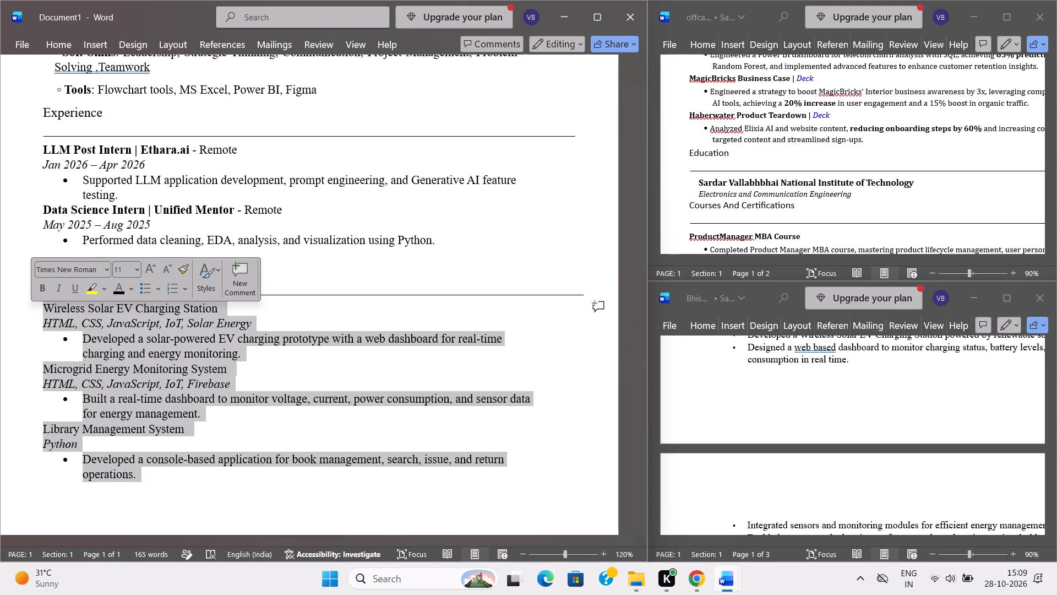
pyautogui.hscroll(1, 126, 291)
pyautogui.click(63, 45)
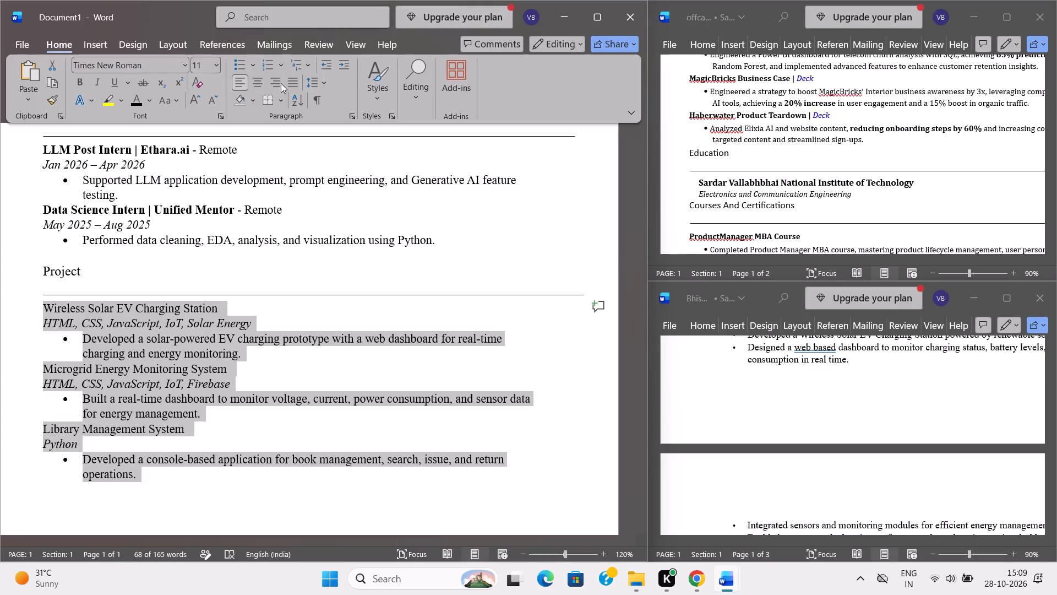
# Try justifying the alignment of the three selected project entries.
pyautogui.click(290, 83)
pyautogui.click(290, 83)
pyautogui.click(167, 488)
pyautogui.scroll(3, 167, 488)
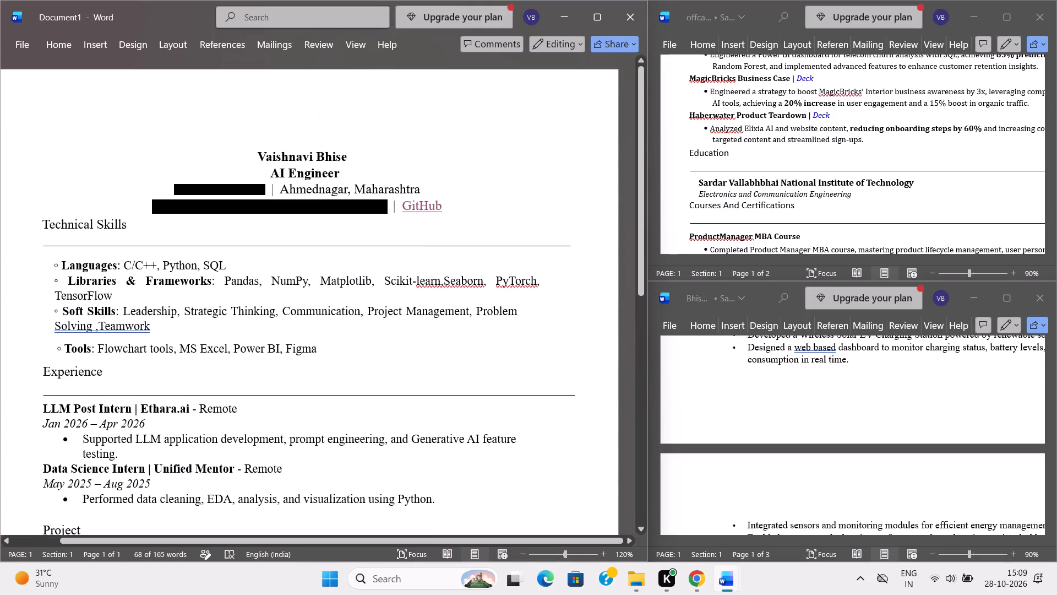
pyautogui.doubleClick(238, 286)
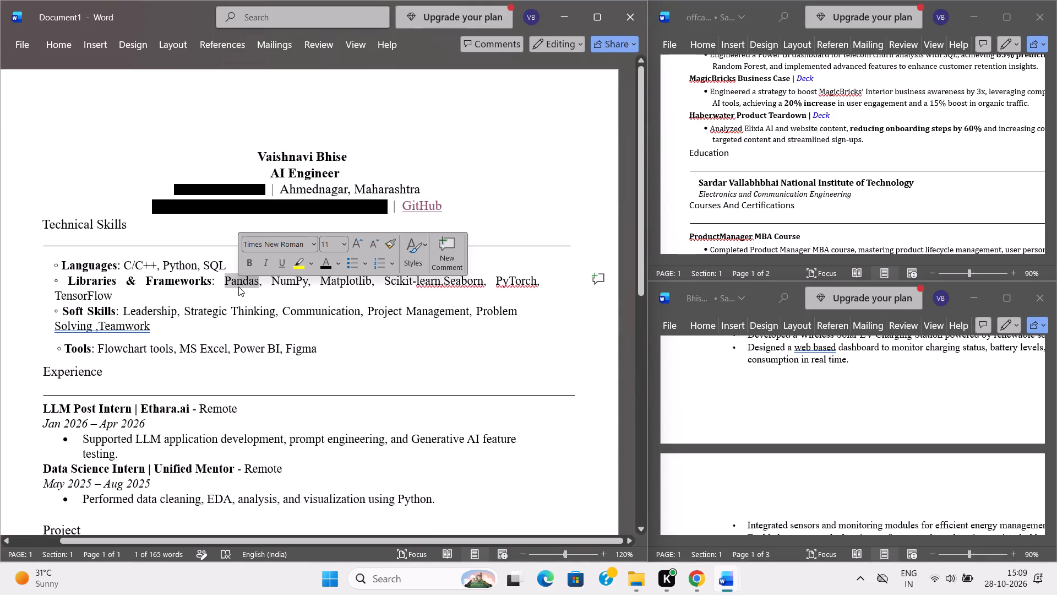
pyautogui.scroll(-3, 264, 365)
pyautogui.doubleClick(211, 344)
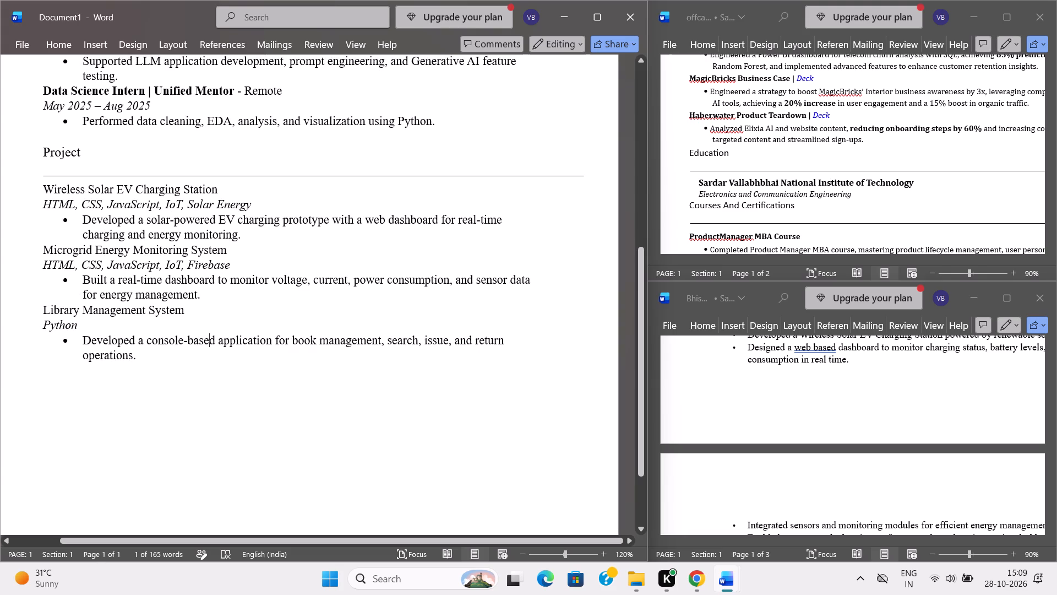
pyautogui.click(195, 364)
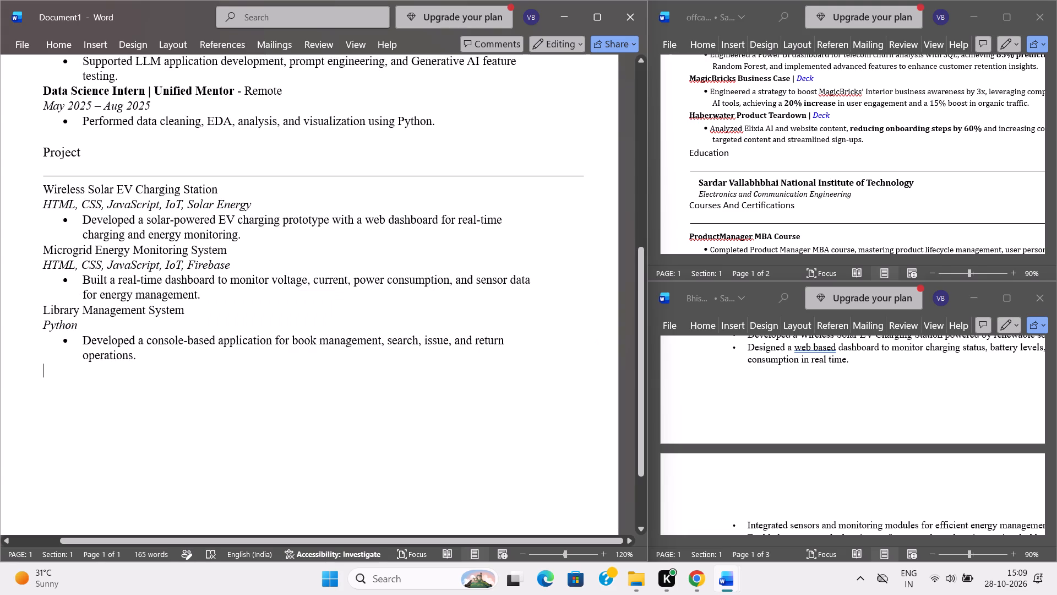
# Add ":-" after Wireless Solar EV Charging Station and join its italic technology list onto the same line.
pyautogui.keyDown('ctrl'); pyautogui.scroll(3, 74, 266); pyautogui.keyUp('ctrl')
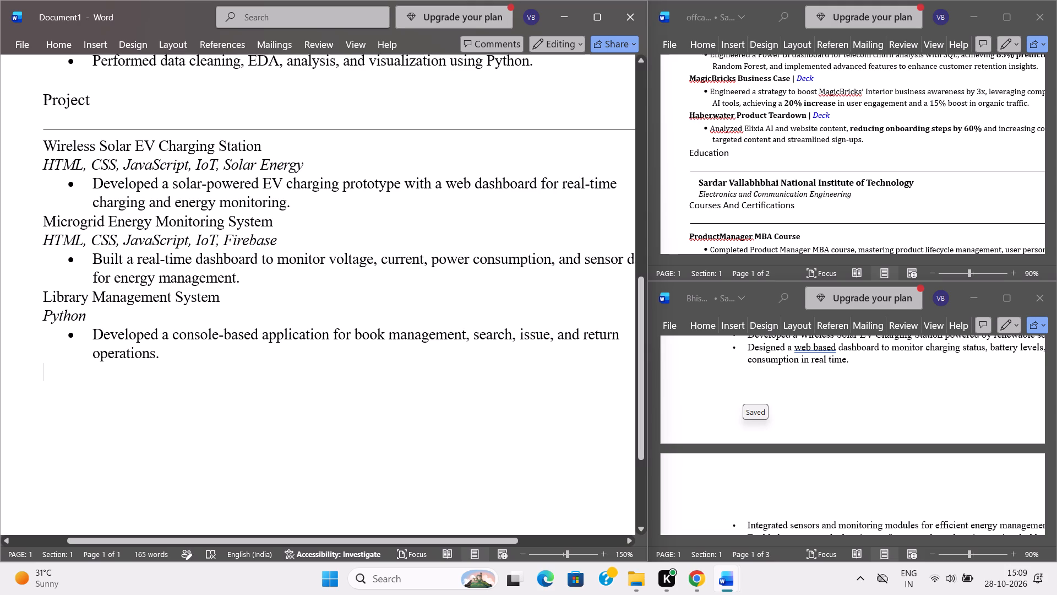
pyautogui.click(269, 147)
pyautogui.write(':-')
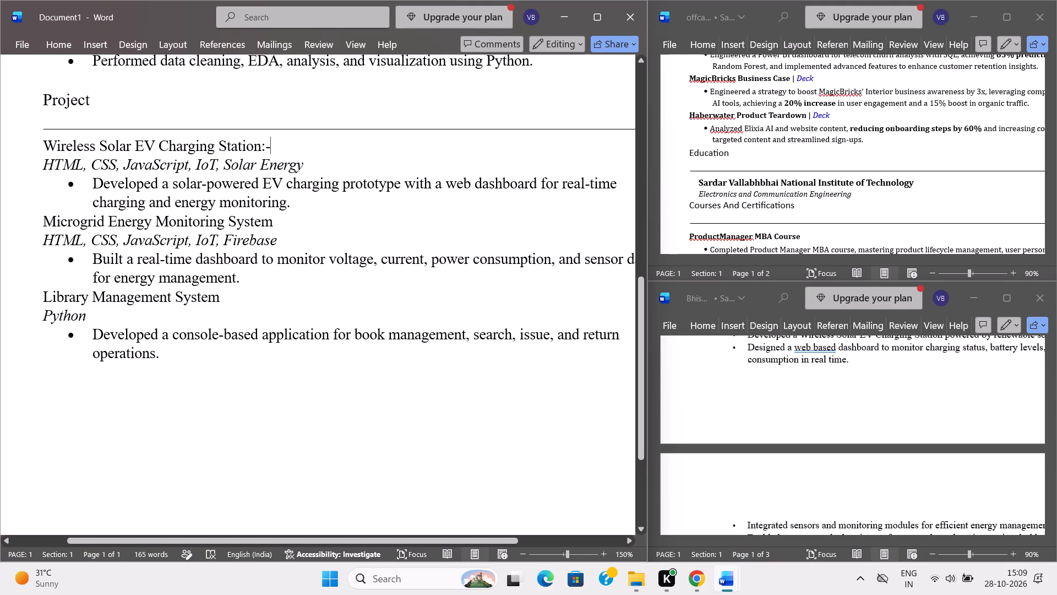
pyautogui.click(40, 164)
pyautogui.press('BackSpace')
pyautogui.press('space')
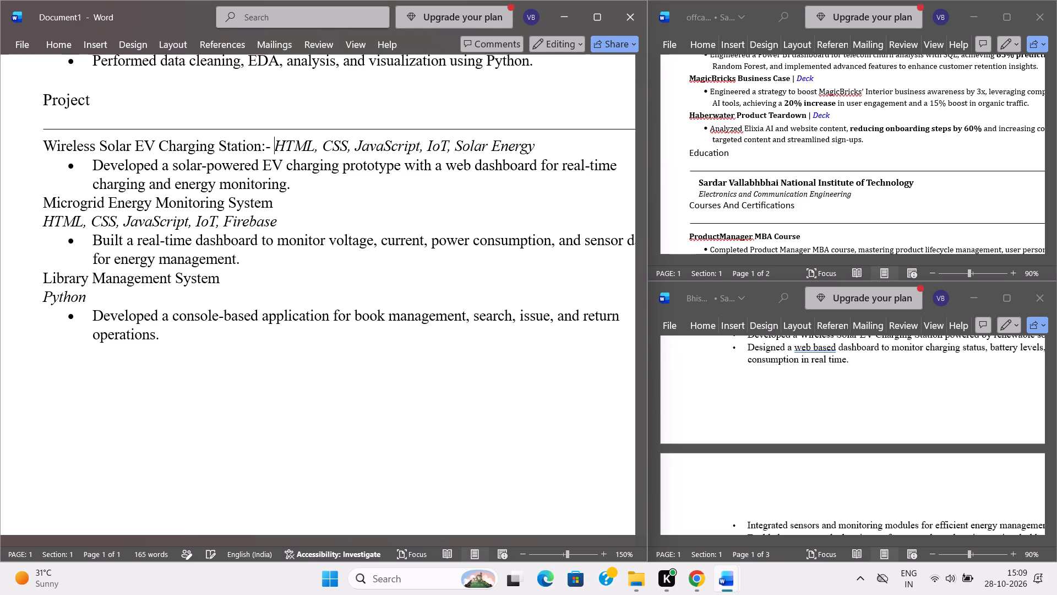
# Add ":-" after Microgrid Energy Monitoring System and join its italic technology list onto the same line.
pyautogui.click(279, 198)
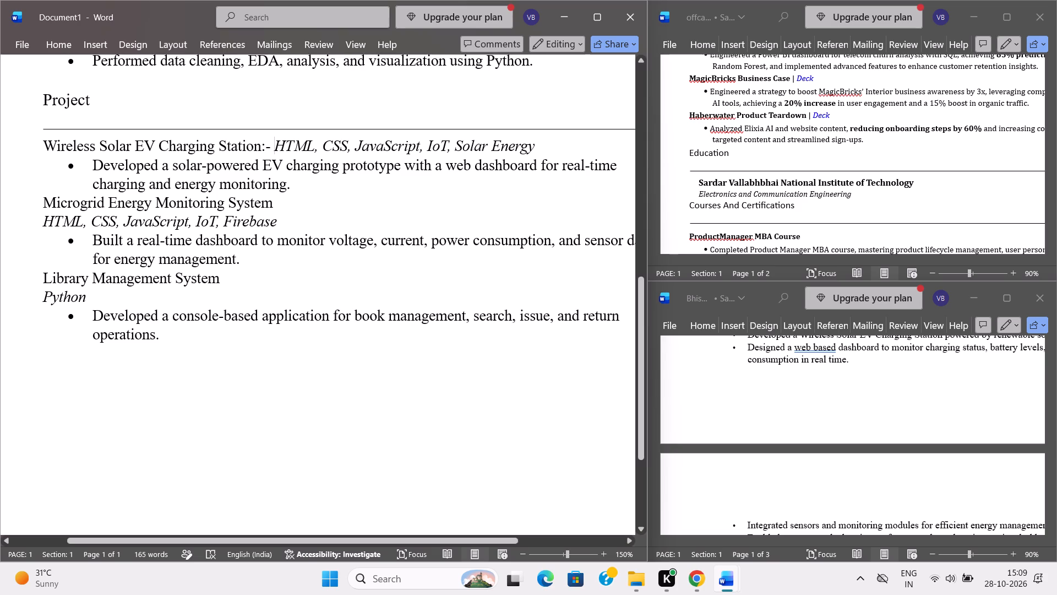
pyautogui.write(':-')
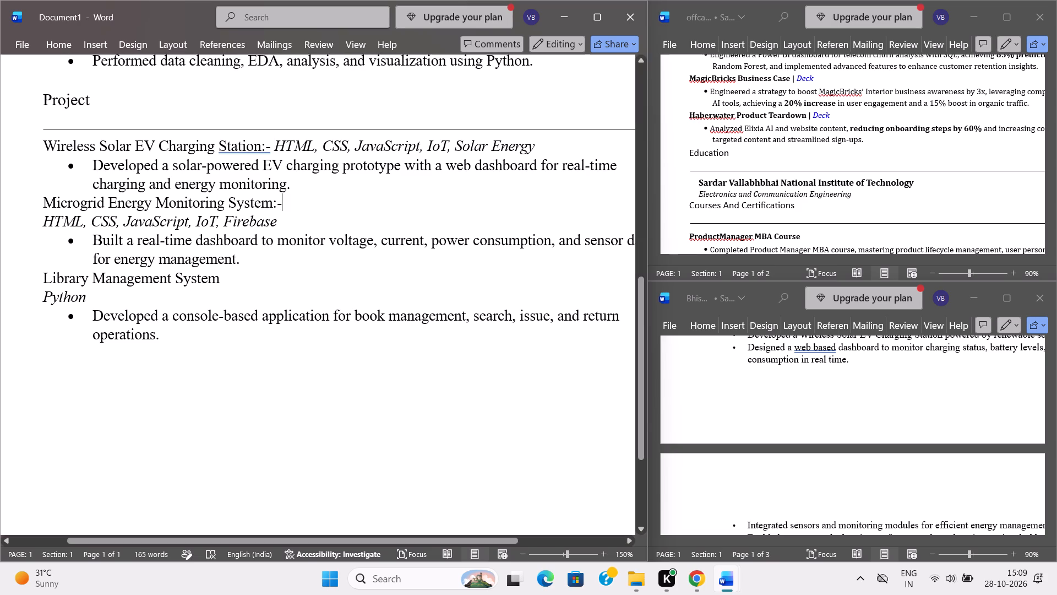
pyautogui.click(40, 222)
pyautogui.press('BackSpace')
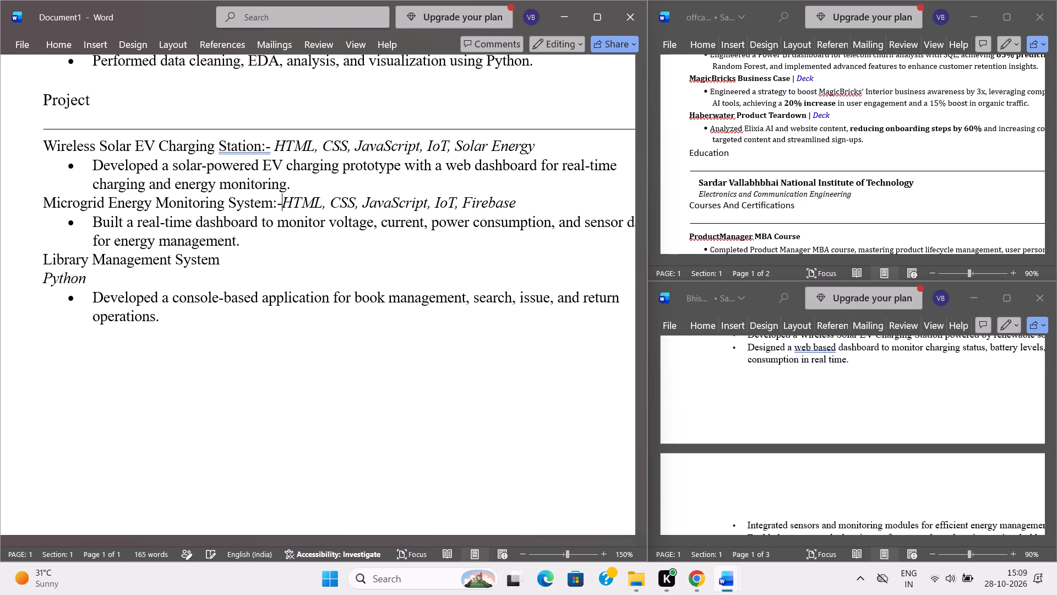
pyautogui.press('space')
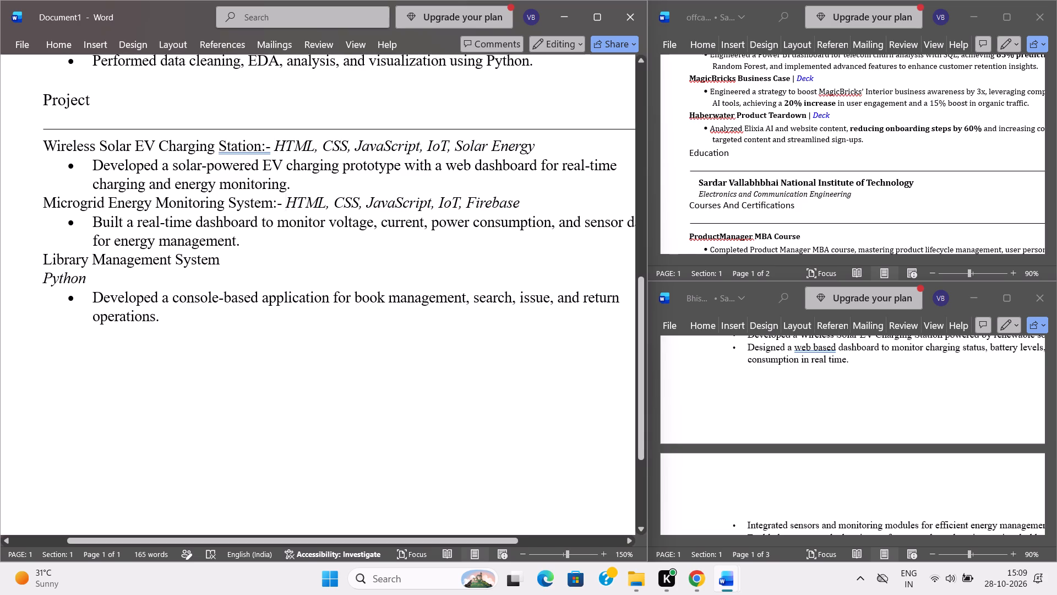
# Add ":-" after Library Management System and join Python onto the same line.
pyautogui.click(221, 259)
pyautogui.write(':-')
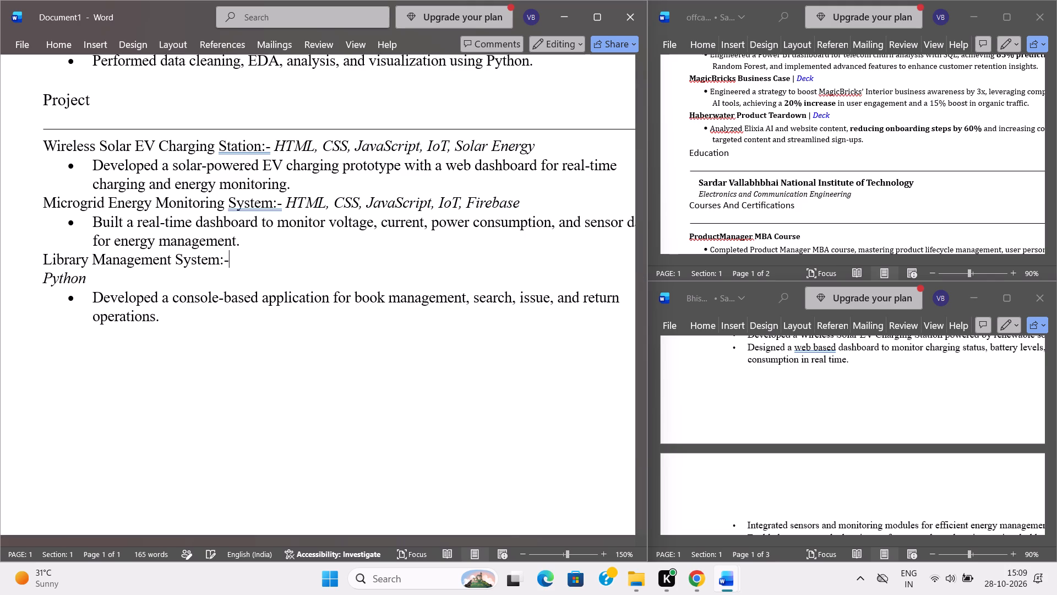
pyautogui.click(40, 283)
pyautogui.press('BackSpace')
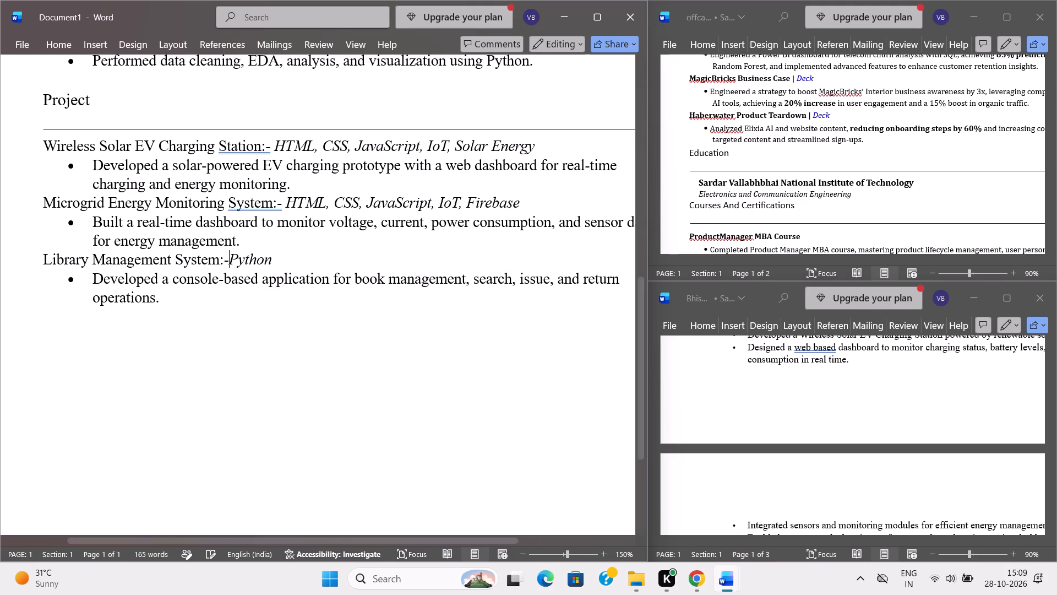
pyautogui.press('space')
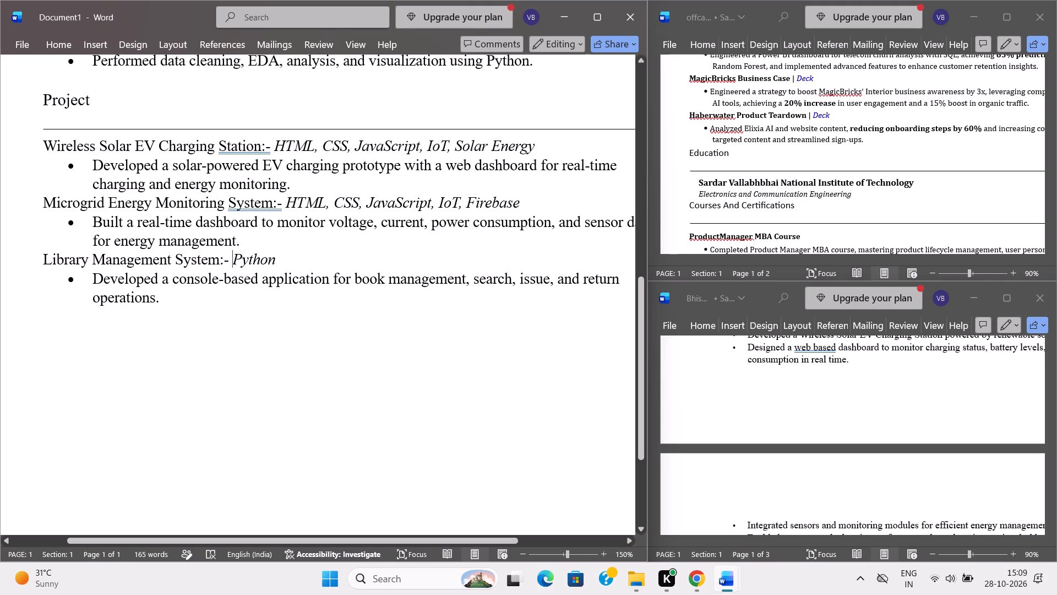
# Start an unbulleted, unindented line below the Library Management System description.
pyautogui.click(173, 301)
pyautogui.press('Return')
pyautogui.press('BackSpace')
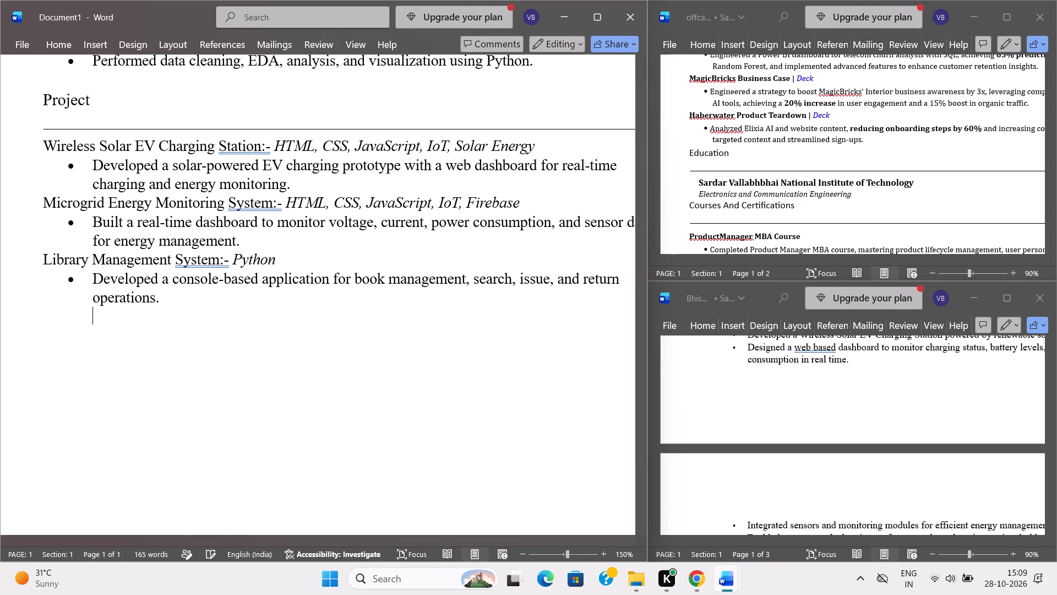
pyautogui.press('BackSpace')
pyautogui.press('BackSpace')
pyautogui.press('BackSpace')
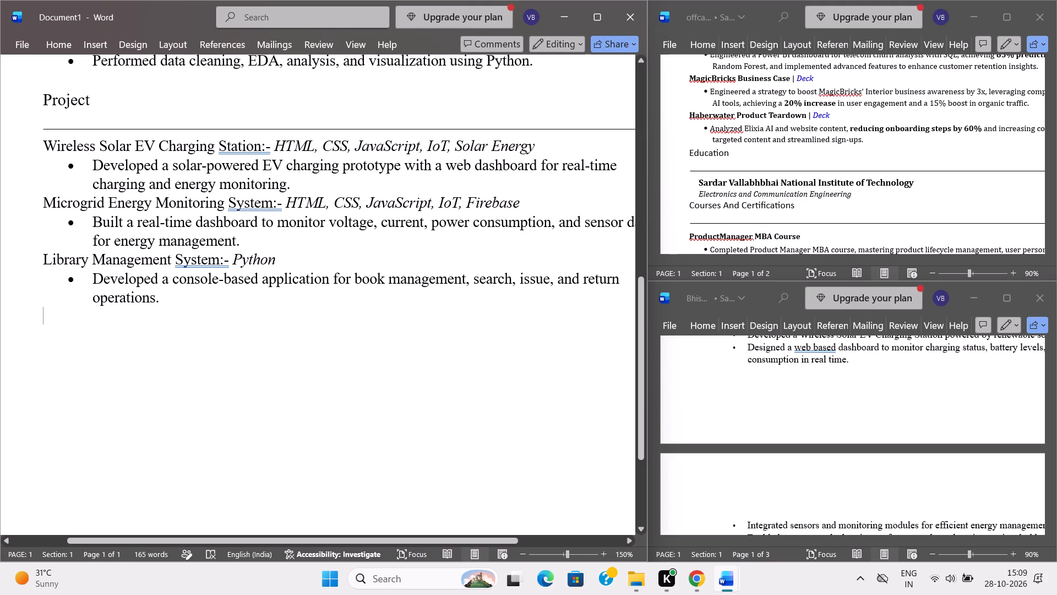
# Bold the three project titles: Wireless Solar EV Charging Station, Microgrid Energy Monitoring System and Library Management System.
pyautogui.moveTo(40, 141); pyautogui.dragTo(252, 153)
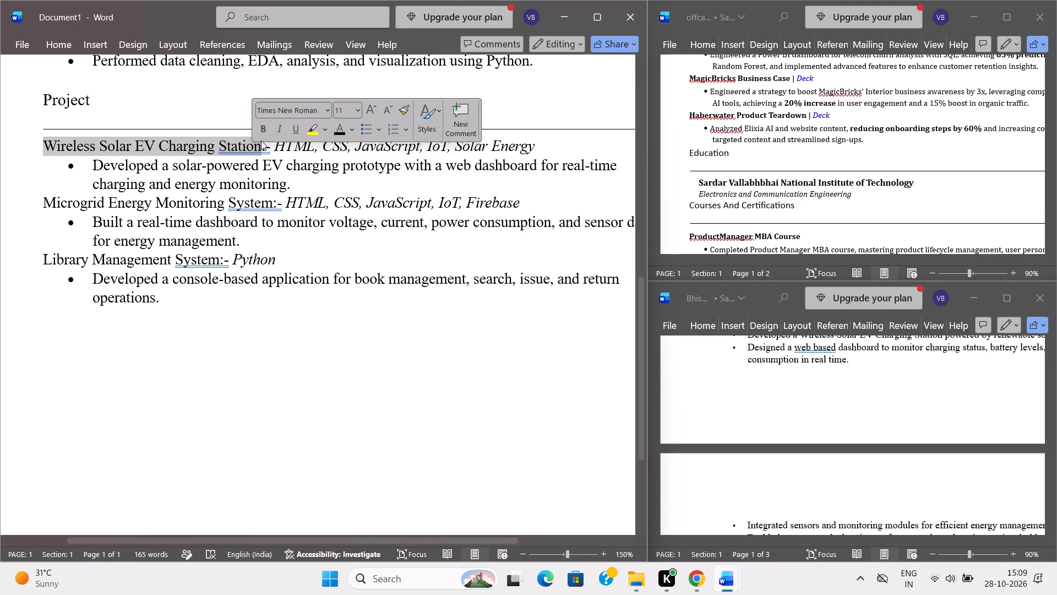
pyautogui.click(261, 136)
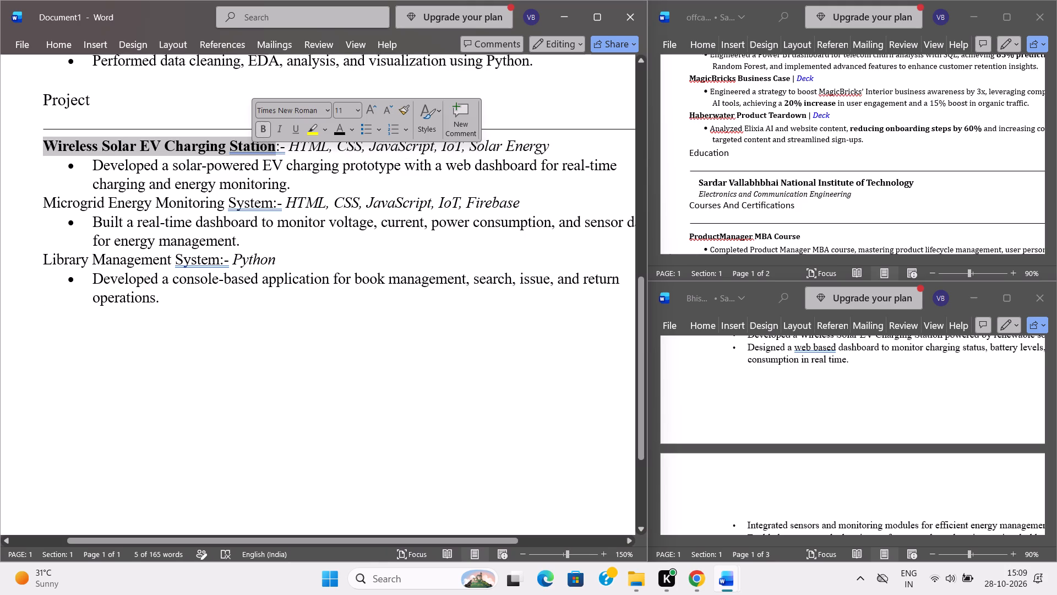
pyautogui.moveTo(43, 201); pyautogui.dragTo(270, 212)
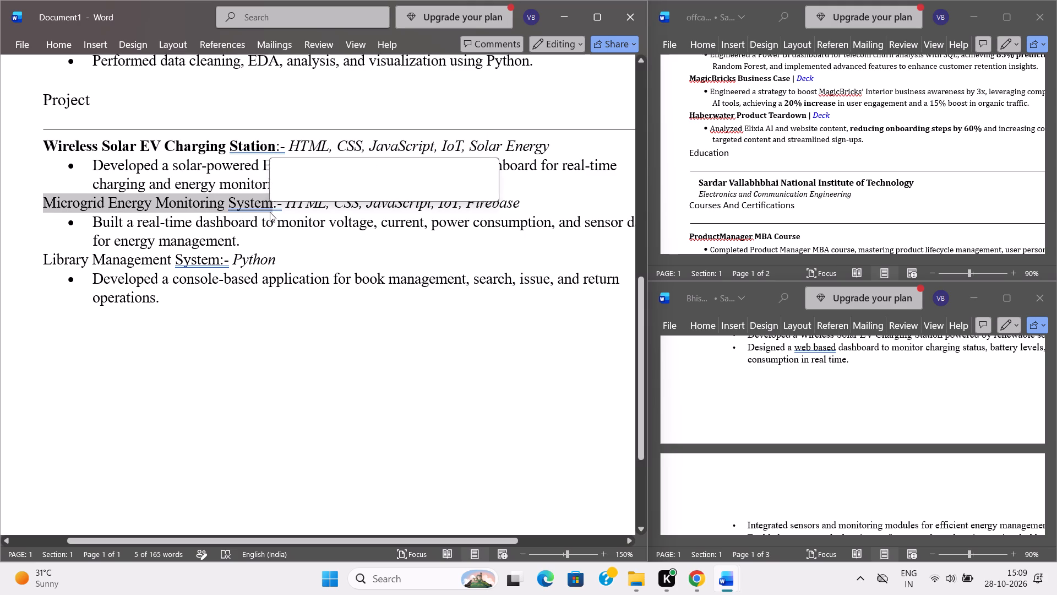
pyautogui.click(281, 193)
pyautogui.moveTo(45, 256); pyautogui.dragTo(205, 262)
pyautogui.click(217, 246)
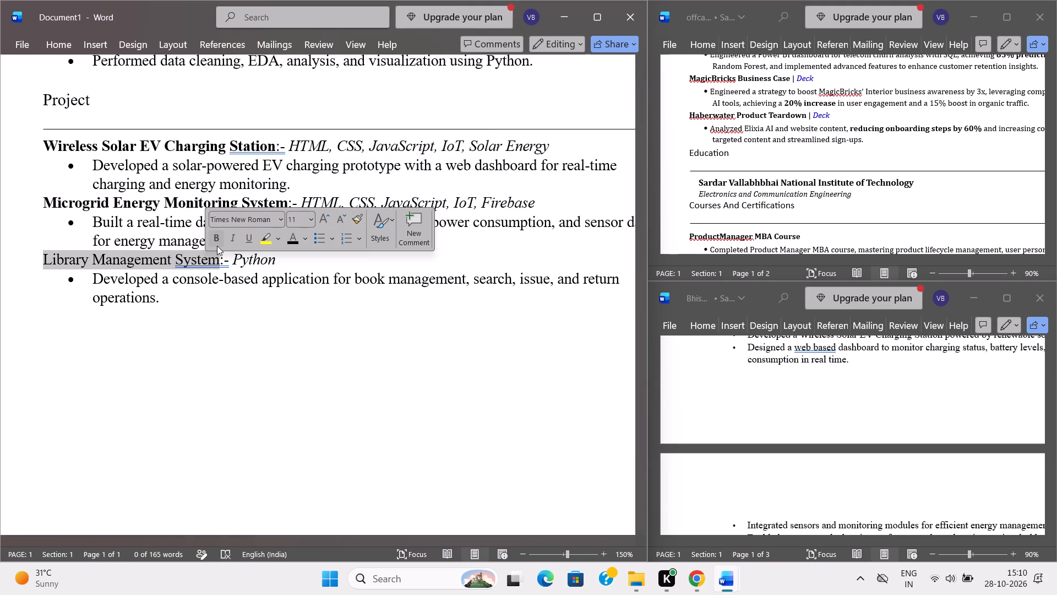
# Start a new line after the last project bullet and clear its bullet and indent back to the margin.
pyautogui.click(161, 301)
pyautogui.press('Return')
pyautogui.press('BackSpace')
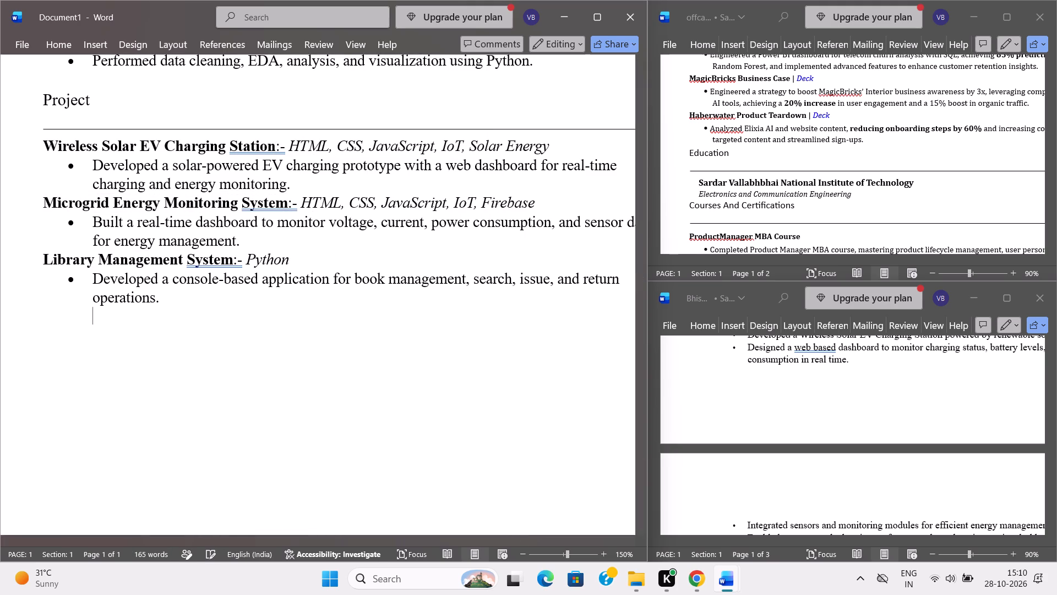
pyautogui.press('BackSpace')
pyautogui.press('BackSpace')
pyautogui.press('BackSpace')
# Change the Project heading to "Projects".
pyautogui.click(92, 108)
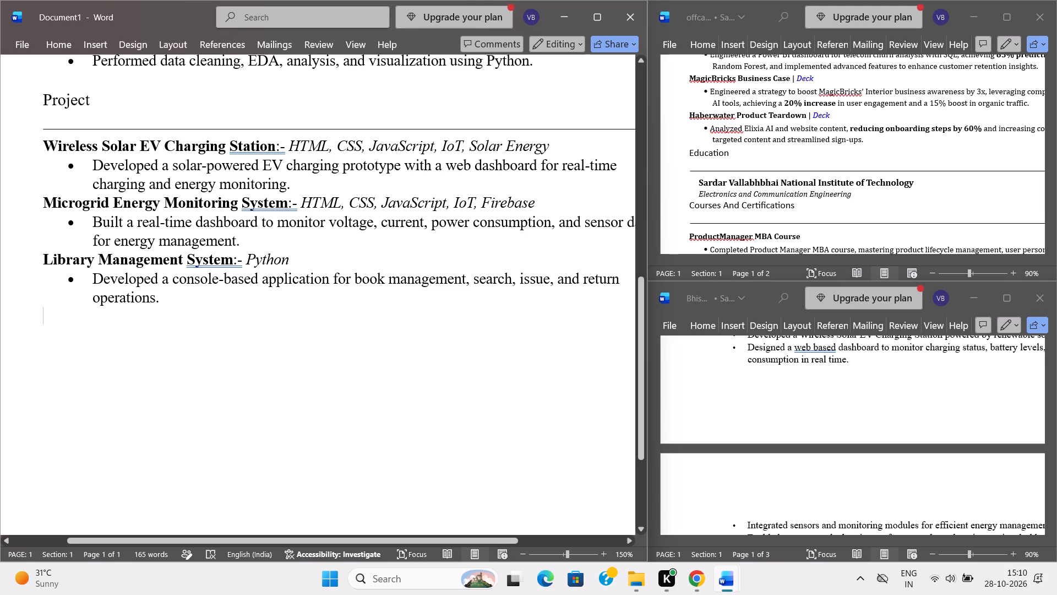
pyautogui.press('BackSpace')
pyautogui.press('s')
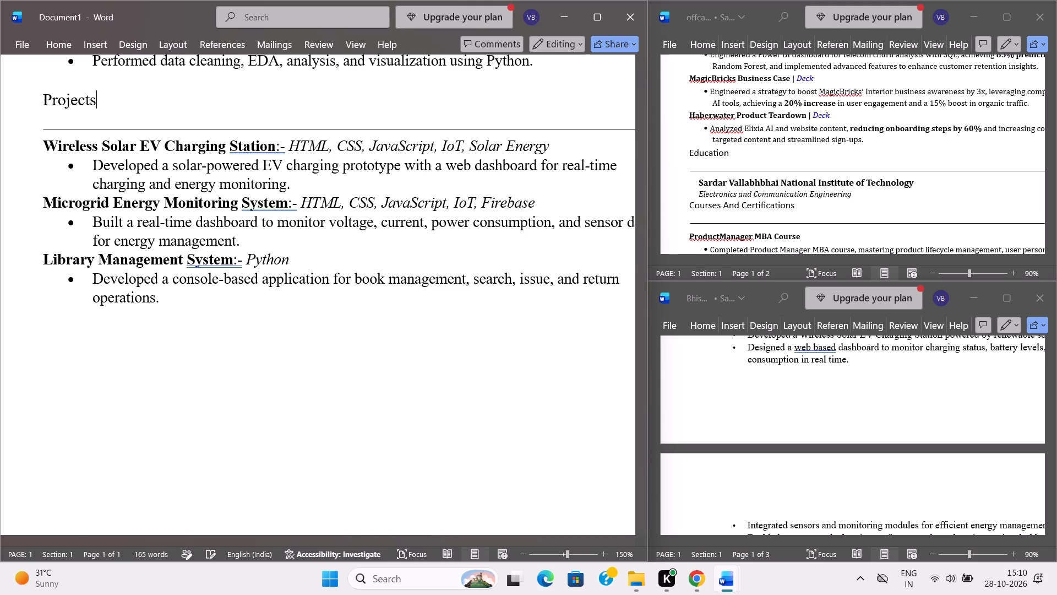
# Start an unbulleted line at the left margin below the Library Management System entry.
pyautogui.click(165, 305)
pyautogui.press('Return')
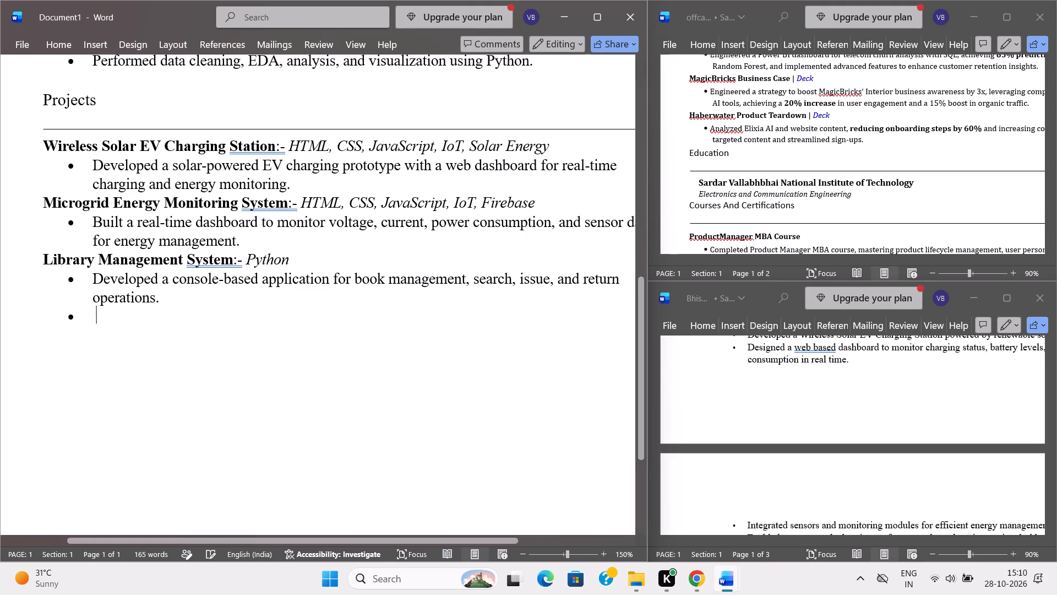
pyautogui.press('BackSpace')
pyautogui.press('BackSpace')
pyautogui.press('BackSpace')
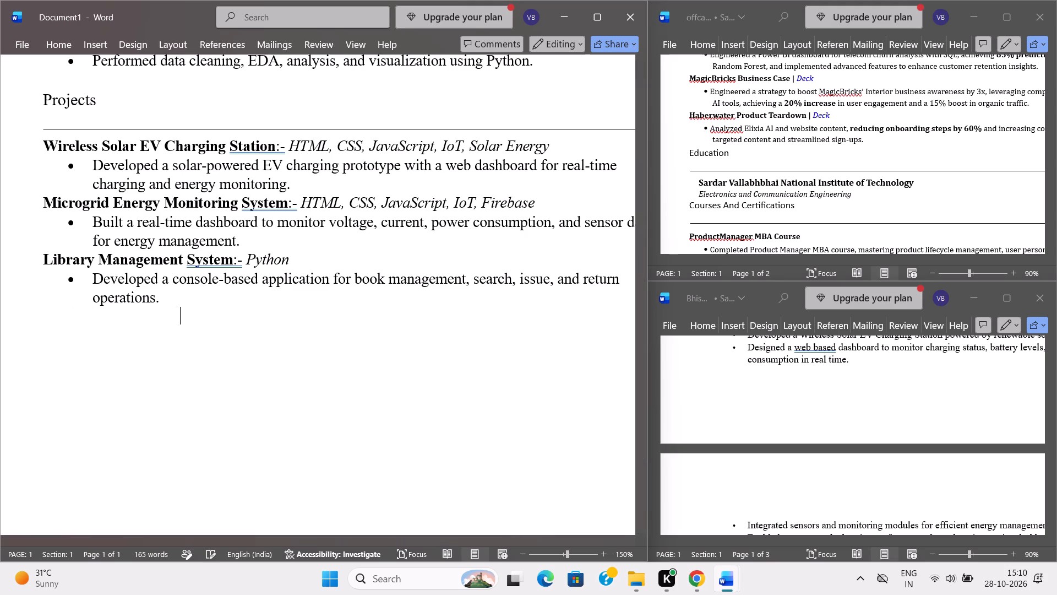
pyautogui.press('BackSpace')
pyautogui.click(701, 567)
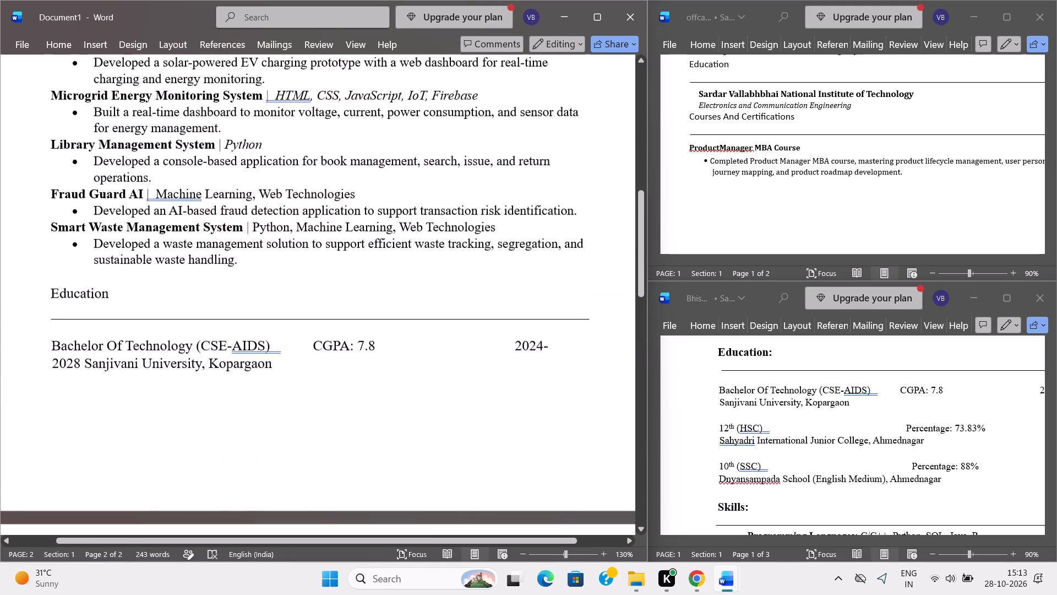
pyautogui.scroll(3, 84, 446)
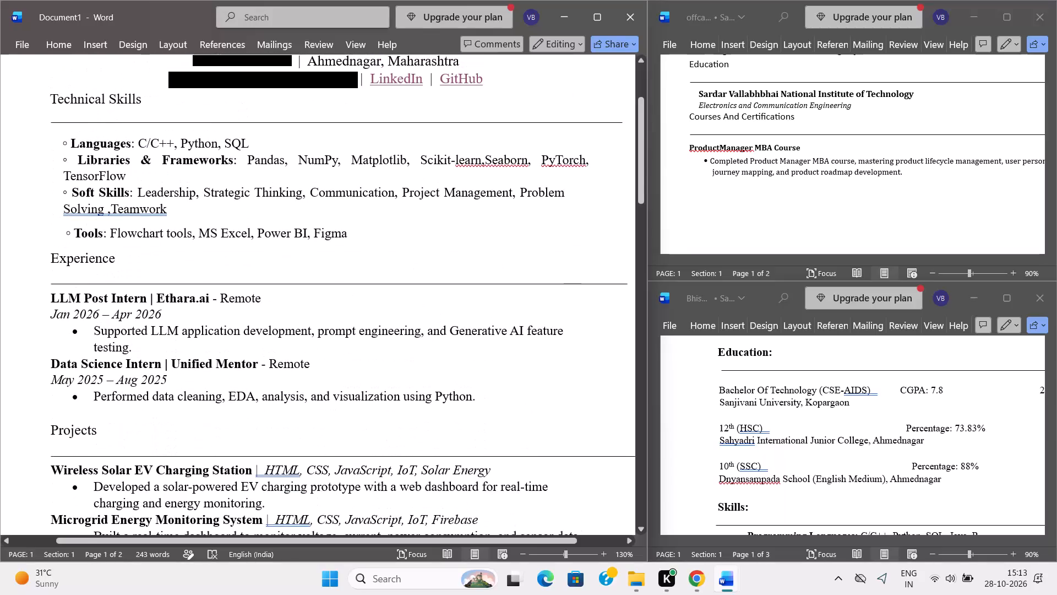
pyautogui.scroll(-1, 84, 446)
pyautogui.keyDown('ctrl'); pyautogui.scroll(-7, 84, 446); pyautogui.keyUp('ctrl')
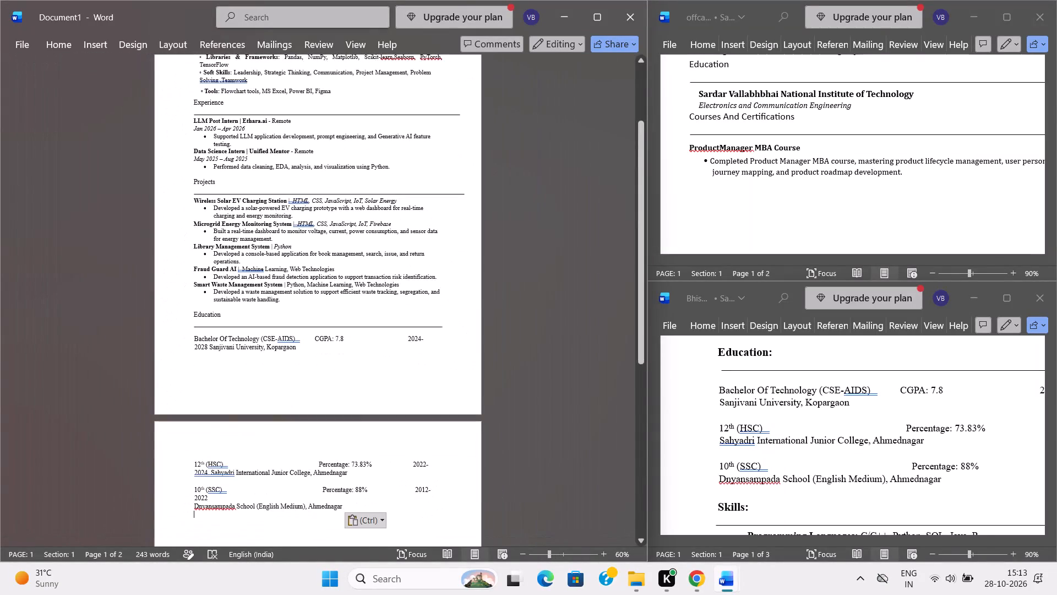
pyautogui.scroll(-2, 778, 117)
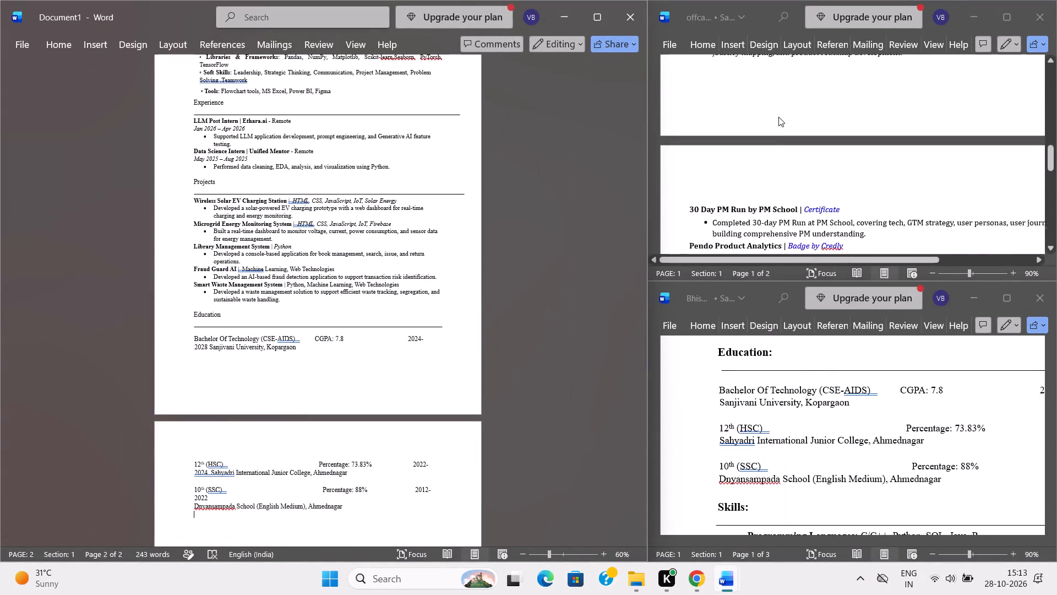
pyautogui.scroll(-6, 778, 117)
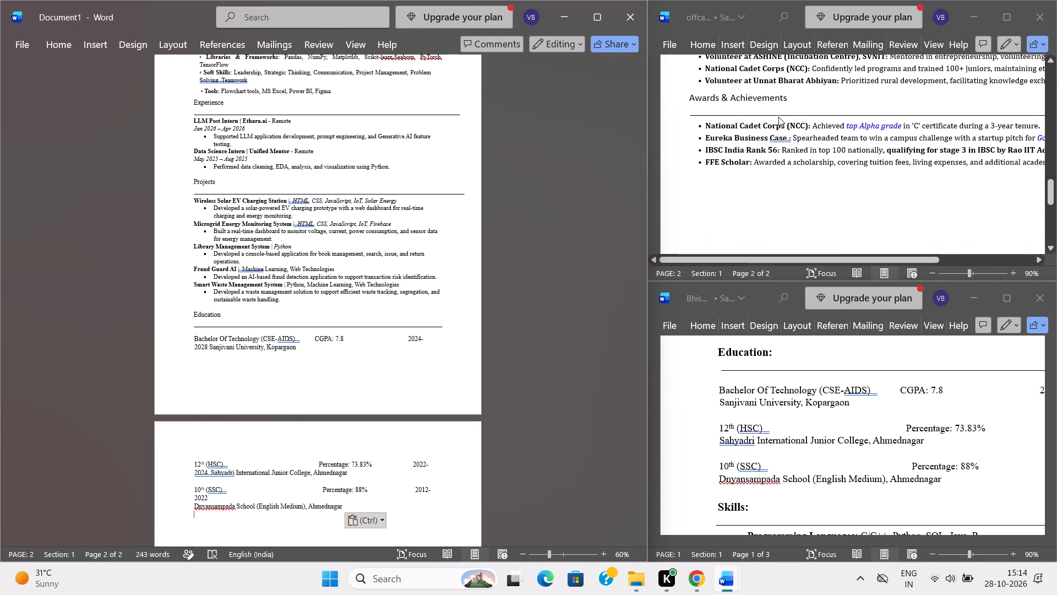
pyautogui.scroll(5, 778, 117)
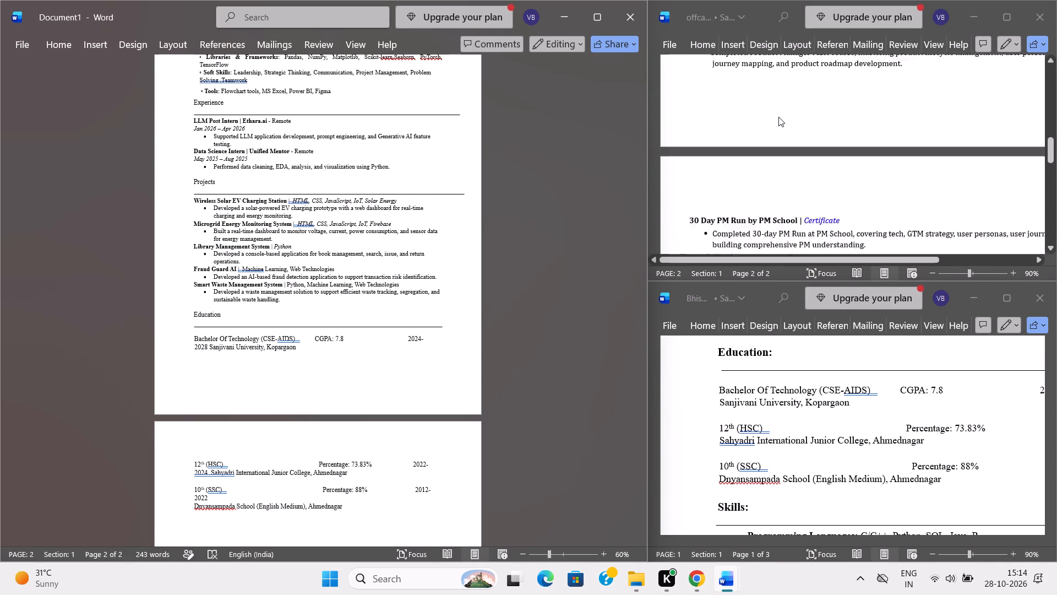
pyautogui.scroll(2, 778, 117)
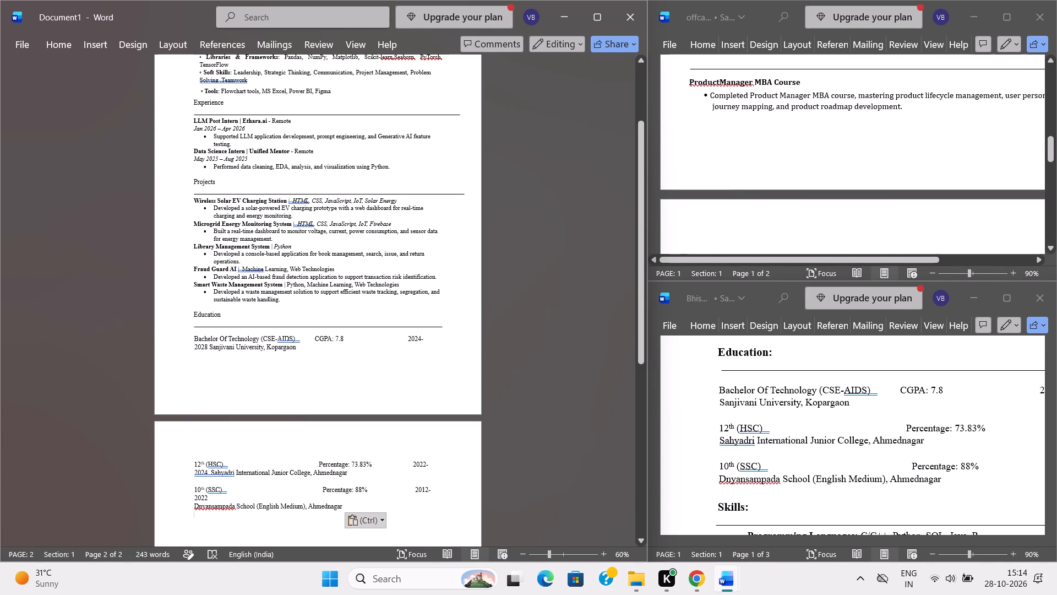
pyautogui.keyDown('ctrl'); pyautogui.scroll(2, 308, 303); pyautogui.keyUp('ctrl')
pyautogui.scroll(2, 308, 303)
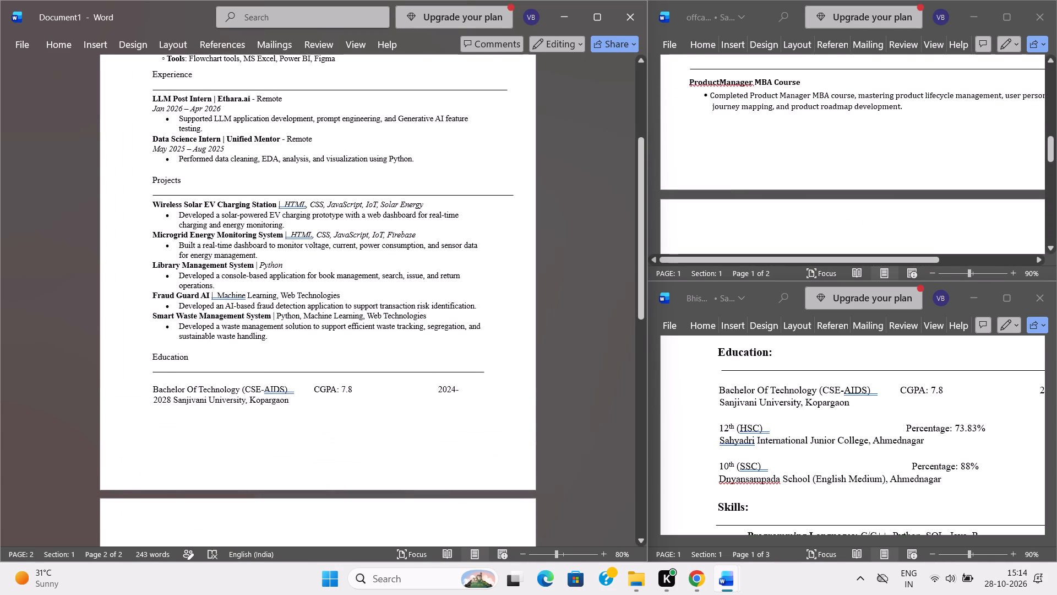
# Delete the Library Management System project with its description from the Projects section of the new resume.
pyautogui.moveTo(222, 285); pyautogui.dragTo(144, 267)
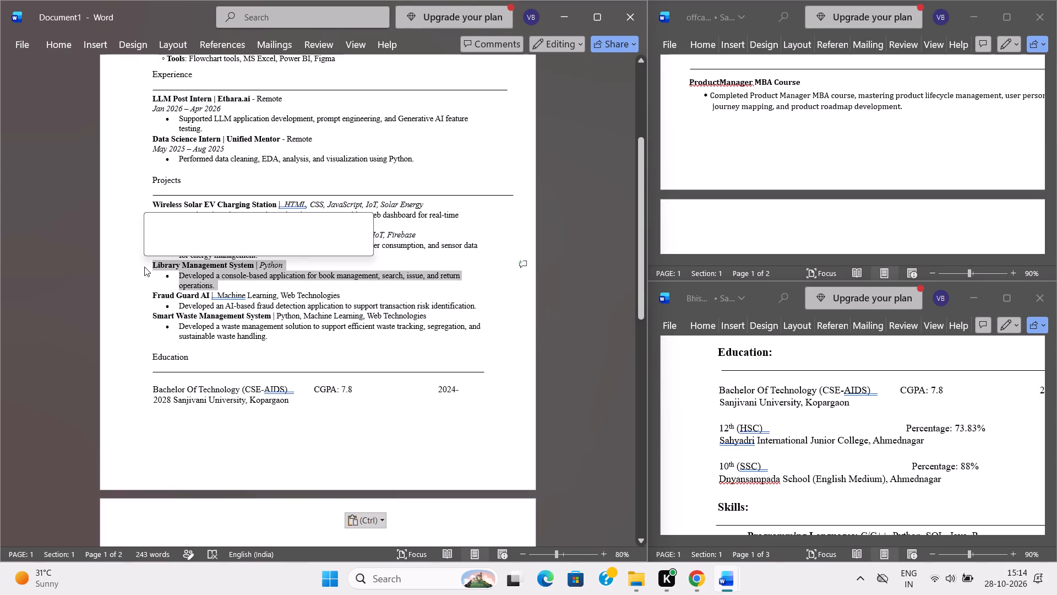
pyautogui.press('BackSpace')
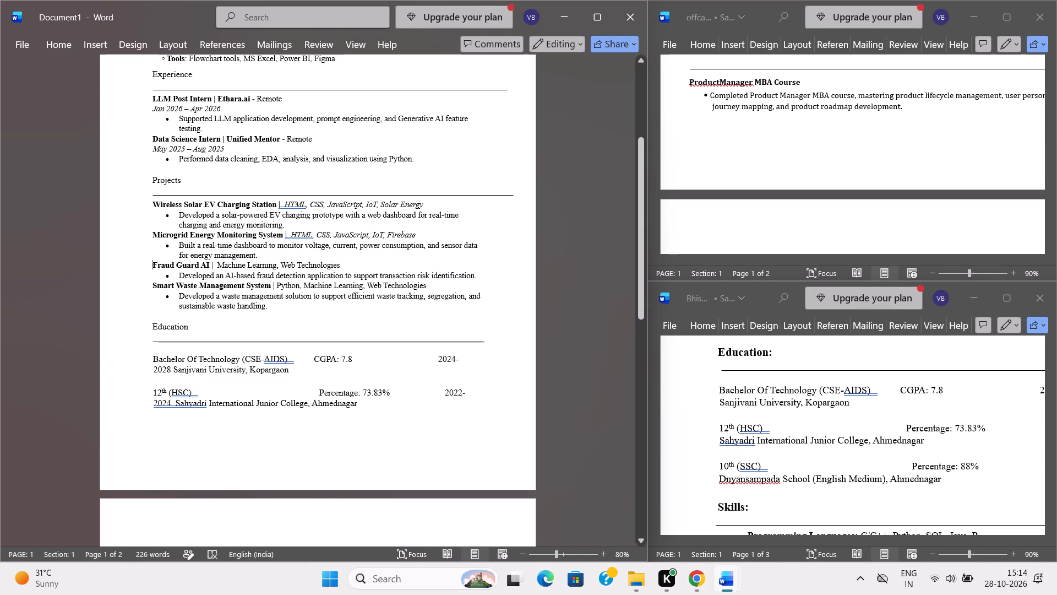
# Remove the blank line above the Education heading and start a new line after the Smart Waste Management System description.
pyautogui.click(148, 314)
pyautogui.press('BackSpace')
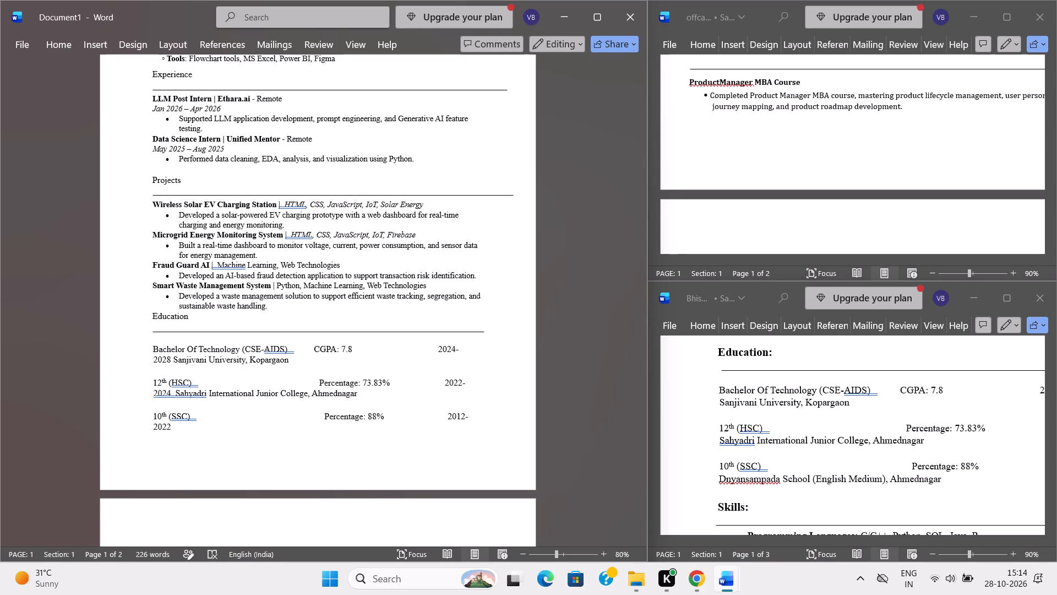
pyautogui.press('Return')
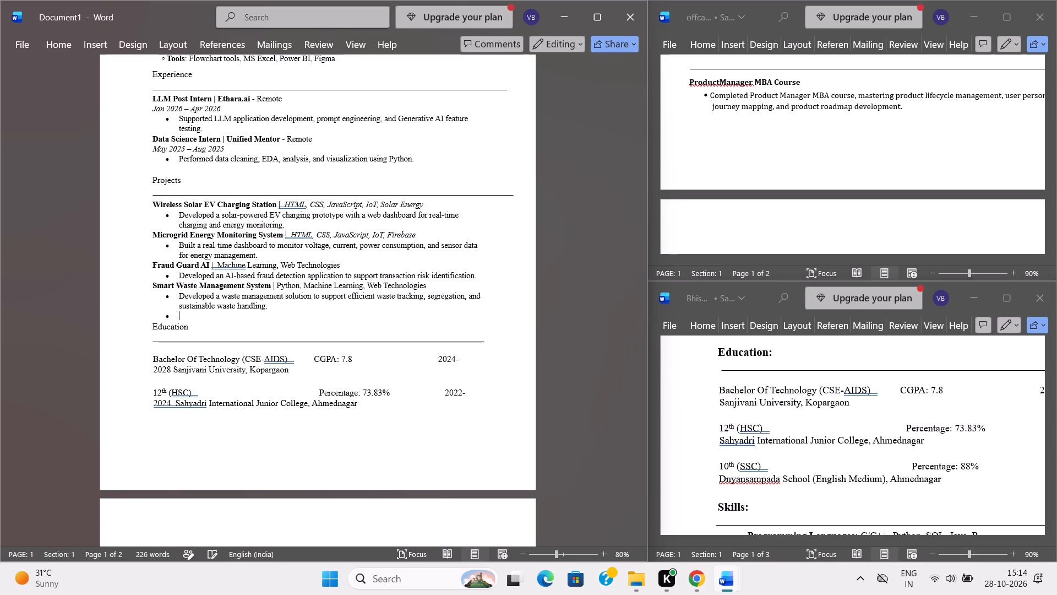
# Delete the 12th (HSC) and 10th (SSC) entries from the Education section, keeping only the Bachelor Of Technology entry.
pyautogui.click(151, 354)
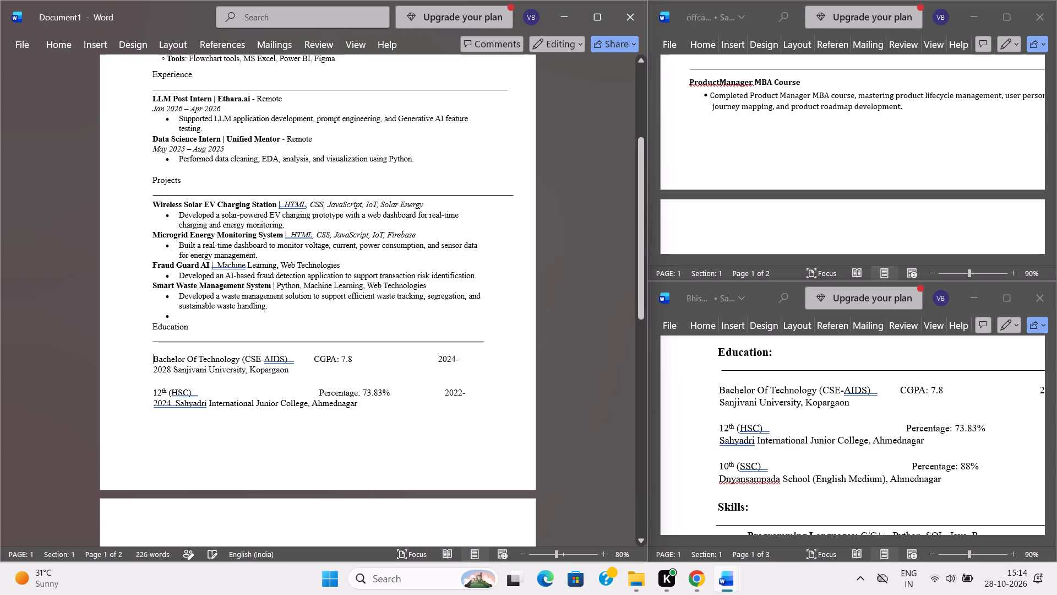
pyautogui.click(151, 354)
pyautogui.moveTo(146, 385); pyautogui.dragTo(286, 527)
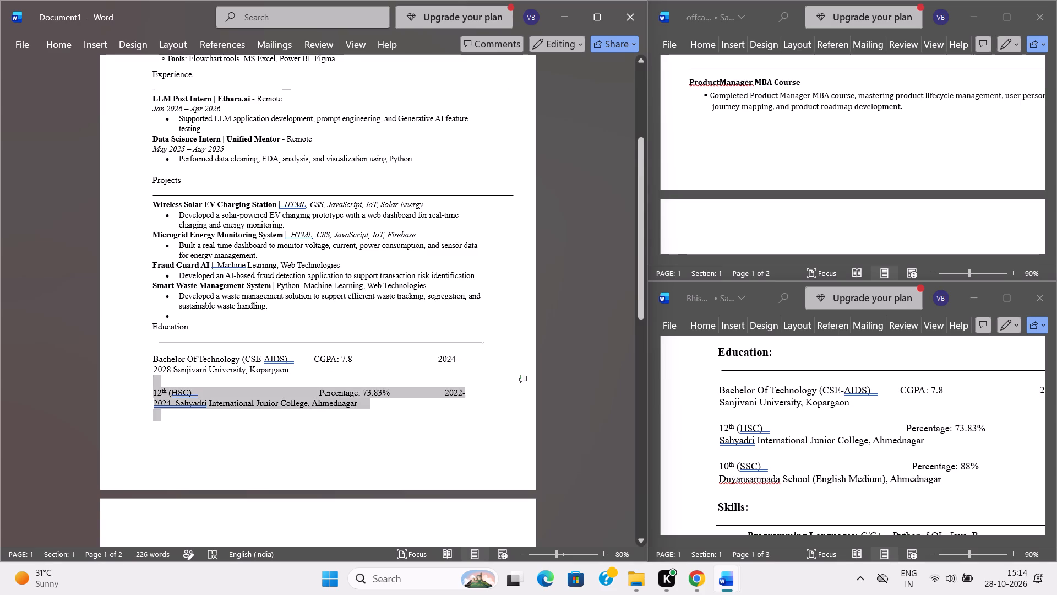
pyautogui.moveTo(286, 527); pyautogui.dragTo(372, 500)
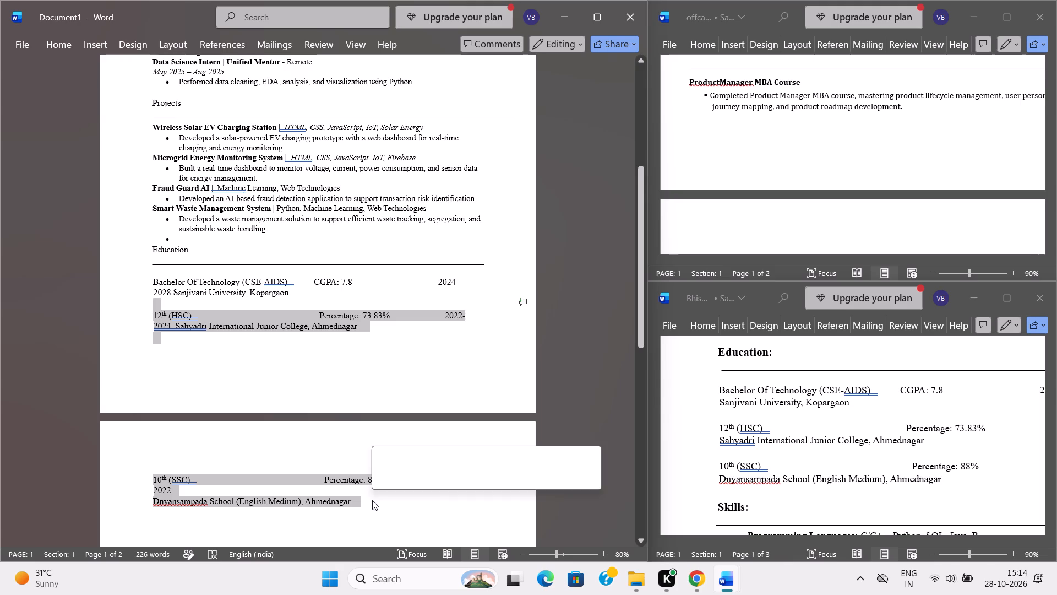
pyautogui.press('BackSpace')
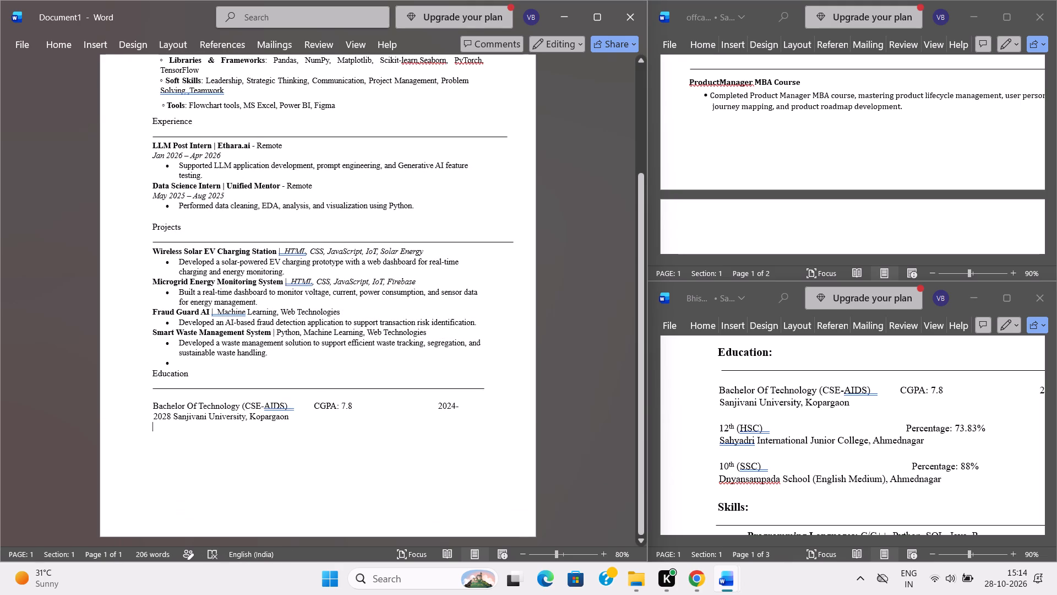
# Copy and remove the line with the study years and Sanjivani University, Kopargaon below the Bachelor Of Technology line.
pyautogui.click(467, 409)
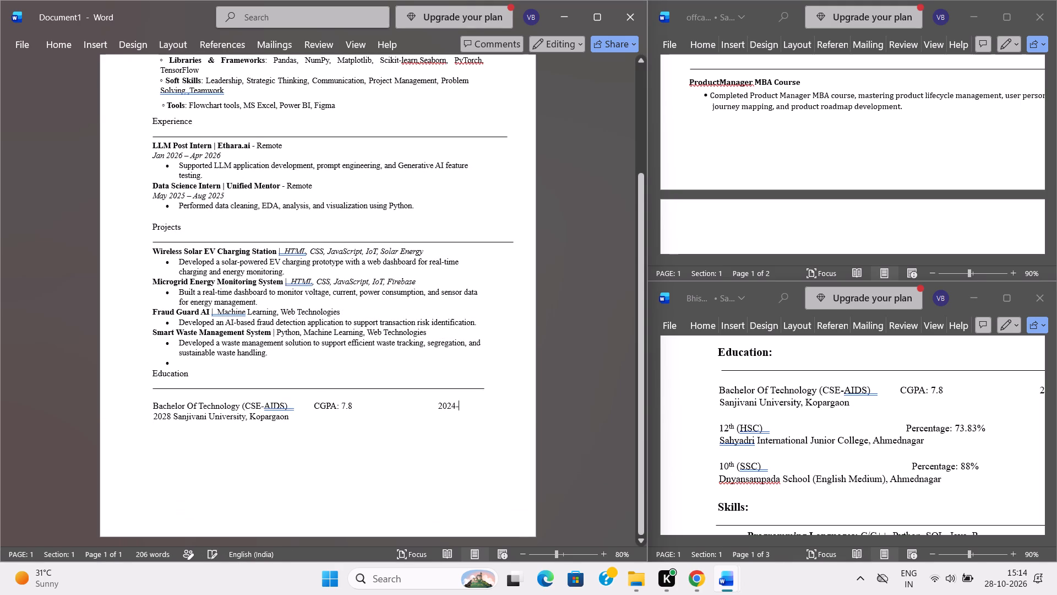
pyautogui.click(151, 421)
pyautogui.press('BackSpace')
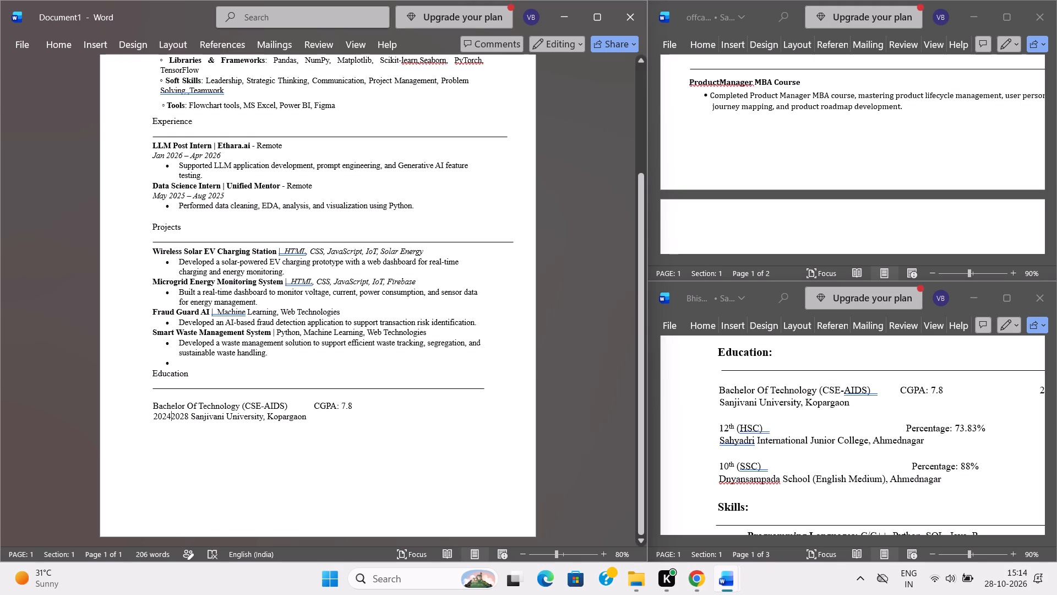
pyautogui.moveTo(307, 416); pyautogui.dragTo(144, 418)
pyautogui.hotkey('ctrl', 'c')
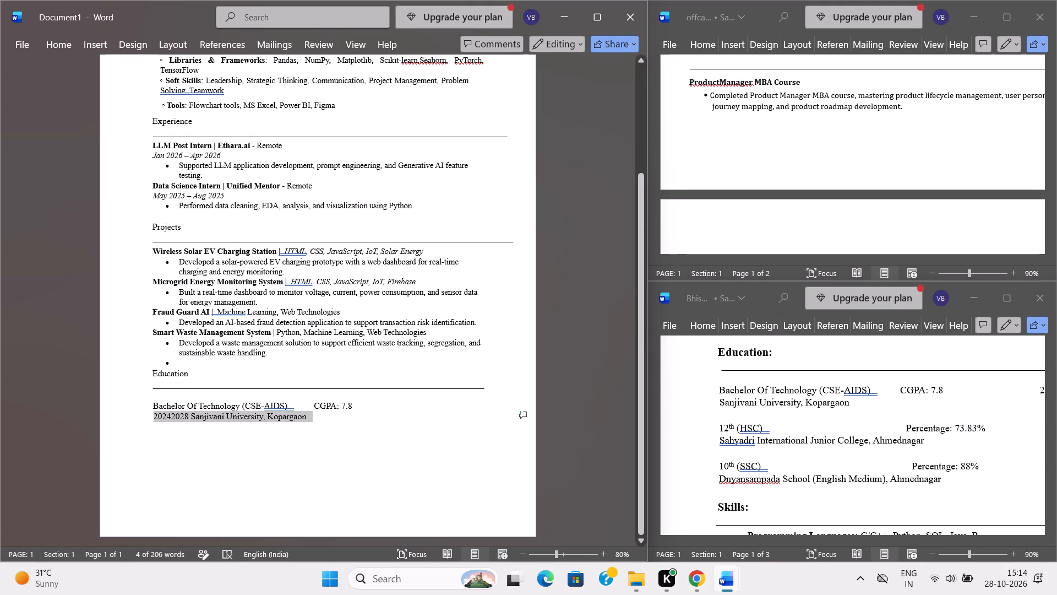
pyautogui.press('BackSpace')
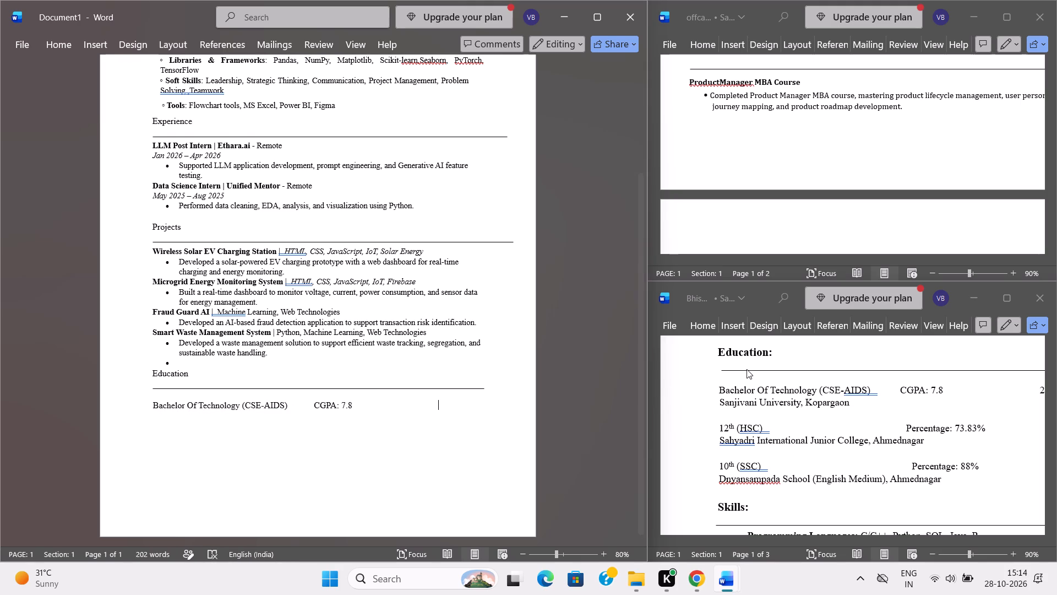
# Enter the study years 2024-2028 at the end of the Bachelor Of Technology line in the new resume.
pyautogui.hscroll(-4, 747, 369)
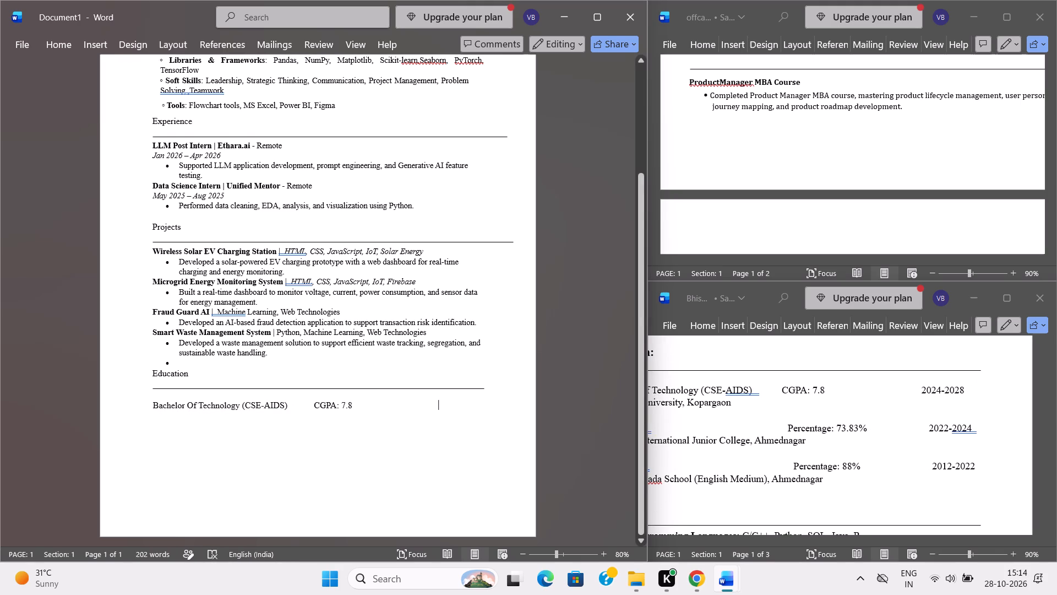
pyautogui.click(433, 406)
pyautogui.press('BackSpace')
pyautogui.press('BackSpace')
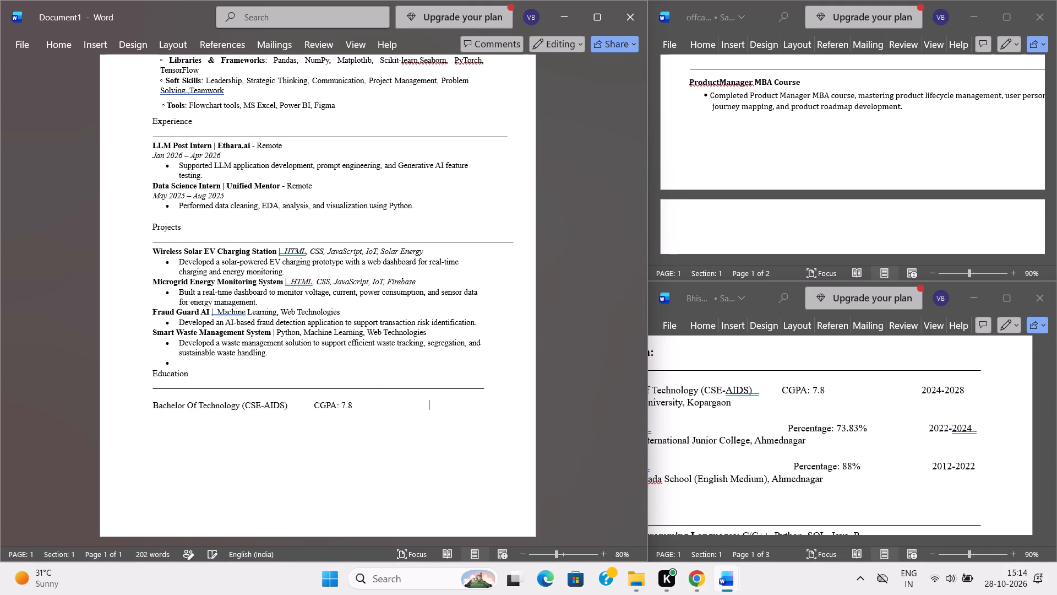
pyautogui.write('2024-202')
pyautogui.press('8')
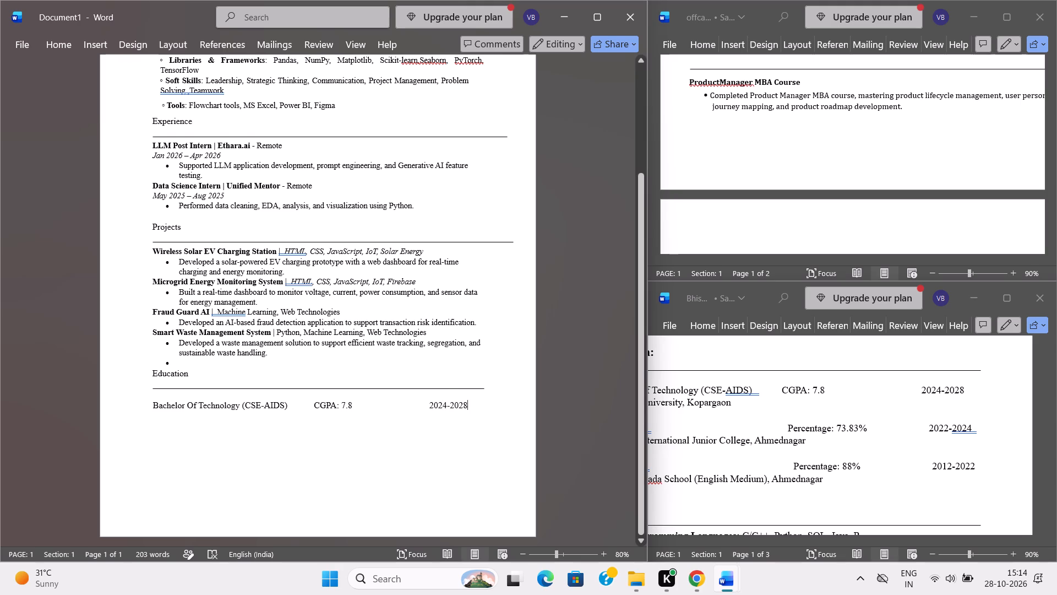
# Enter "Sanjivani University, Kopargaon" below the Bachelor Of Technology line in the Education section.
pyautogui.click(166, 415)
pyautogui.hscroll(4, 809, 484)
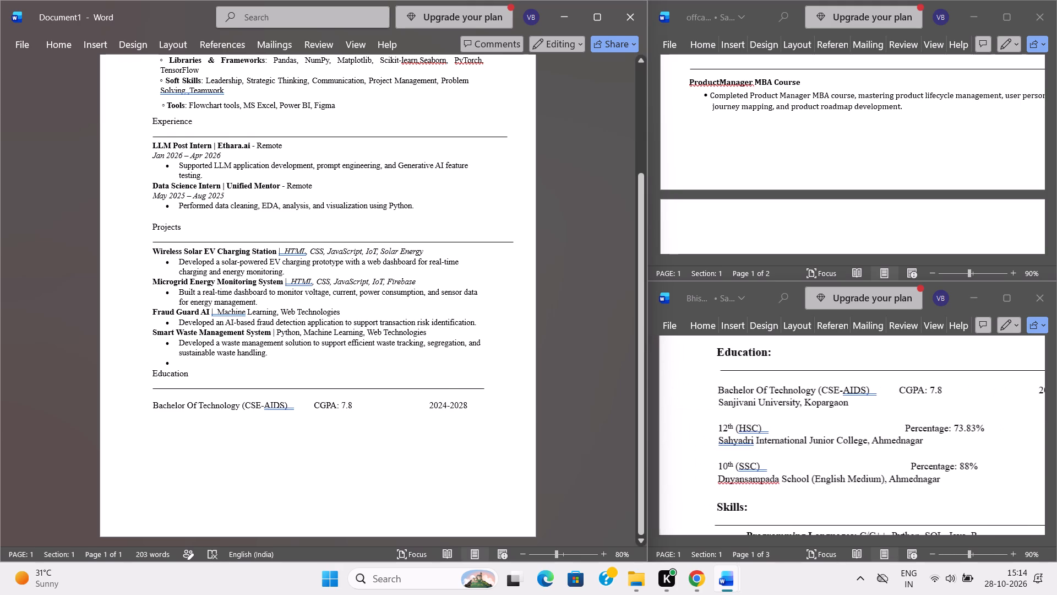
pyautogui.click(195, 427)
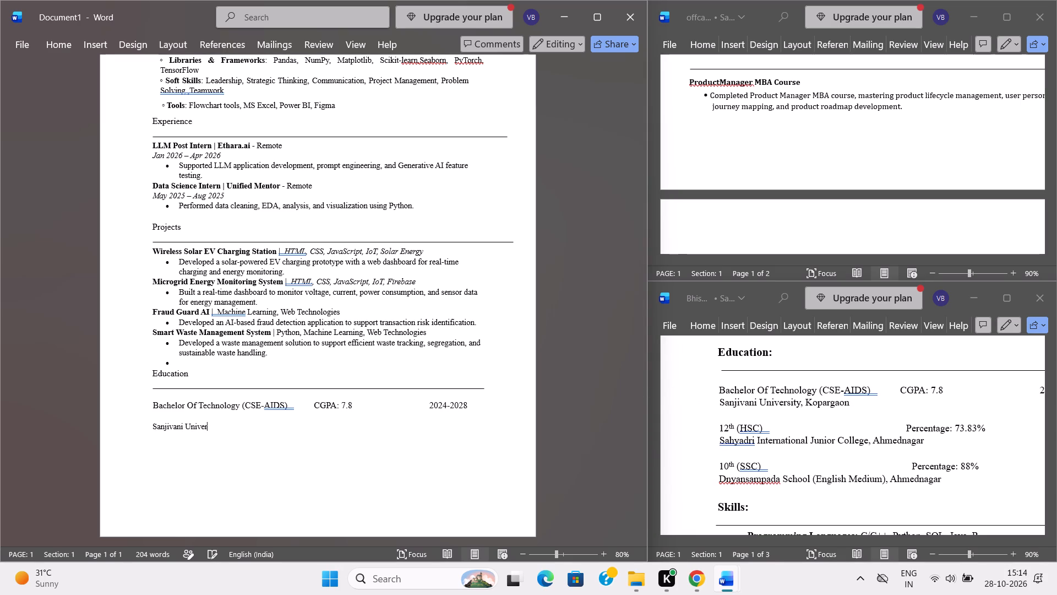
pyautogui.press('BackSpace')
pyautogui.press('s')
pyautogui.write('ity')
pyautogui.press('space')
pyautogui.press('BackSpace')
pyautogui.press('BackSpace')
pyautogui.press('BackSpace')
pyautogui.press('BackSpace')
pyautogui.press('BackSpace')
pyautogui.press('BackSpace')
pyautogui.write('sity')
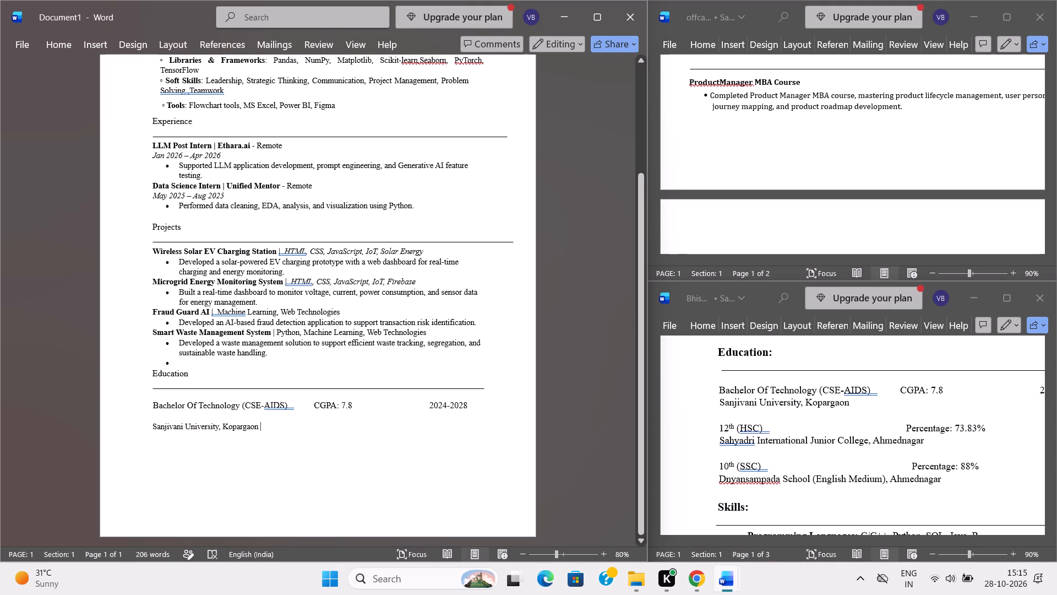
# Remove the blank line between the Bachelor Of Technology line and the Sanjivani University line.
pyautogui.moveTo(152, 402); pyautogui.dragTo(344, 434)
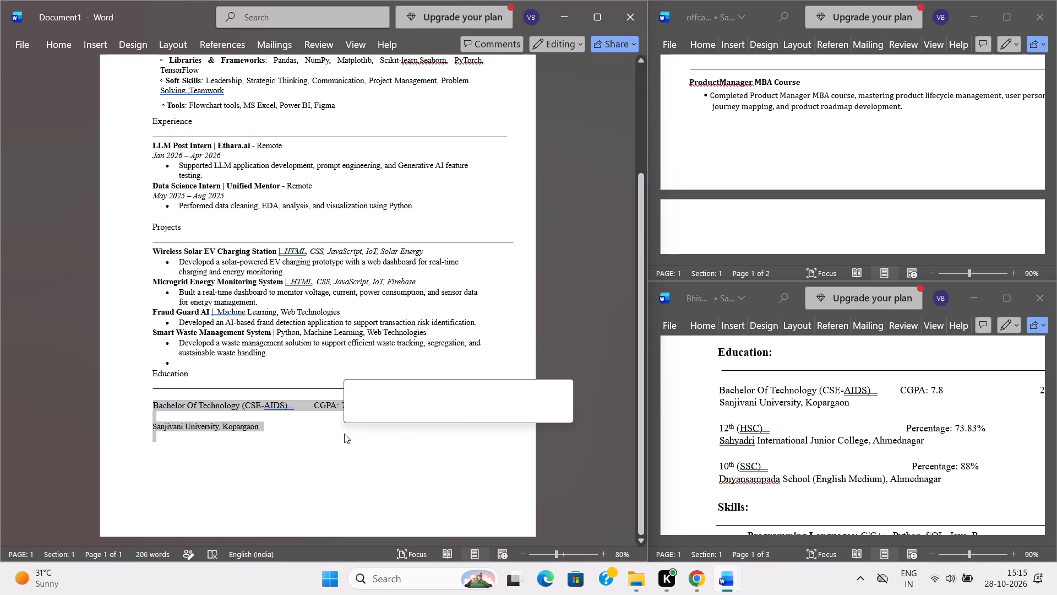
pyautogui.click(344, 434)
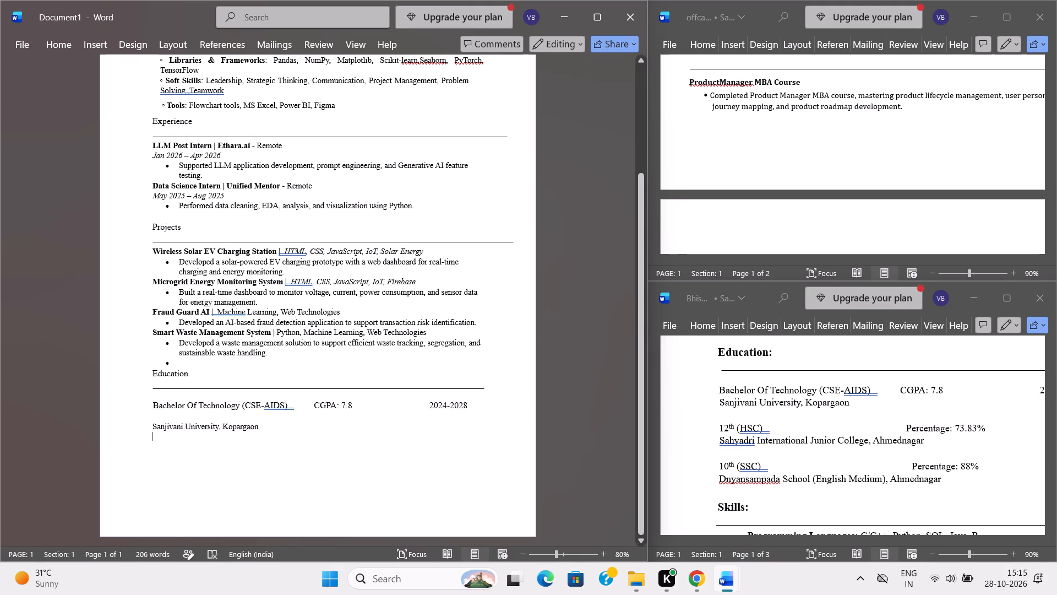
pyautogui.tripleClick(152, 415)
pyautogui.press('BackSpace')
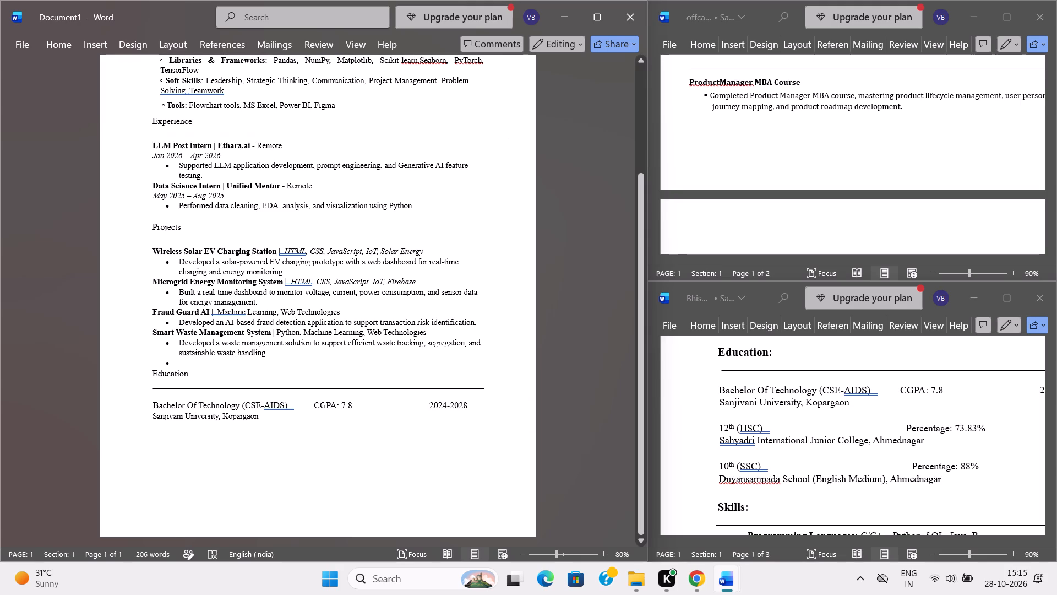
# Add two new lines below the Sanjivani University, Kopargaon line.
pyautogui.scroll(2, 721, 135)
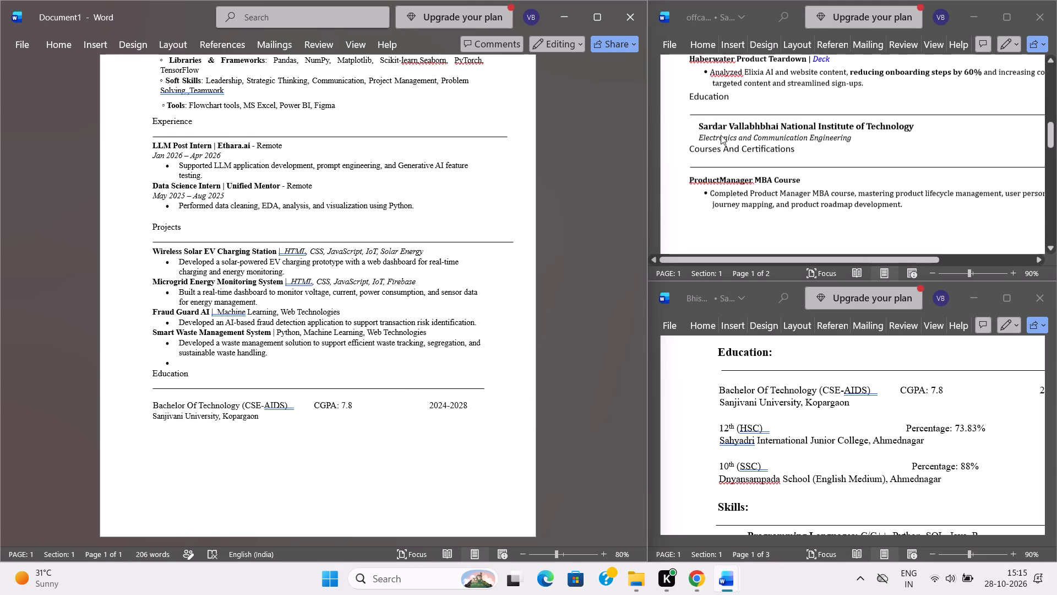
pyautogui.scroll(2, 721, 135)
pyautogui.click(272, 420)
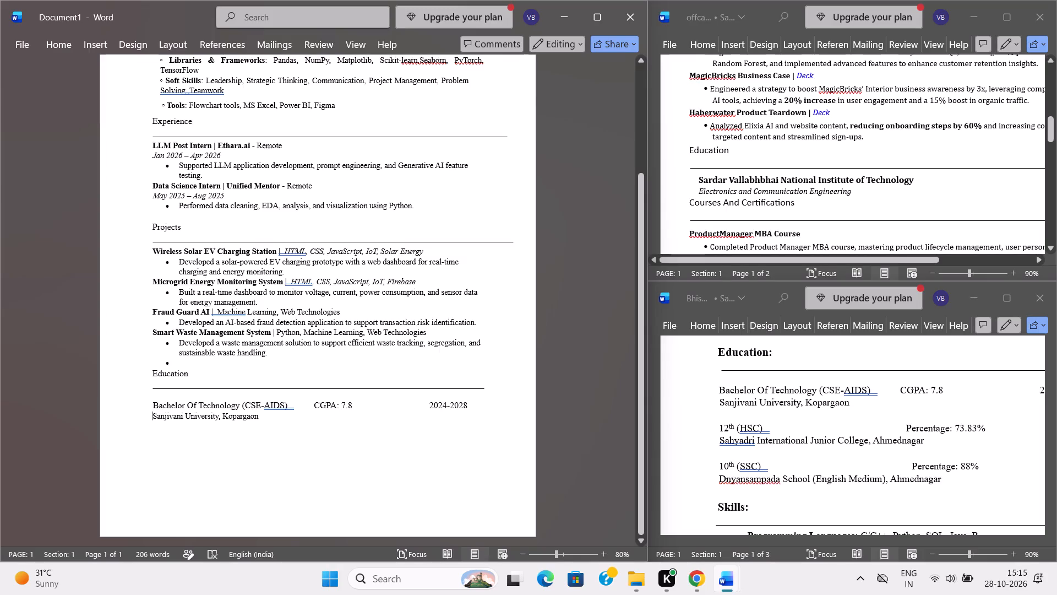
pyautogui.press('Return')
pyautogui.press('Return')
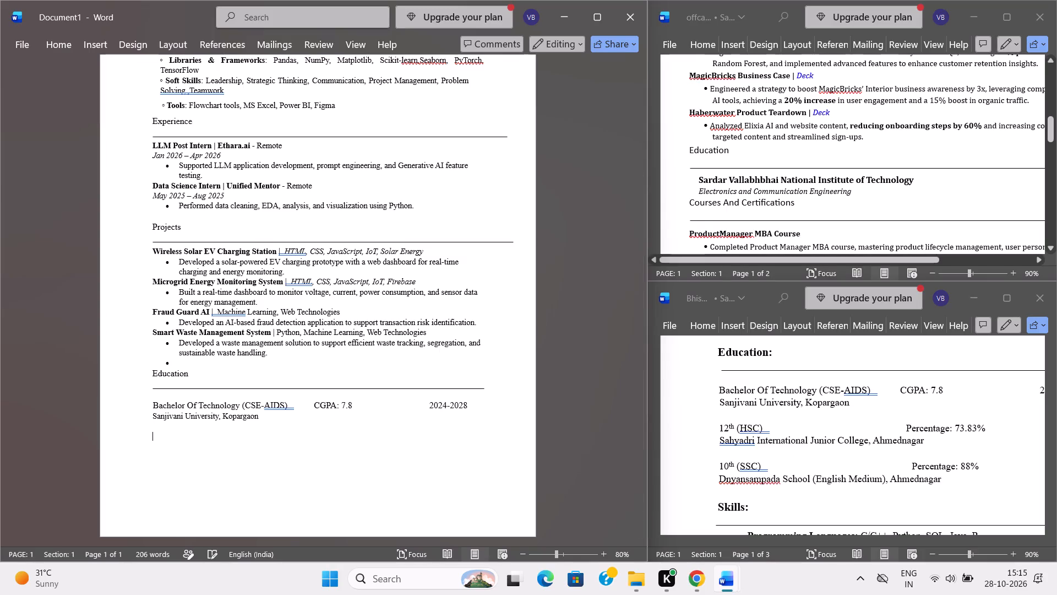
# Remove the empty bullet above the Education heading, leaving a plain blank line.
pyautogui.scroll(1, 276, 351)
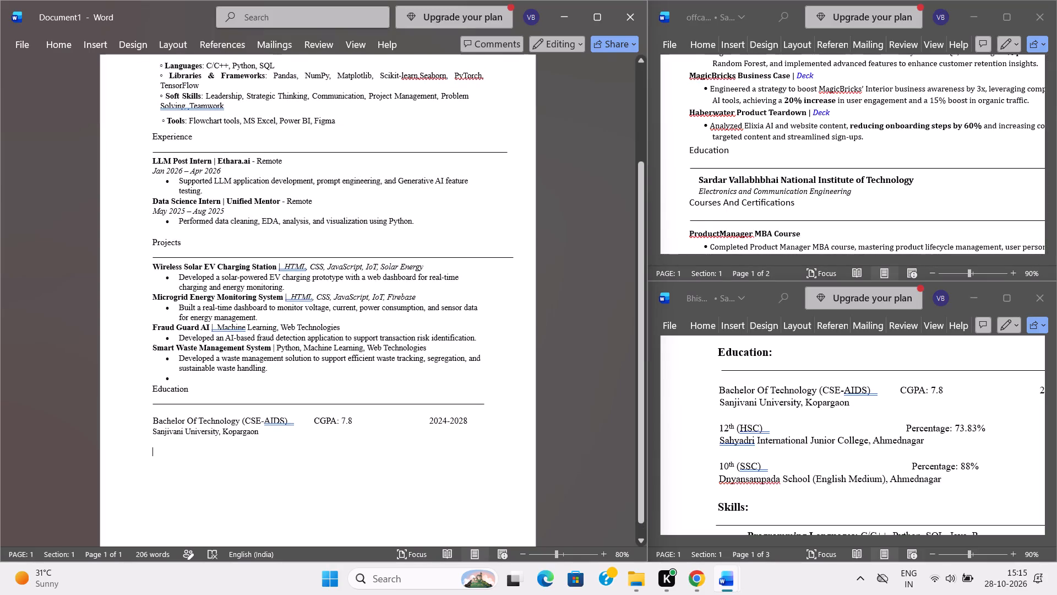
pyautogui.click(171, 378)
pyautogui.press('BackSpace')
# Move the dates "Jan 2026 – Apr 2026" to the far end of the LLM Post Intern title line and remove their old line.
pyautogui.scroll(1, 171, 378)
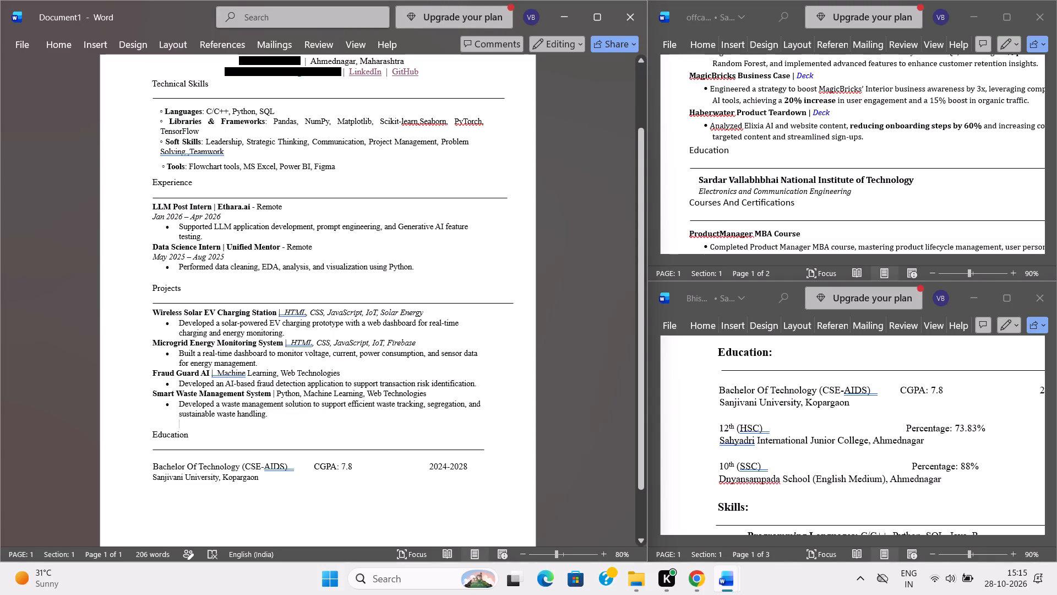
pyautogui.moveTo(225, 215); pyautogui.dragTo(152, 214)
pyautogui.hotkey('ctrl', 'c')
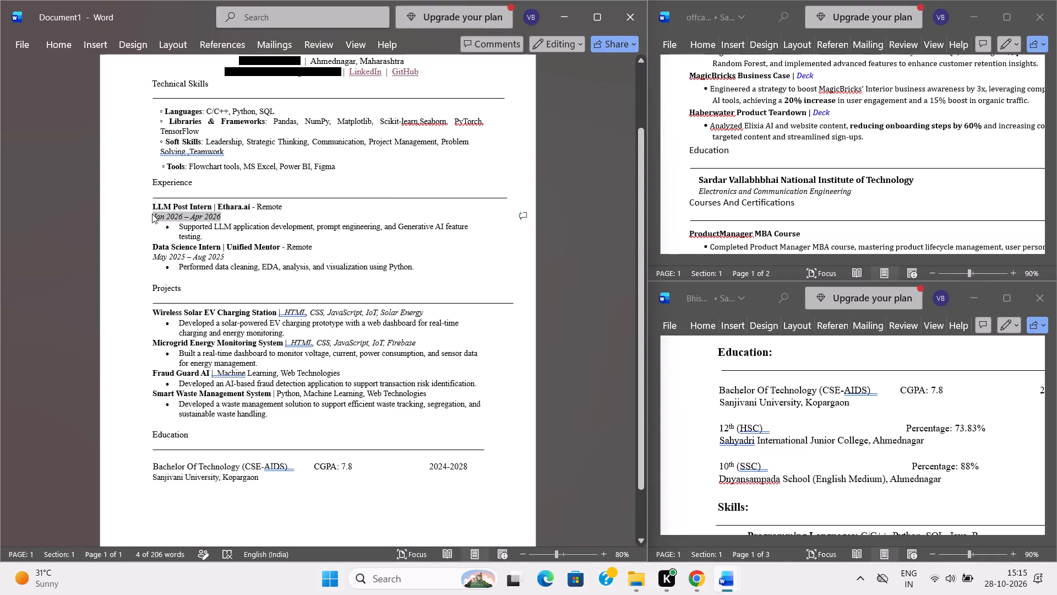
pyautogui.click(391, 208)
pyautogui.press('space')
pyautogui.press('space')
pyautogui.press('space')
pyautogui.press('space')
pyautogui.press('space')
pyautogui.press('space')
pyautogui.press('space')
pyautogui.press('space')
pyautogui.press('space')
pyautogui.press('space')
pyautogui.press('space')
pyautogui.press('space')
pyautogui.press('space')
pyautogui.press('space')
pyautogui.press('space')
pyautogui.press('space')
pyautogui.press('space')
pyautogui.press('space')
pyautogui.press('space')
pyautogui.press('space')
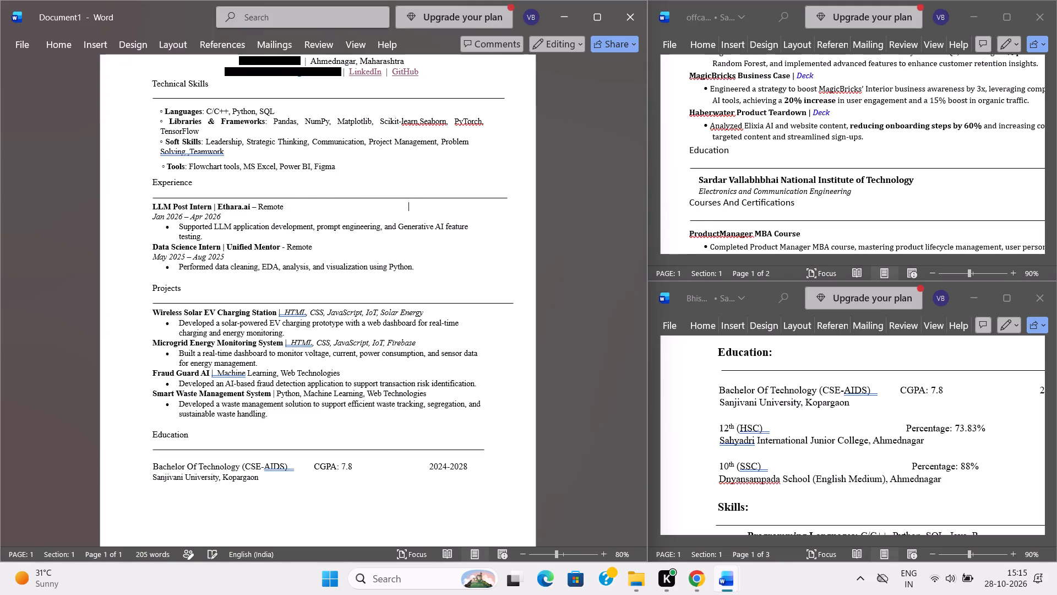
pyautogui.hotkey('ctrl', 'v')
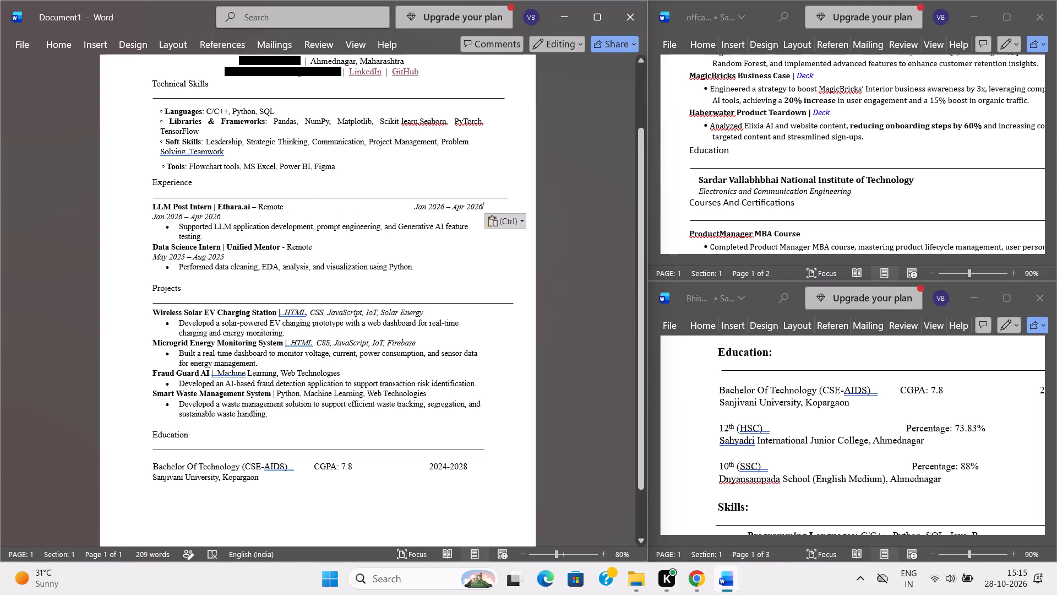
pyautogui.moveTo(238, 218); pyautogui.dragTo(151, 212)
pyautogui.press('BackSpace')
pyautogui.press('BackSpace')
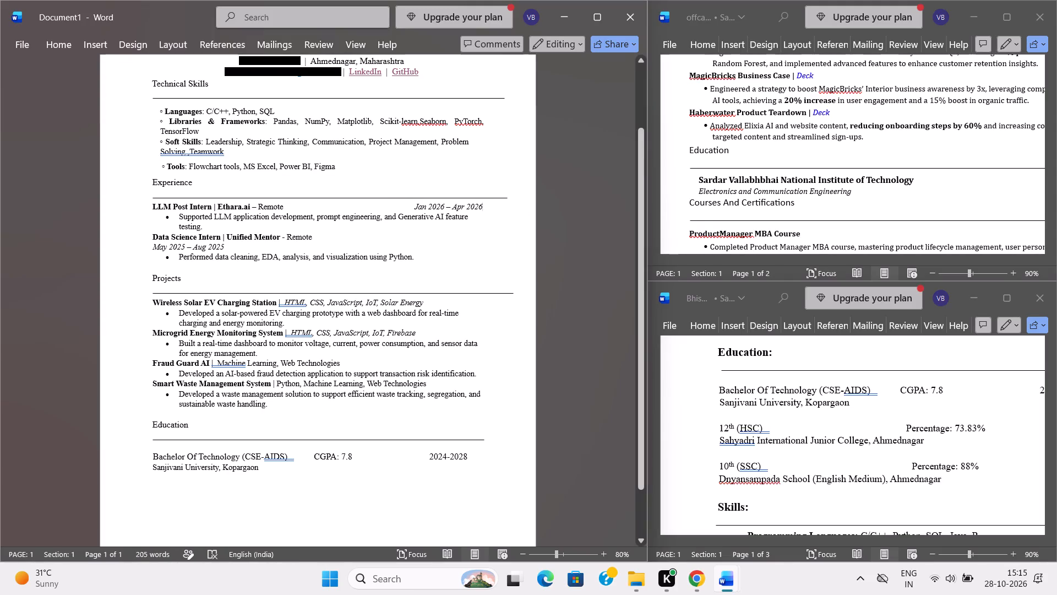
# Move the dates "May 2025 – Aug 2025" from their own line to the far end of the Data Science Intern title line.
pyautogui.moveTo(148, 247); pyautogui.dragTo(228, 246)
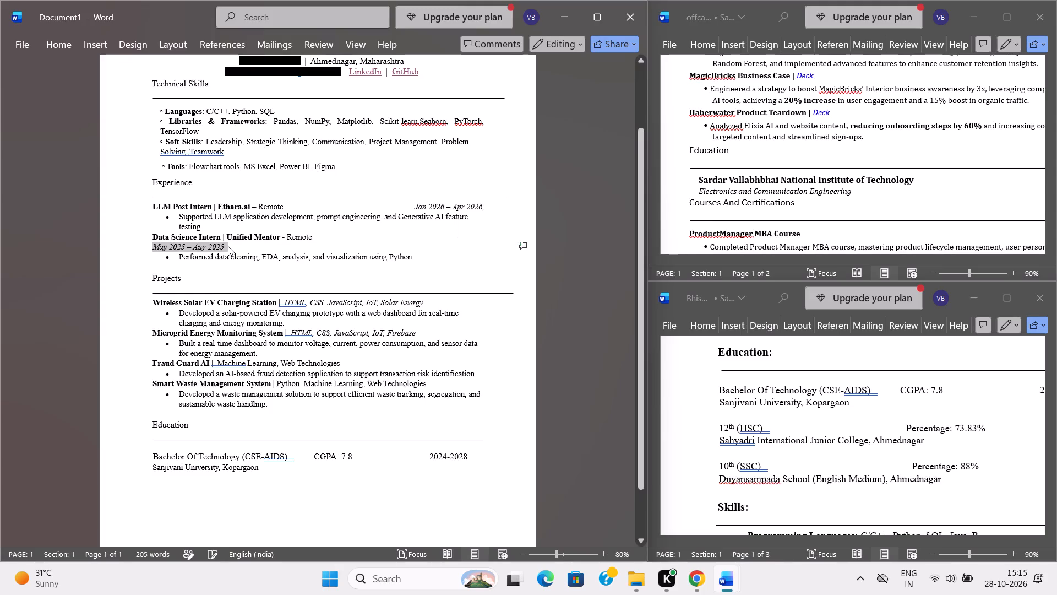
pyautogui.hotkey('ctrl', 'c')
pyautogui.press('BackSpace')
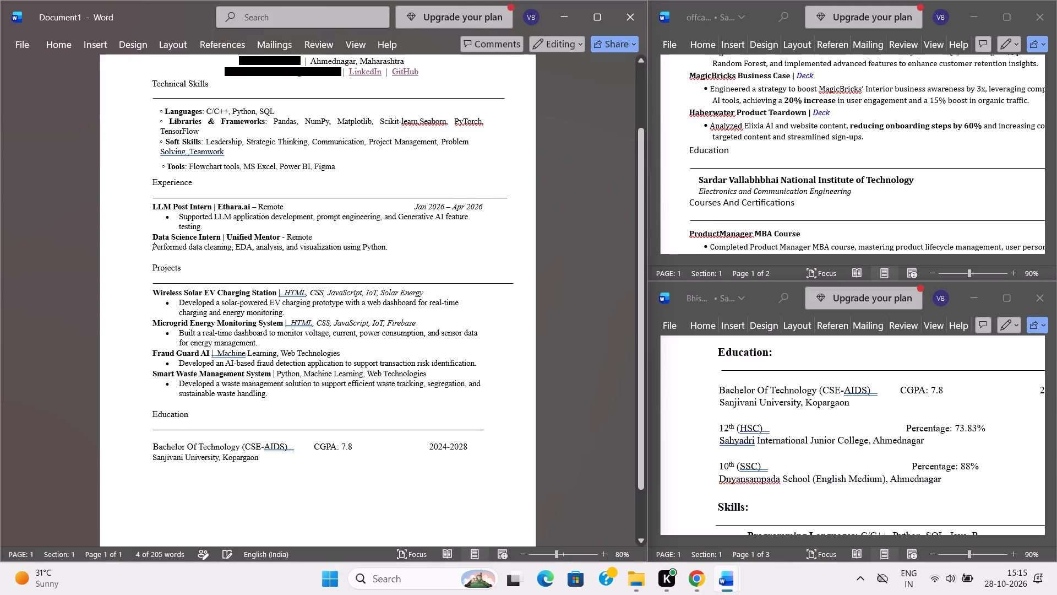
pyautogui.click(325, 236)
pyautogui.press('space')
pyautogui.press('space')
pyautogui.press('space')
pyautogui.press('space')
pyautogui.press('space')
pyautogui.press('space')
pyautogui.press('space')
pyautogui.press('space')
pyautogui.press('space')
pyautogui.press('space')
pyautogui.press('space')
pyautogui.press('space')
pyautogui.press('space')
pyautogui.press('space')
pyautogui.press('space')
pyautogui.press('space')
pyautogui.press('space')
pyautogui.press('space')
pyautogui.press('space')
pyautogui.press('space')
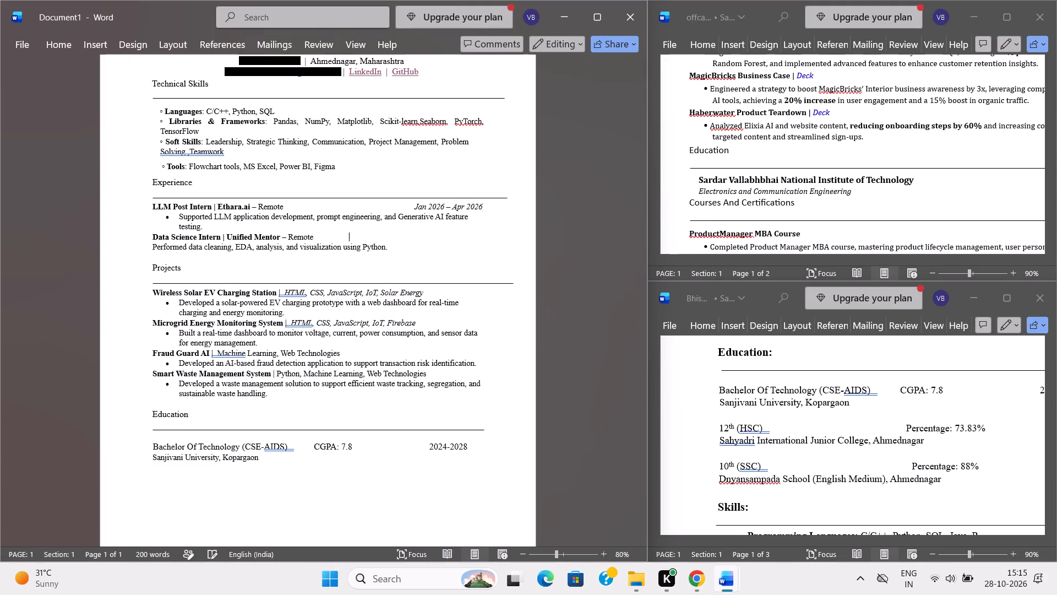
pyautogui.hotkey('ctrl', 'v')
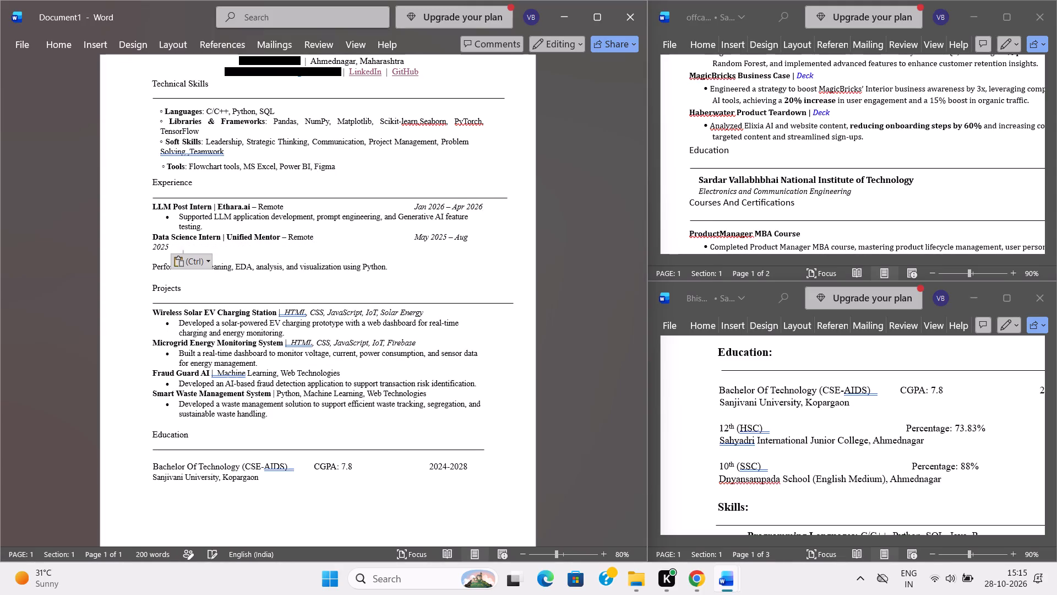
# Trim the spacing so the Data Science Intern dates fit on the title line, and remove the blank line beneath.
pyautogui.click(406, 238)
pyautogui.press('BackSpace')
pyautogui.press('BackSpace')
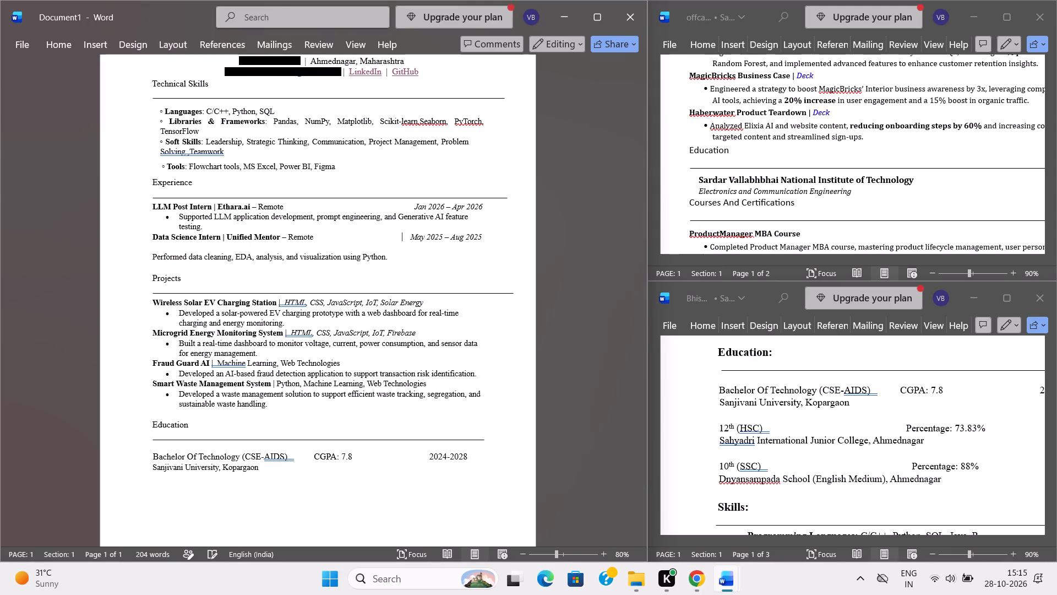
pyautogui.click(155, 248)
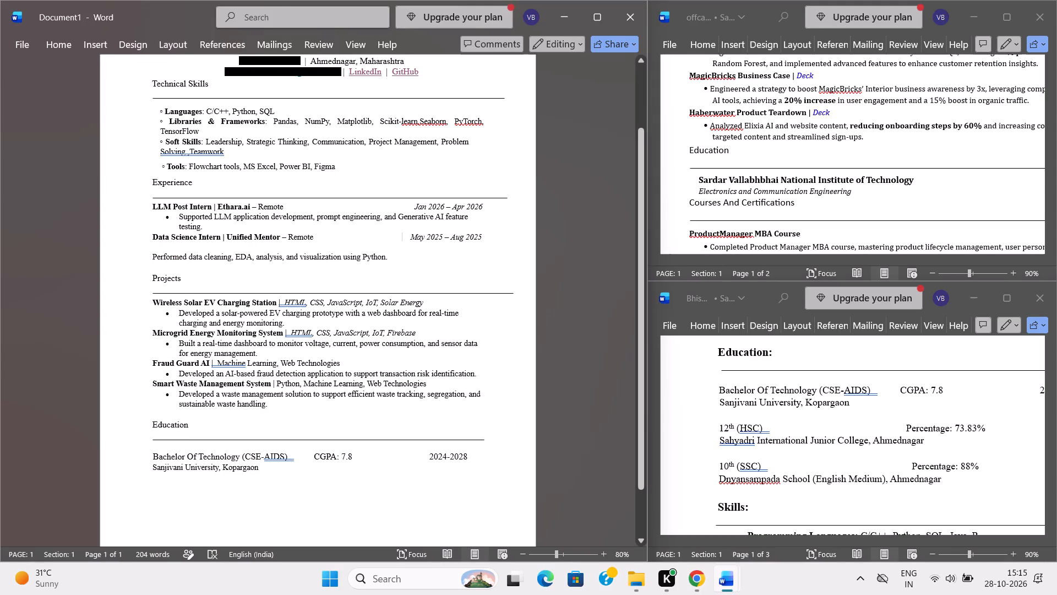
pyautogui.press('BackSpace')
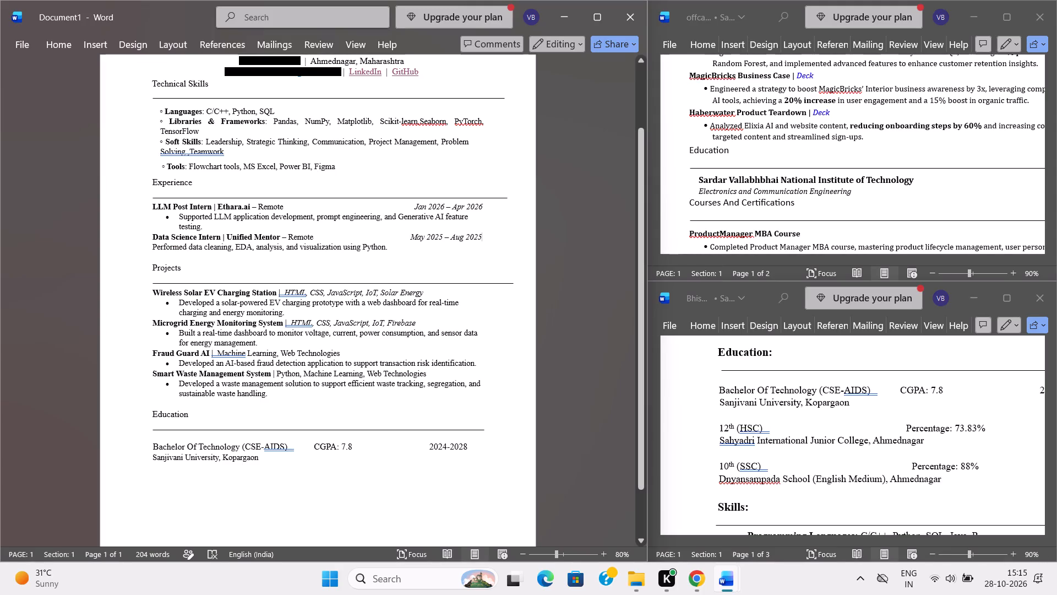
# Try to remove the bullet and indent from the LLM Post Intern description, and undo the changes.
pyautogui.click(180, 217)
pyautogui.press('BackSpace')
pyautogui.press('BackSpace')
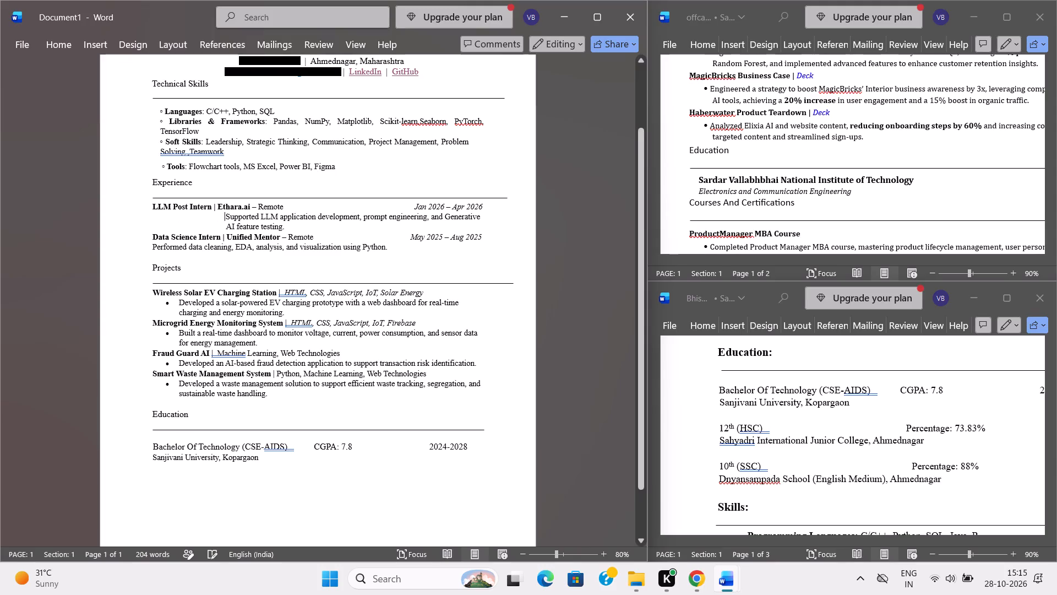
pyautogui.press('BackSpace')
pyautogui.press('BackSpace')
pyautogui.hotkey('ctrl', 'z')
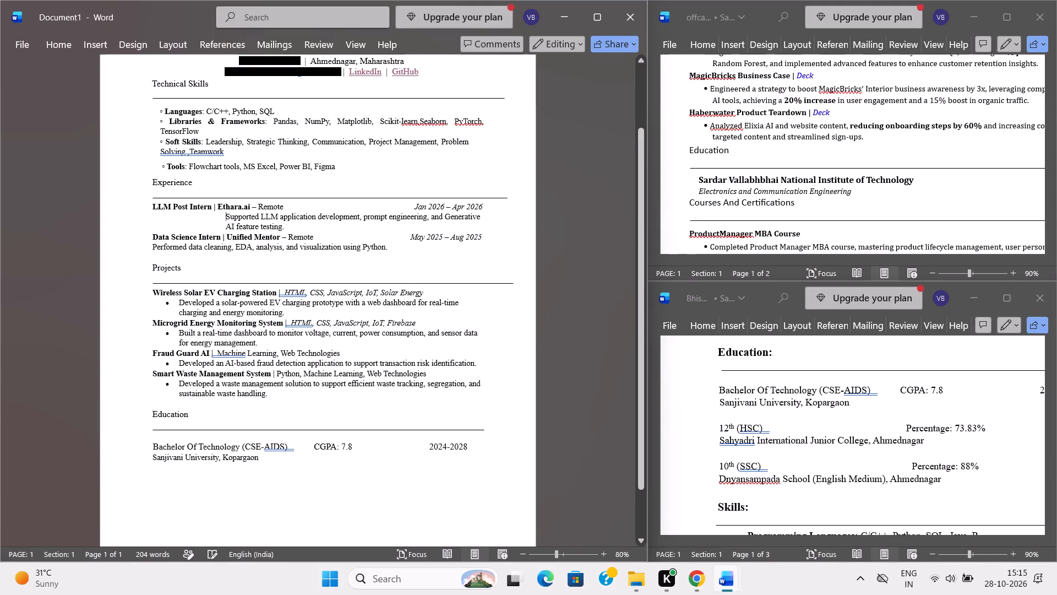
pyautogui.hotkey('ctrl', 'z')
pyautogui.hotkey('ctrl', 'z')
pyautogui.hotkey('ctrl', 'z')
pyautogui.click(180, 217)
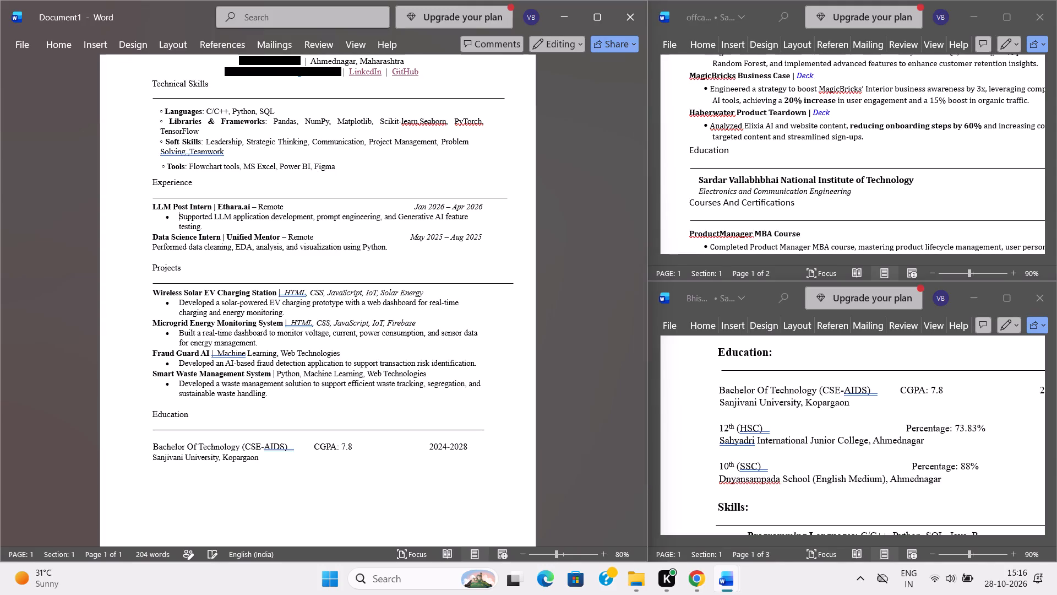
# Try bullet formatting on the Data Science Intern description, switching it on and off repeatedly and leaving the bullets off.
pyautogui.moveTo(149, 250); pyautogui.dragTo(389, 249)
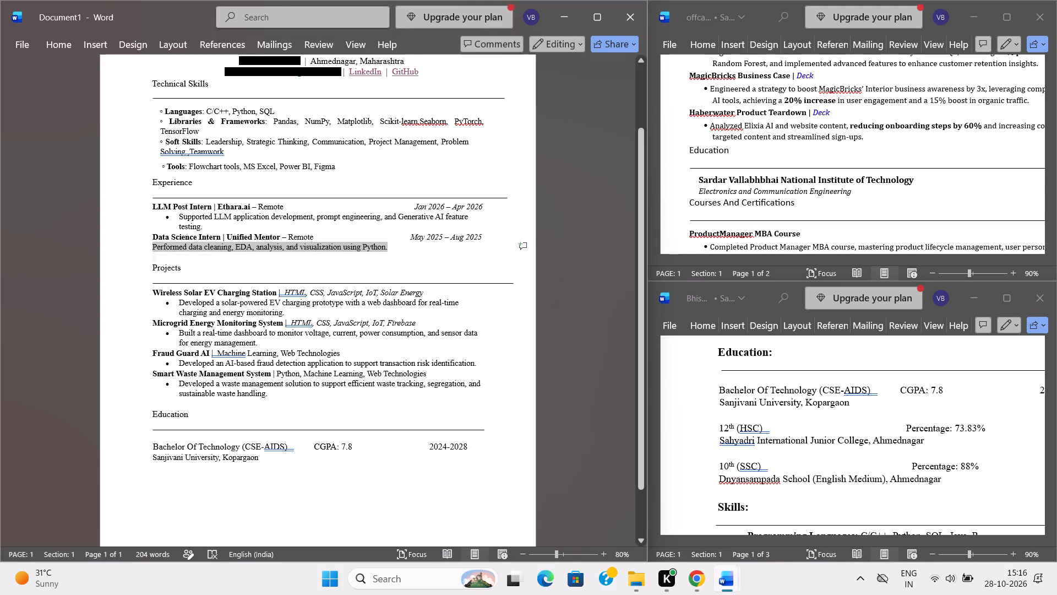
pyautogui.moveTo(389, 249); pyautogui.dragTo(390, 248)
pyautogui.click(502, 221)
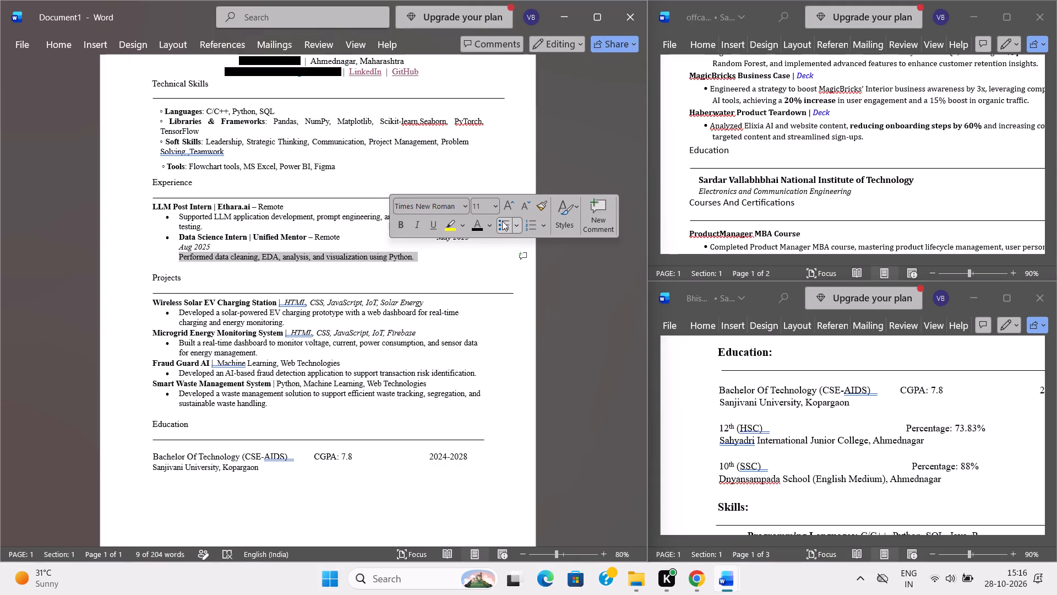
pyautogui.click(502, 221)
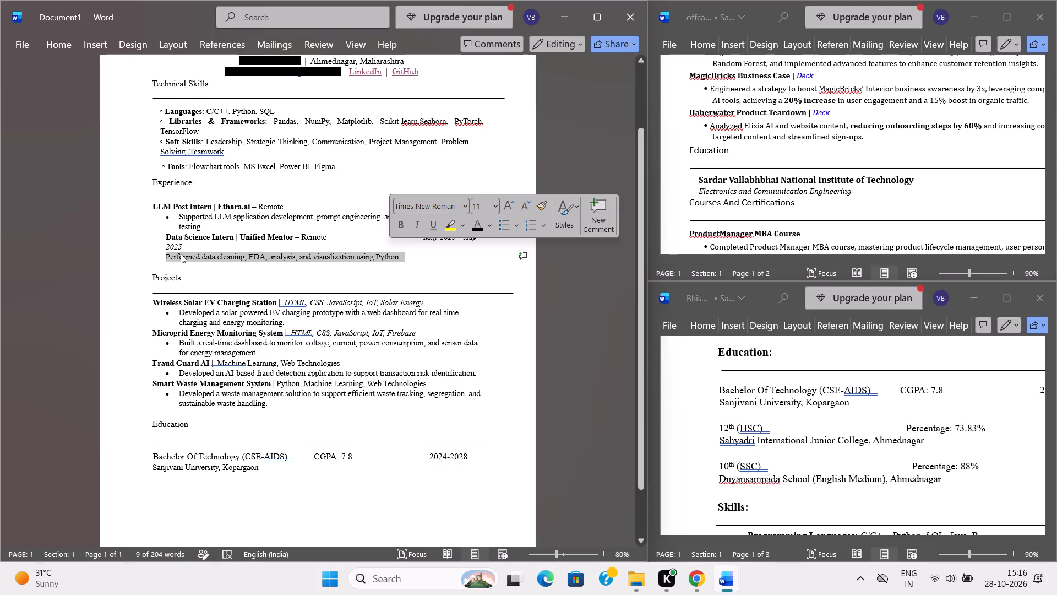
pyautogui.click(504, 230)
pyautogui.doubleClick(504, 230)
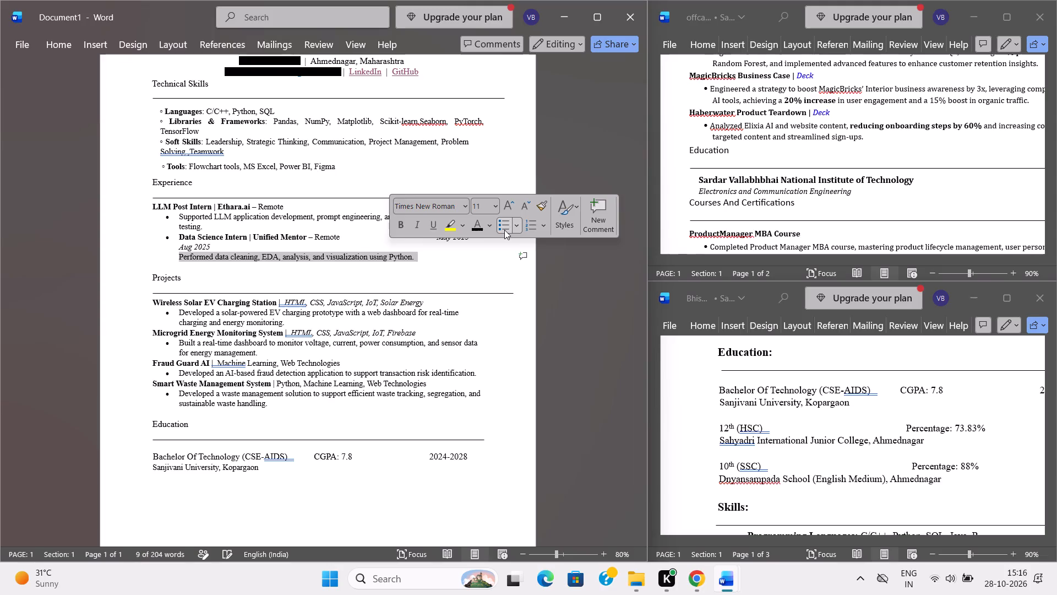
pyautogui.click(504, 230)
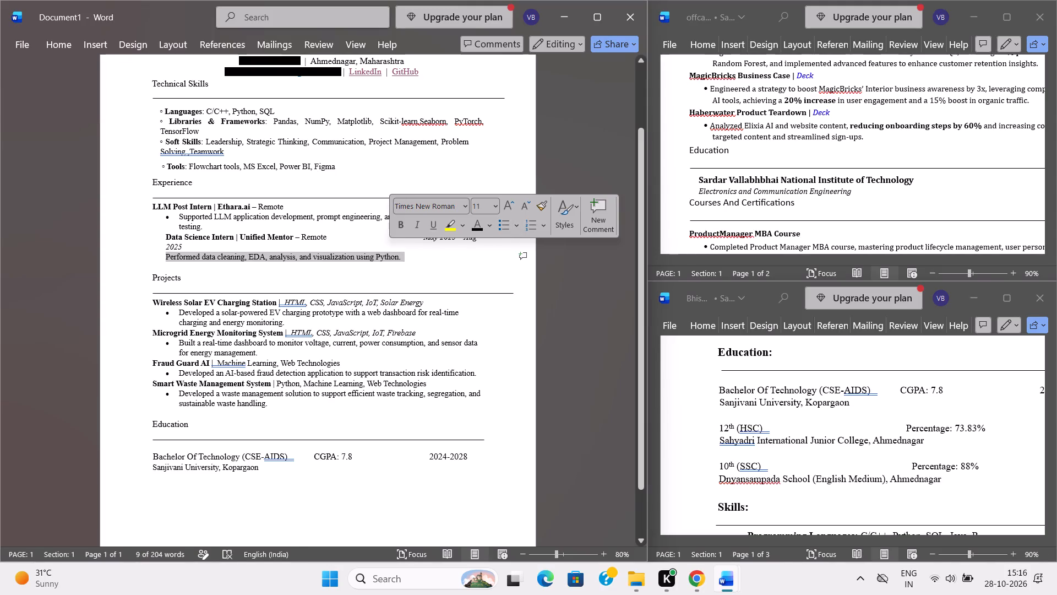
# Remove the bullet from the LLM Post Intern description under Experience, keeping its text indent.
pyautogui.click(209, 267)
pyautogui.click(162, 256)
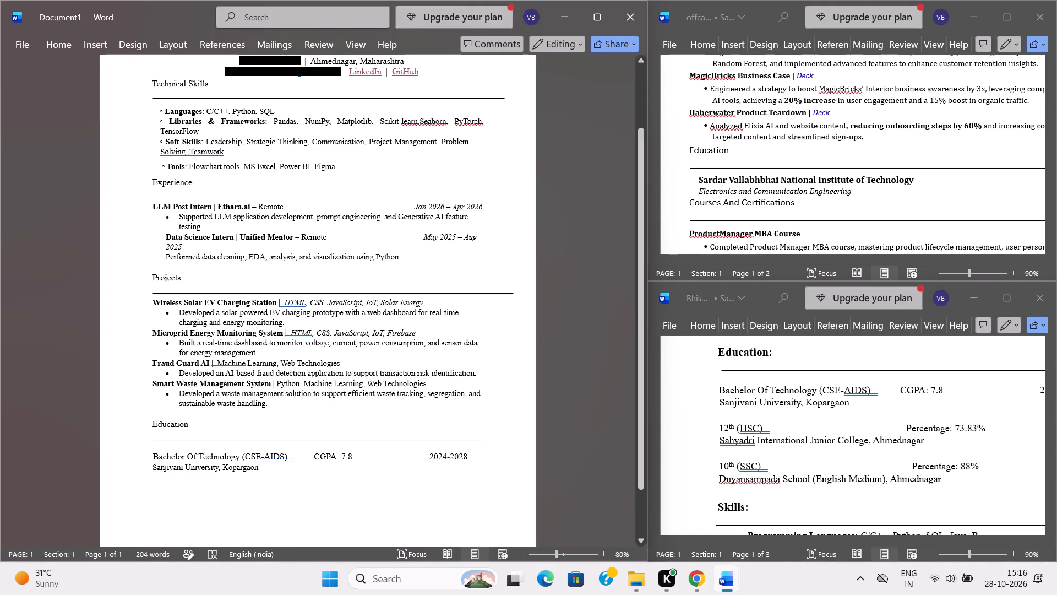
pyautogui.moveTo(171, 218); pyautogui.dragTo(165, 218)
pyautogui.tripleClick(165, 218)
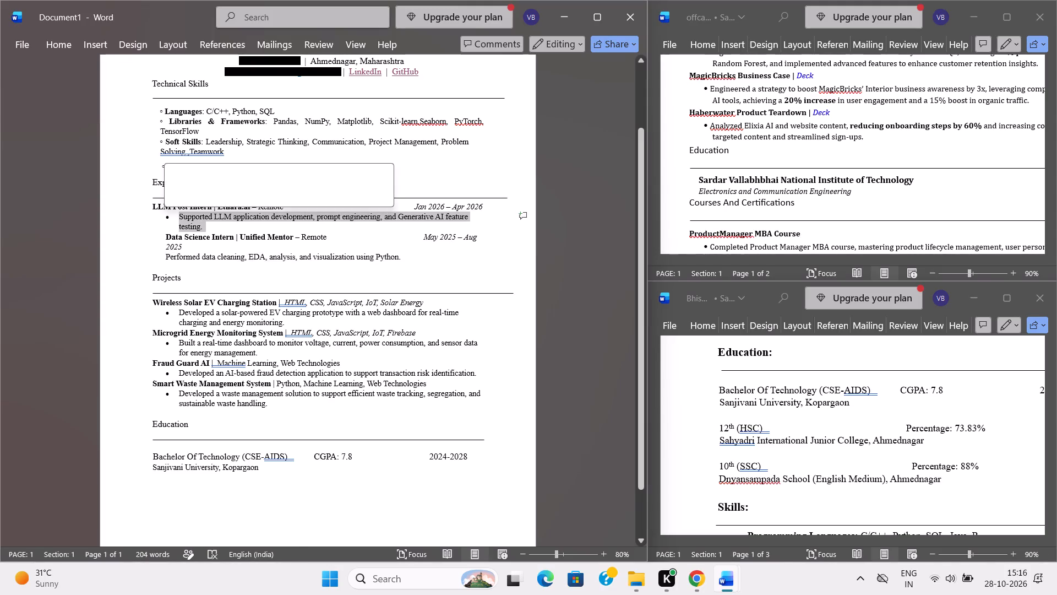
pyautogui.tripleClick(165, 218)
pyautogui.doubleClick(171, 218)
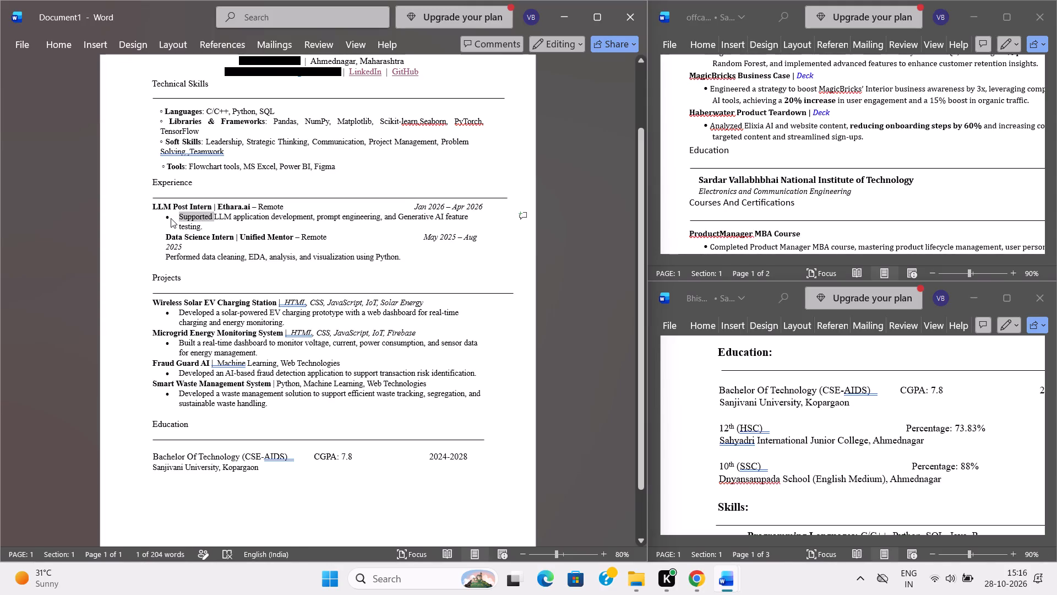
pyautogui.click(154, 235)
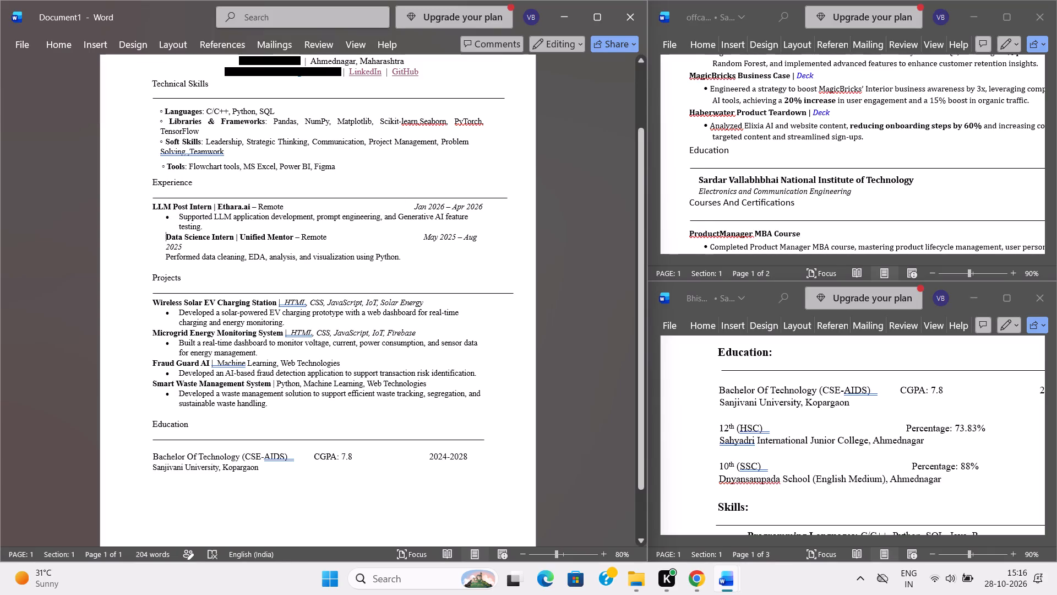
pyautogui.click(177, 215)
pyautogui.press('BackSpace')
# Remove the blank line between the Education divider and the Bachelor Of Technology entry.
pyautogui.scroll(-1, 203, 273)
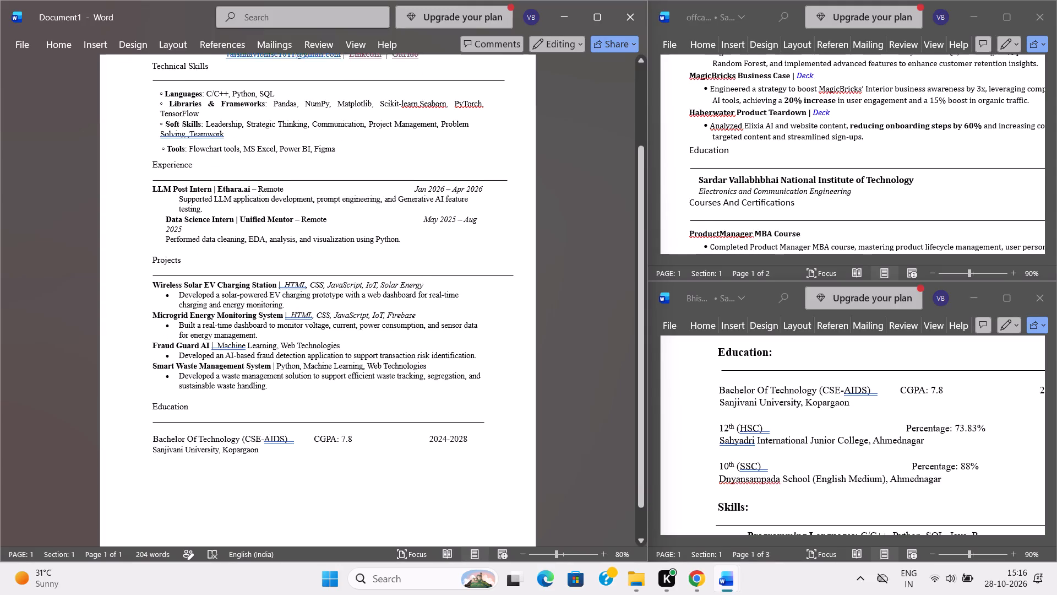
pyautogui.scroll(-1, 203, 273)
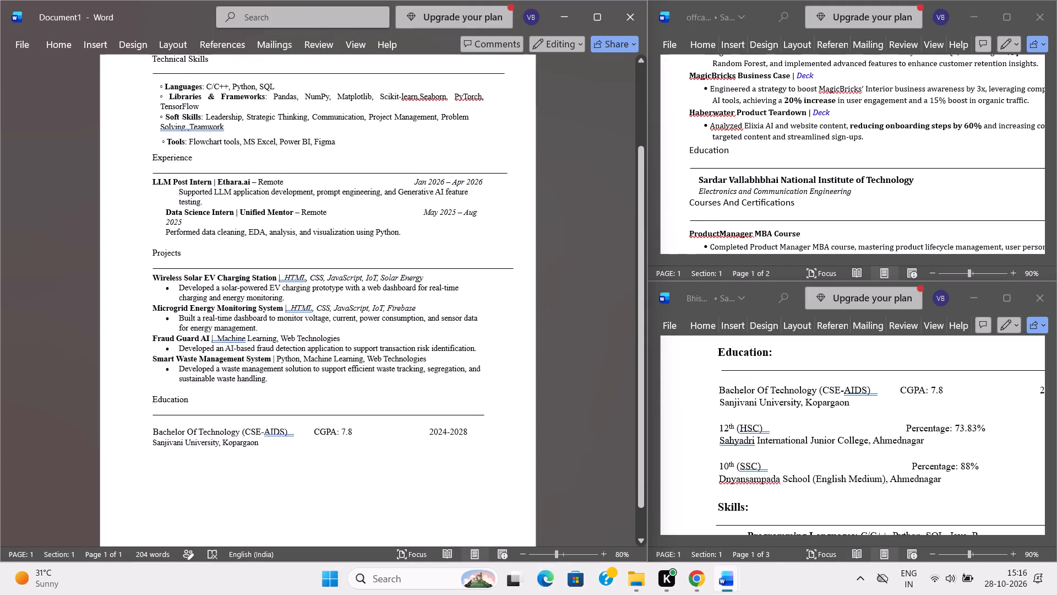
pyautogui.scroll(-2, 216, 260)
pyautogui.doubleClick(156, 387)
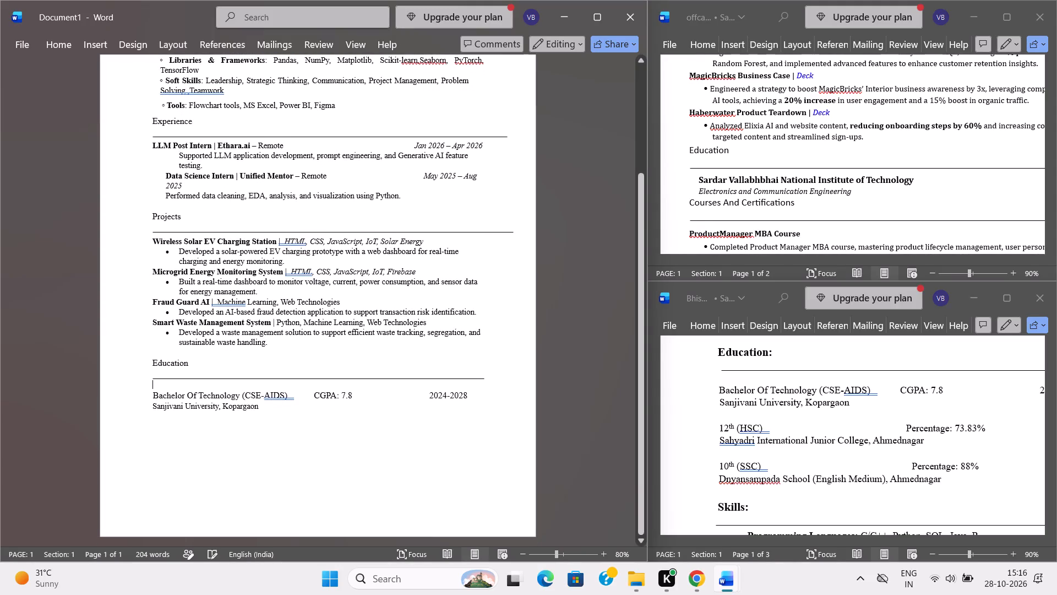
pyautogui.press('BackSpace')
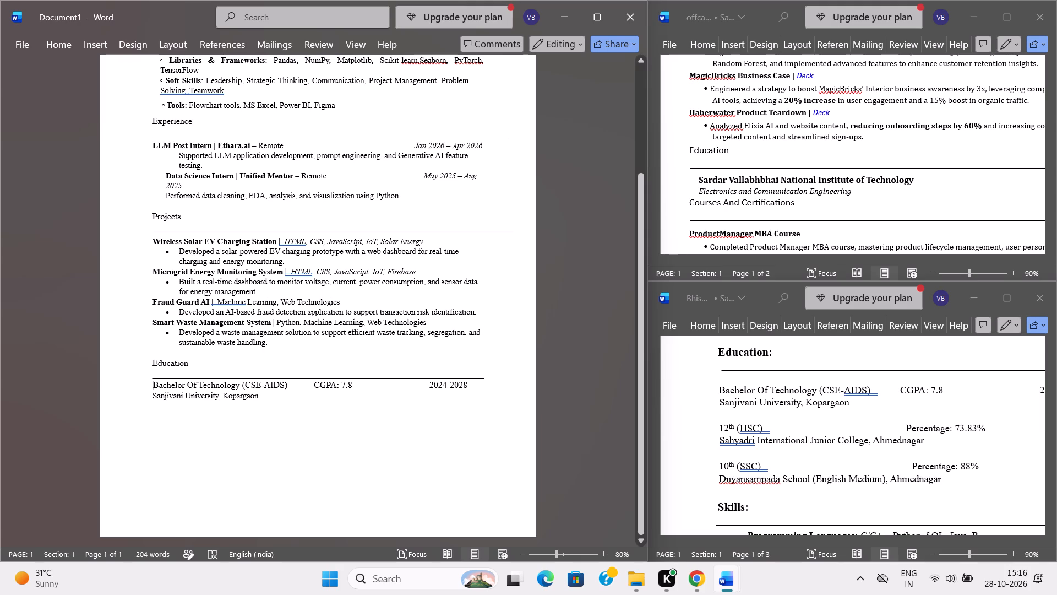
# Copy the "Courses And Certifications" heading with its divider line from the old resume into the new resume below Education.
pyautogui.scroll(-1, 272, 431)
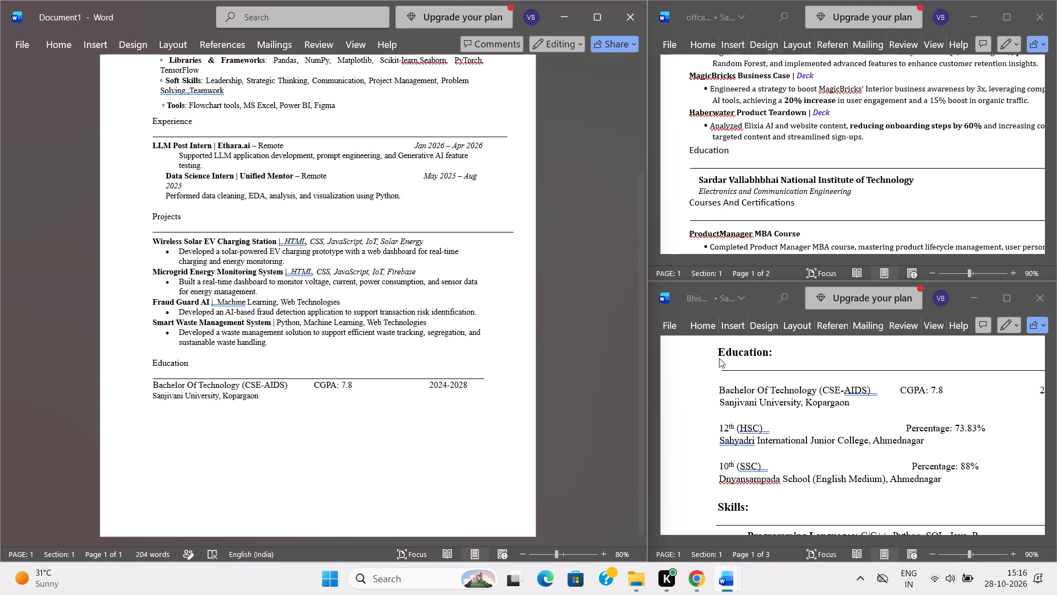
pyautogui.scroll(-3, 751, 150)
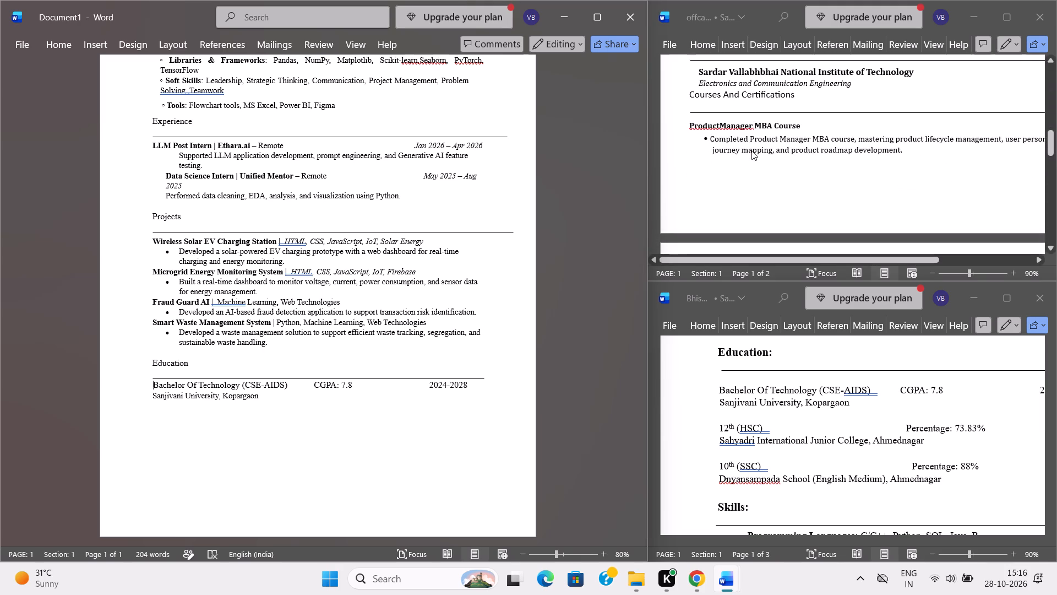
pyautogui.scroll(-3, 751, 150)
pyautogui.scroll(-3, 775, 409)
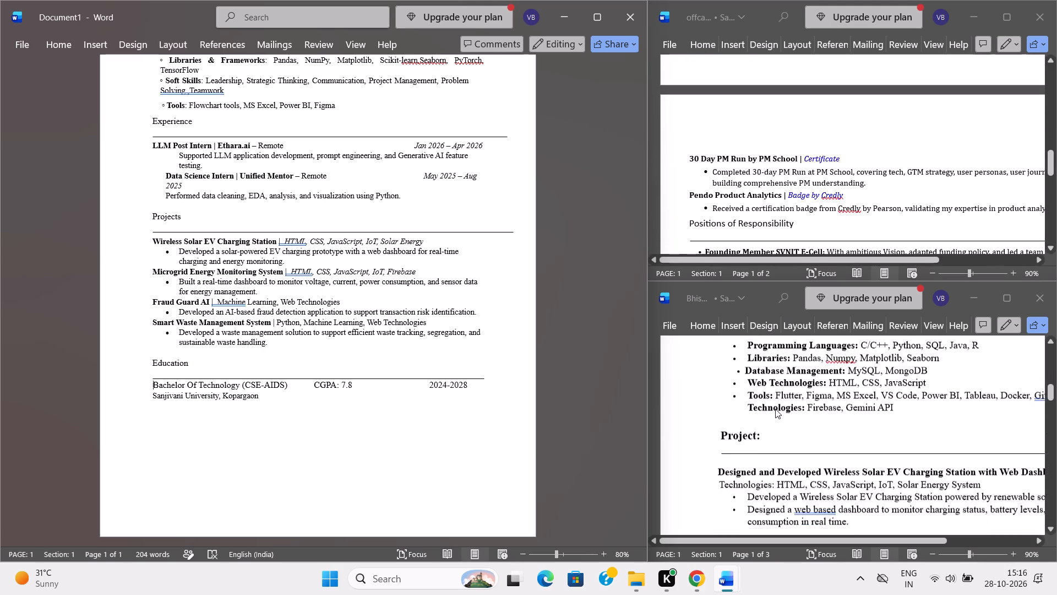
pyautogui.scroll(-11, 775, 409)
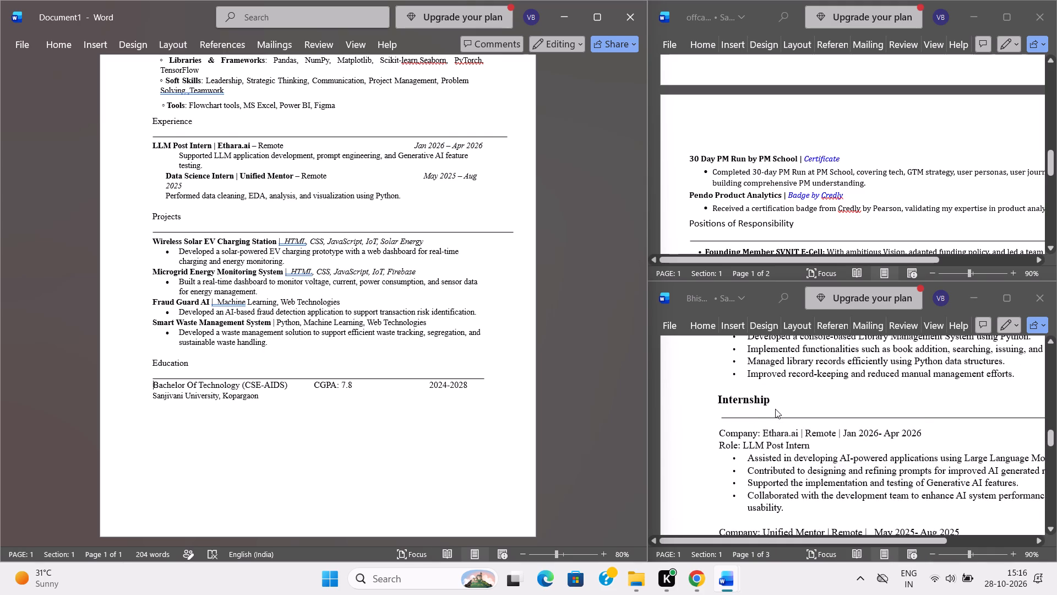
pyautogui.scroll(-4, 775, 409)
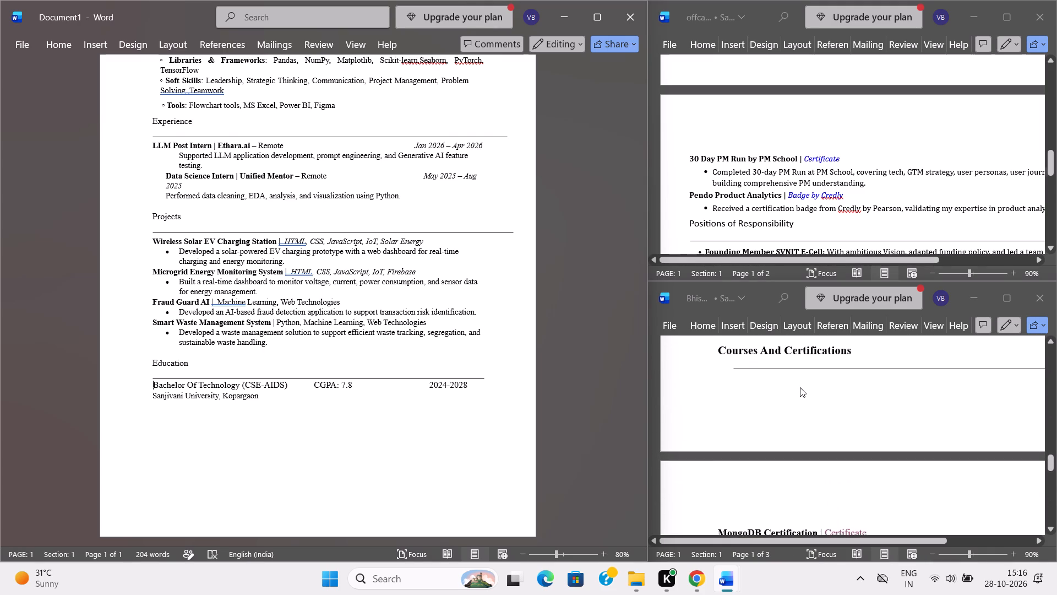
pyautogui.scroll(1, 800, 391)
pyautogui.click(854, 369)
pyautogui.moveTo(854, 369); pyautogui.dragTo(733, 371)
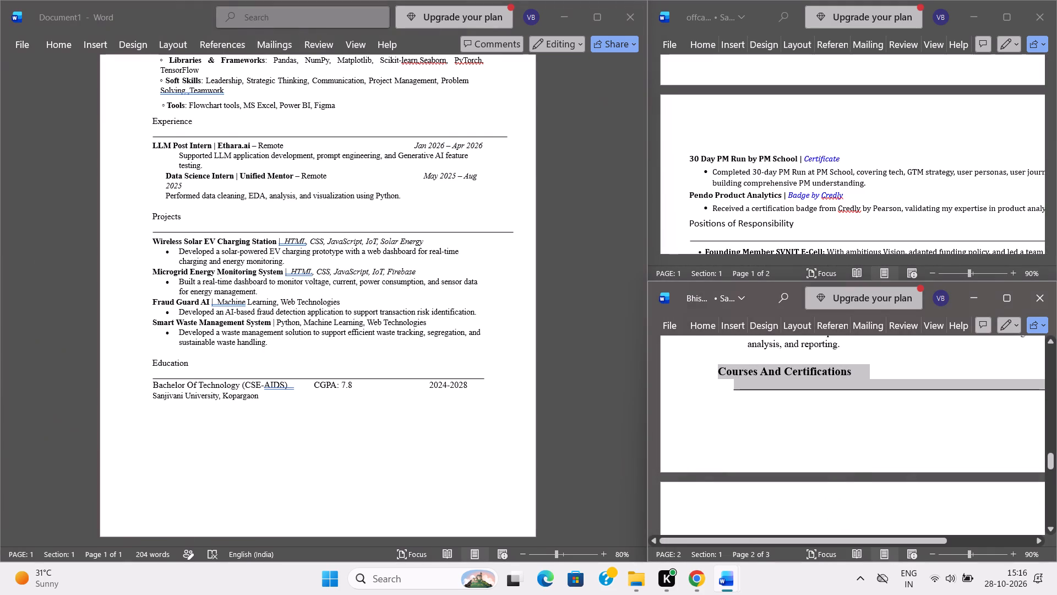
pyautogui.moveTo(733, 371); pyautogui.dragTo(730, 371)
pyautogui.hotkey('ctrl', 'c')
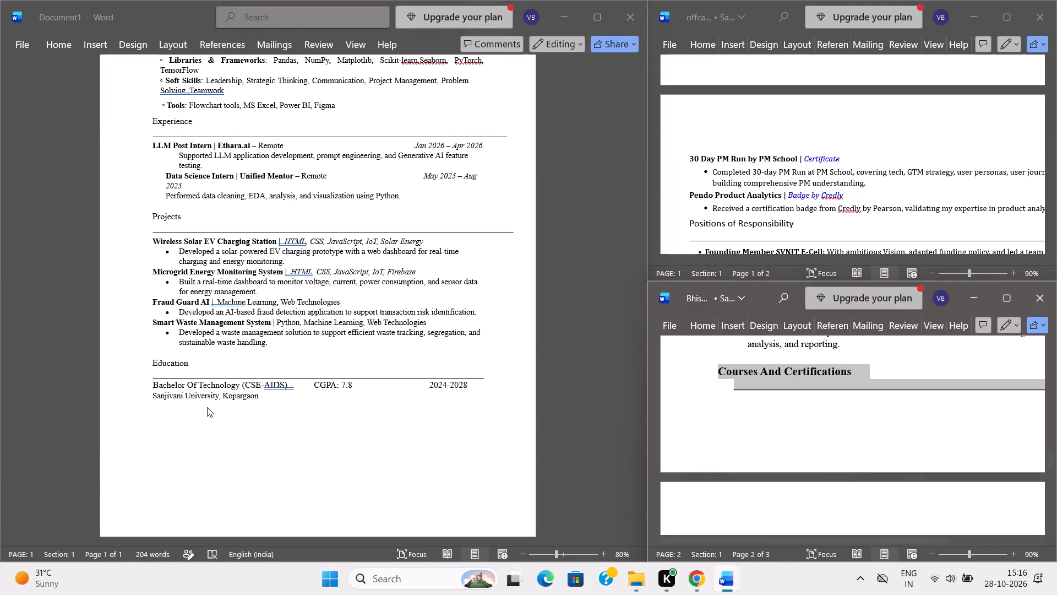
pyautogui.click(140, 414)
pyautogui.click(151, 421)
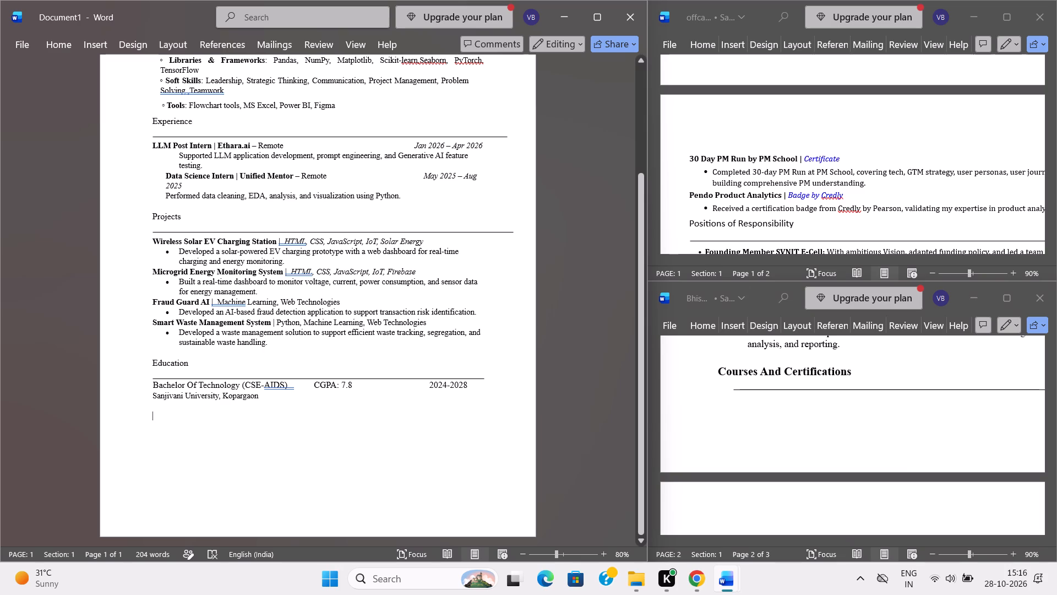
pyautogui.hotkey('ctrl', 'v')
# Set the font size of the new resume's "Courses And Certifications" heading to 12.
pyautogui.moveTo(147, 417); pyautogui.dragTo(274, 415)
pyautogui.click(288, 393)
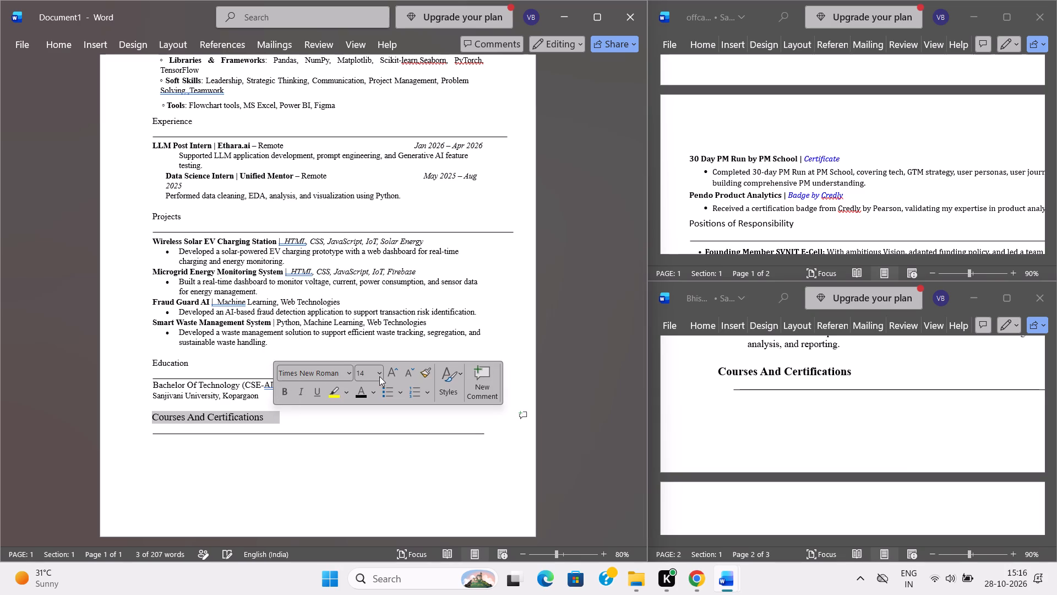
pyautogui.click(369, 373)
pyautogui.write('12')
pyautogui.press('Return')
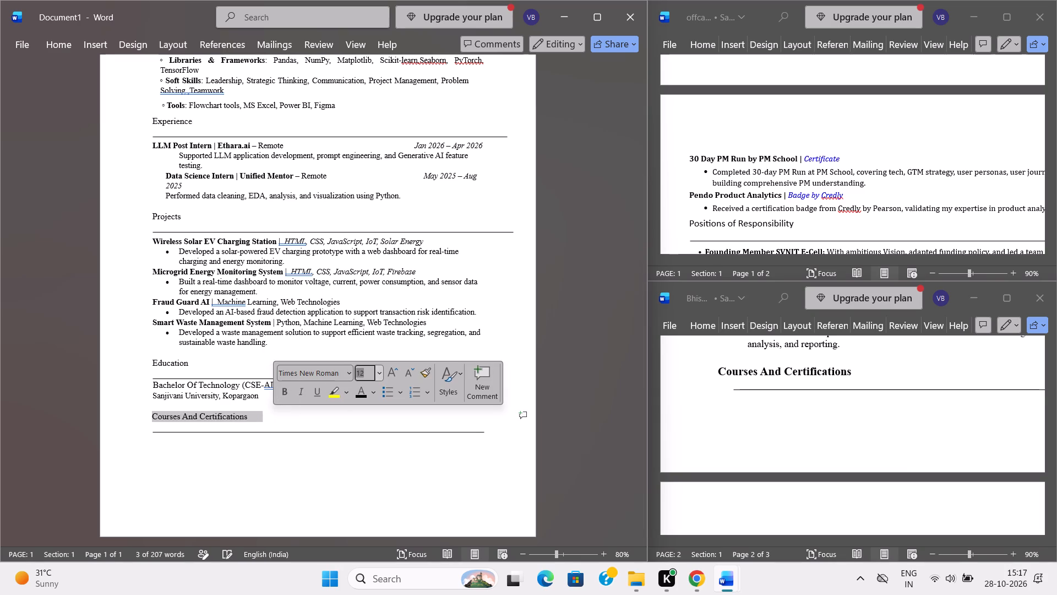
pyautogui.click(187, 430)
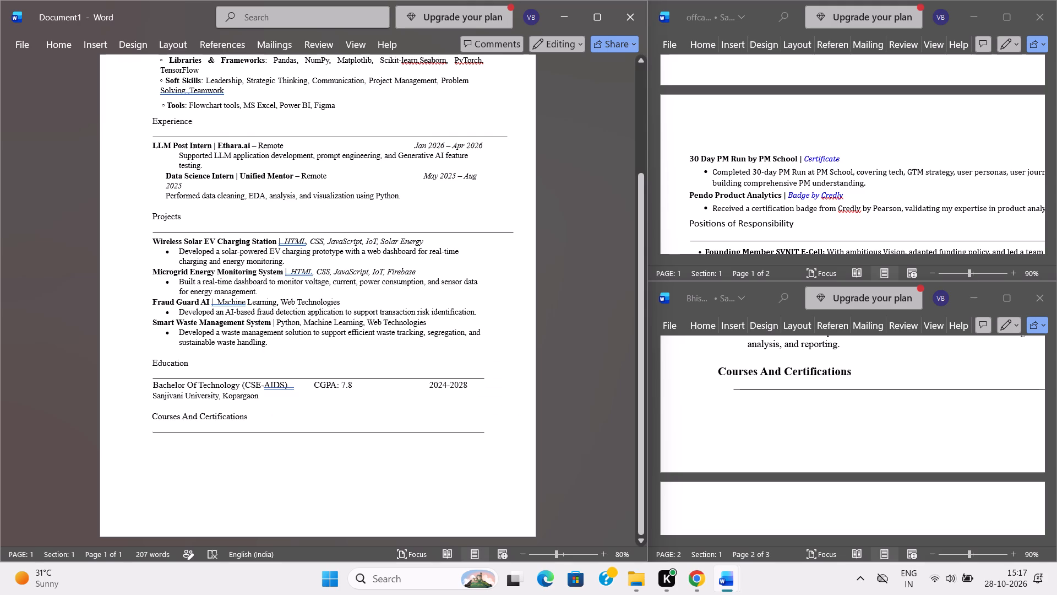
# Shorten the divider line under the Projects heading slightly.
pyautogui.scroll(-1, 219, 474)
pyautogui.click(465, 236)
pyautogui.click(473, 230)
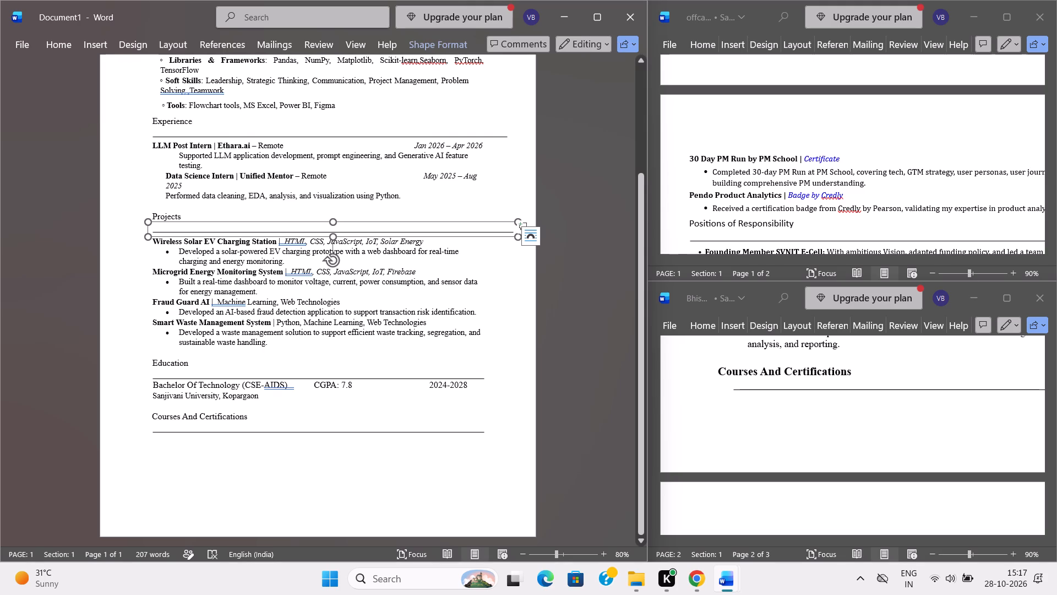
pyautogui.moveTo(147, 223); pyautogui.dragTo(165, 226)
pyautogui.click(499, 345)
# Copy the MongoDB, IBM and Nasscom certification entries from the old resume to below the new resume's Courses And Certifications divider.
pyautogui.scroll(-2, 499, 345)
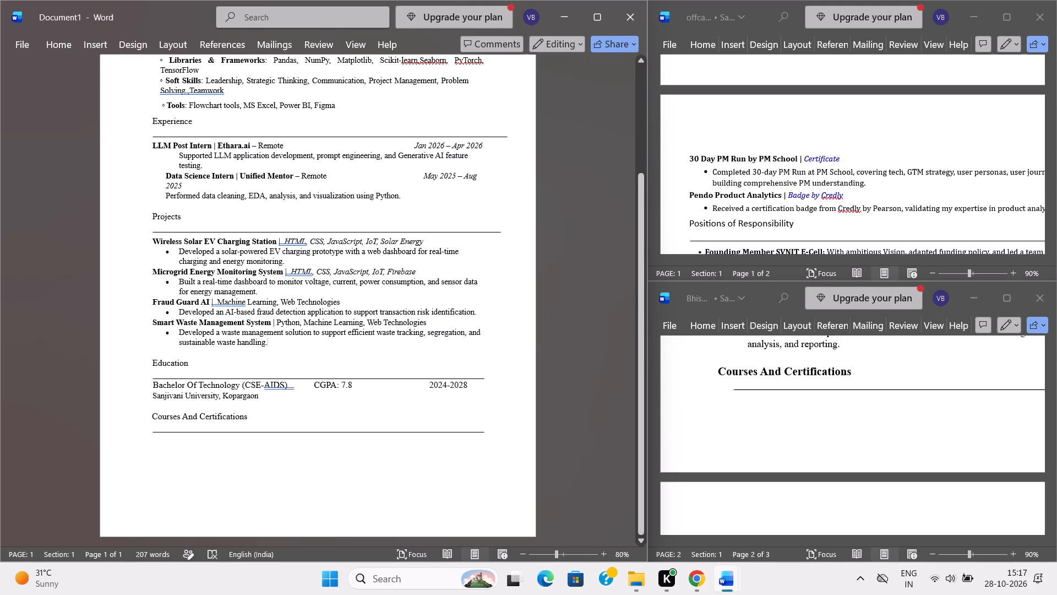
pyautogui.scroll(-3, 332, 331)
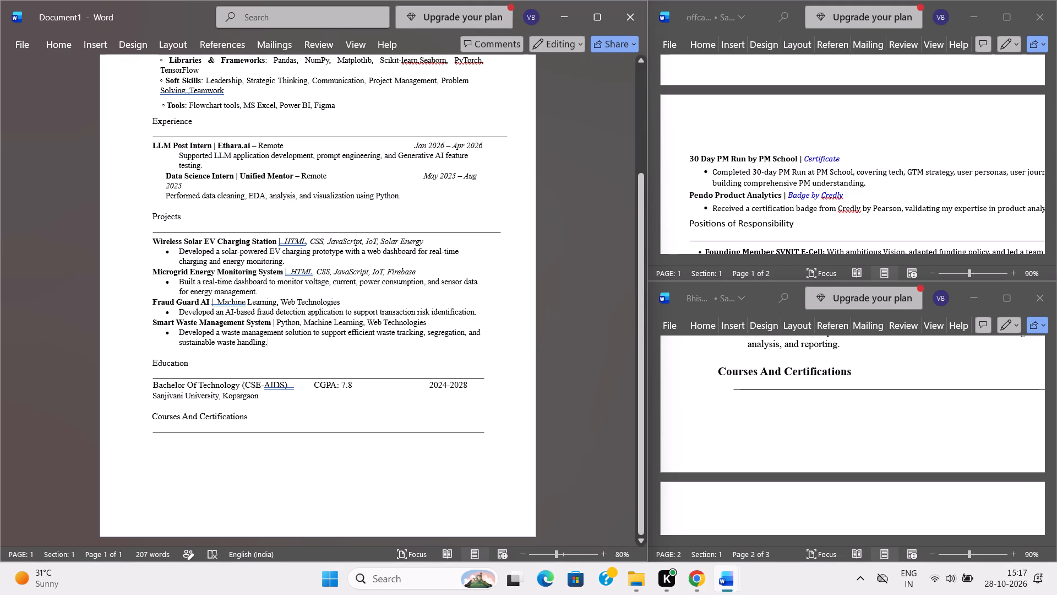
pyautogui.click(152, 442)
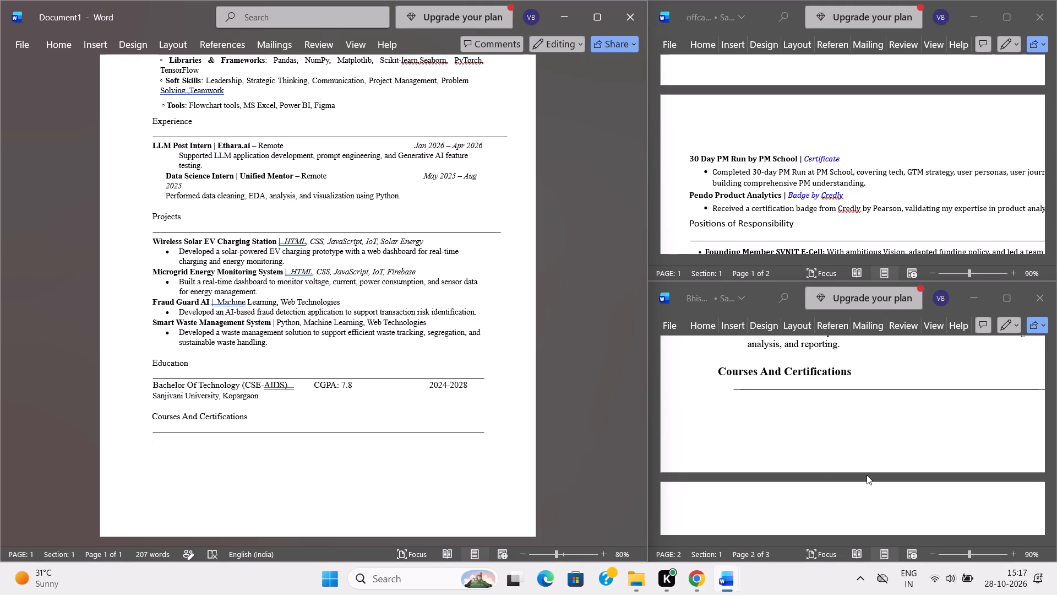
pyautogui.scroll(-3, 867, 475)
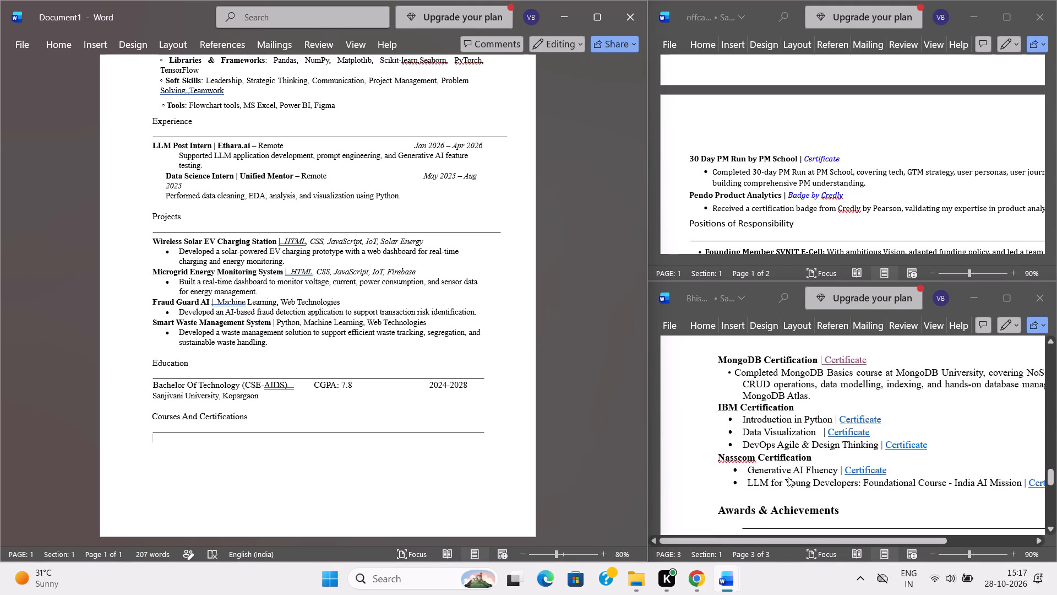
pyautogui.click(716, 355)
pyautogui.hscroll(-1, 716, 355)
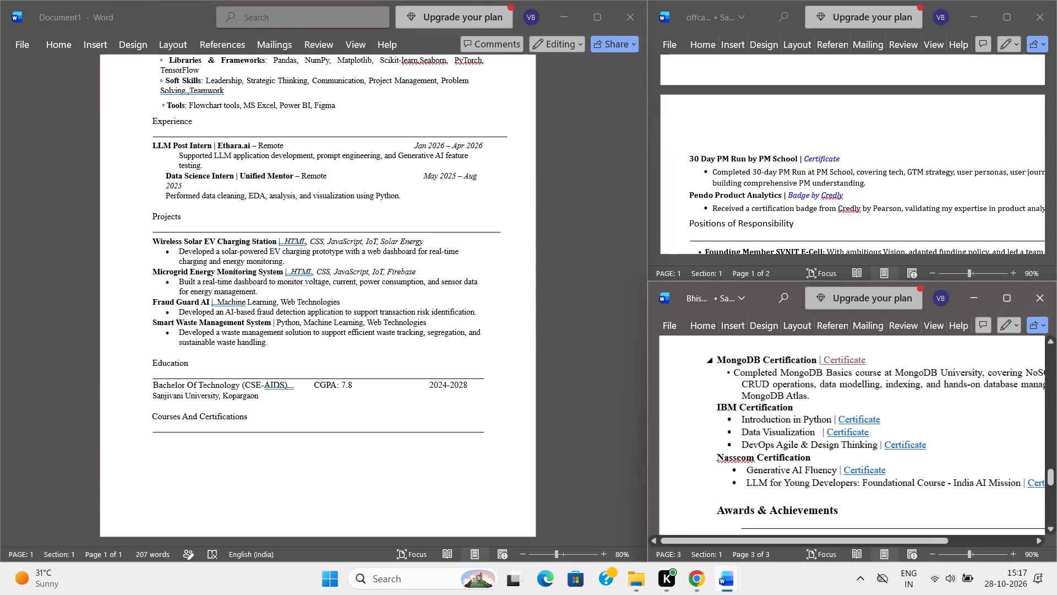
pyautogui.hscroll(-1, 716, 355)
pyautogui.moveTo(716, 355); pyautogui.dragTo(1012, 482)
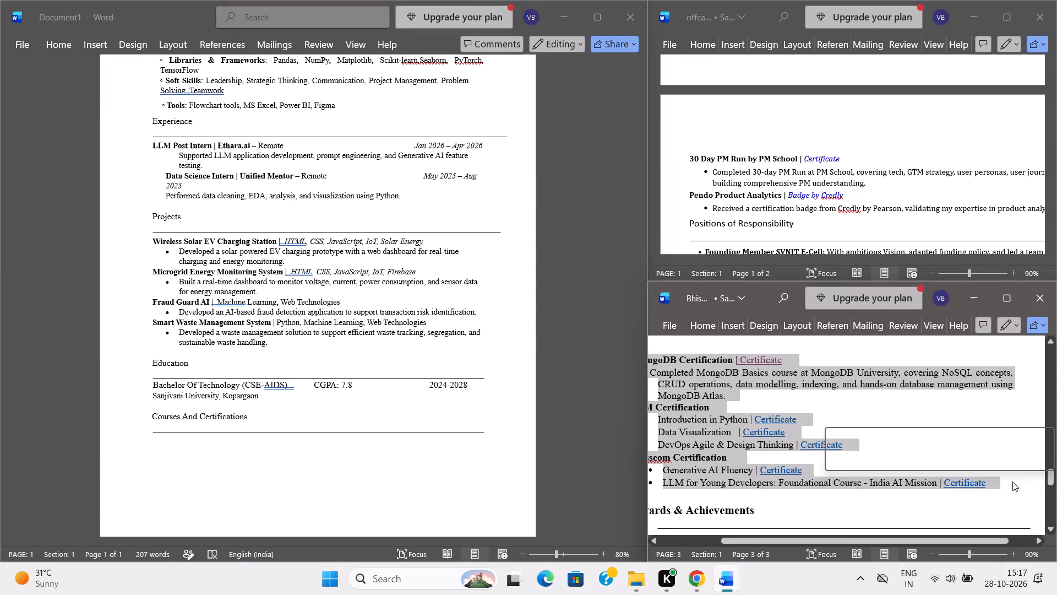
pyautogui.hotkey('ctrl', 'c')
pyautogui.click(160, 441)
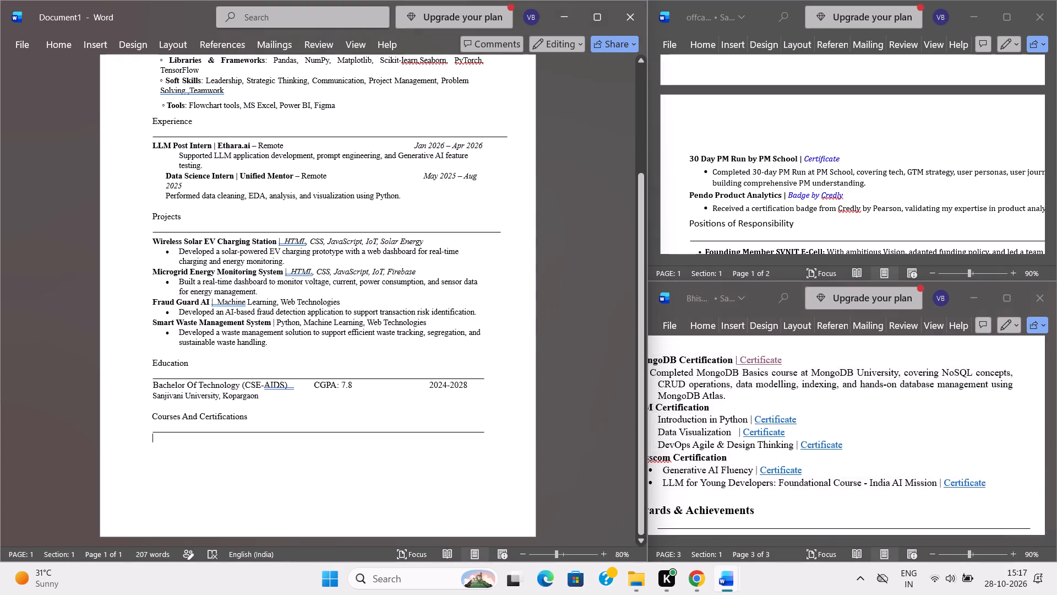
pyautogui.hotkey('ctrl', 'v')
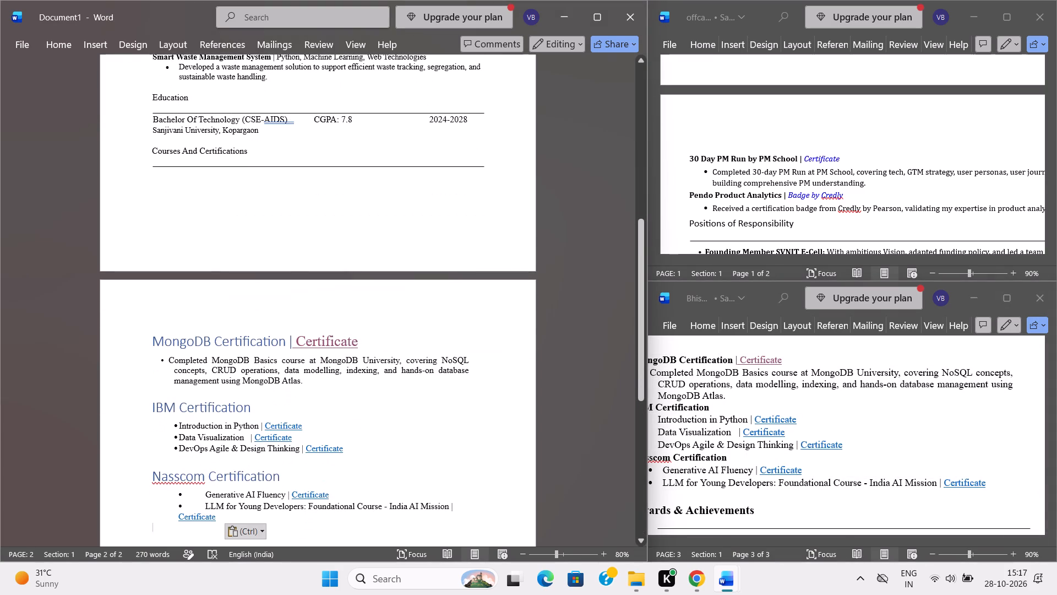
# Set the pasted MongoDB, IBM and Nasscom certification entries in the new resume to Times New Roman, size 11.
pyautogui.scroll(-1, 201, 283)
pyautogui.moveTo(218, 423); pyautogui.dragTo(145, 234)
pyautogui.click(219, 191)
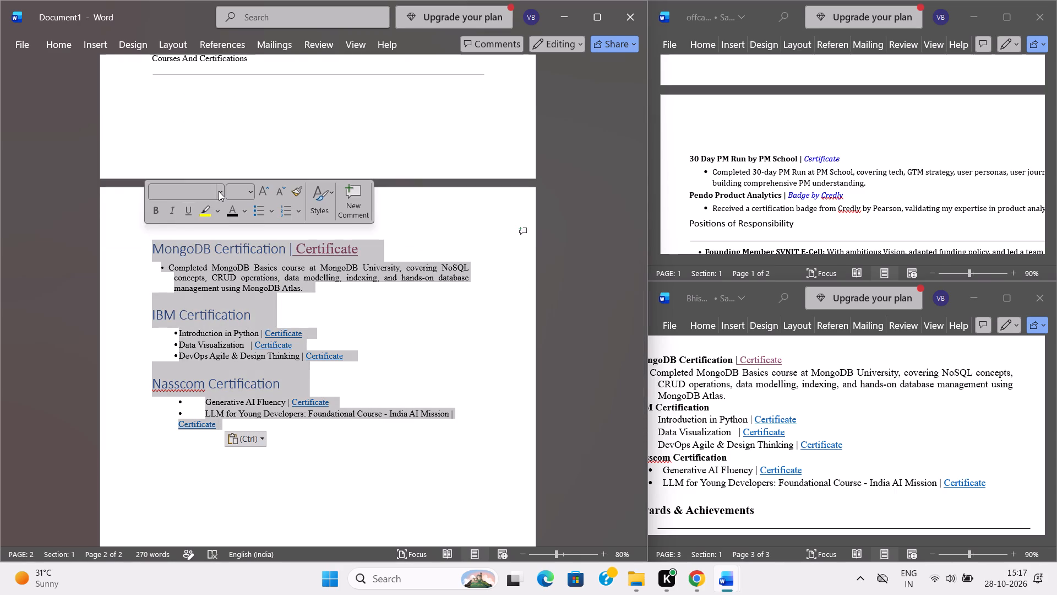
pyautogui.click(190, 290)
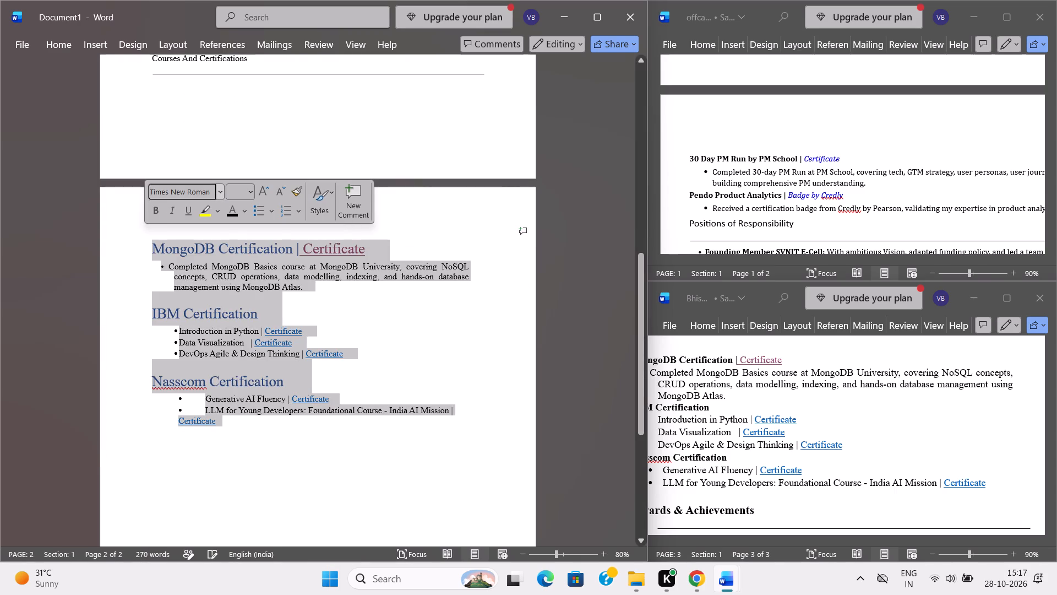
pyautogui.click(236, 190)
pyautogui.write('12')
pyautogui.press('Return')
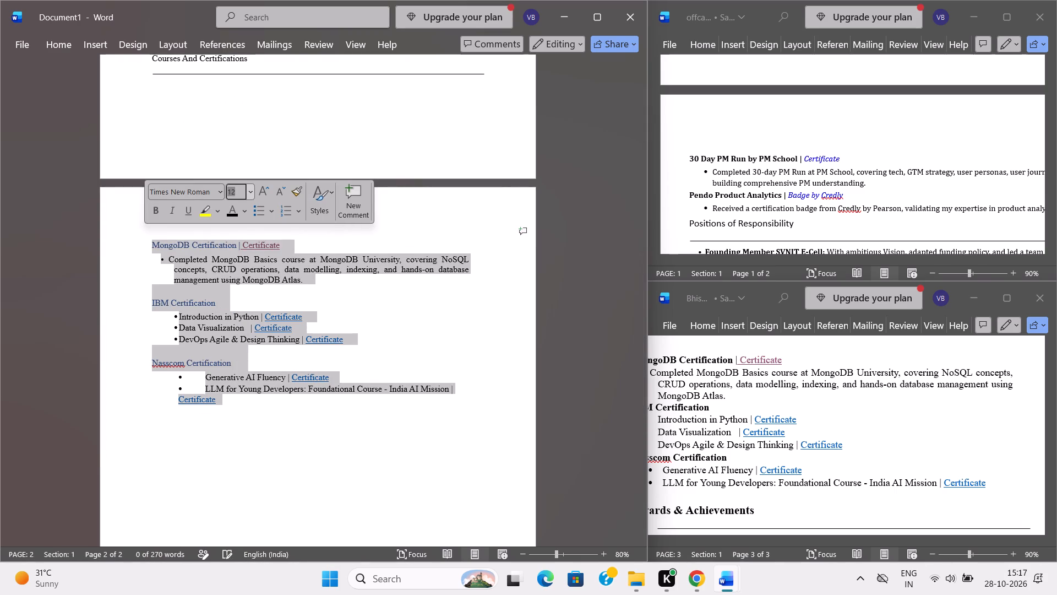
pyautogui.write('11')
pyautogui.press('Return')
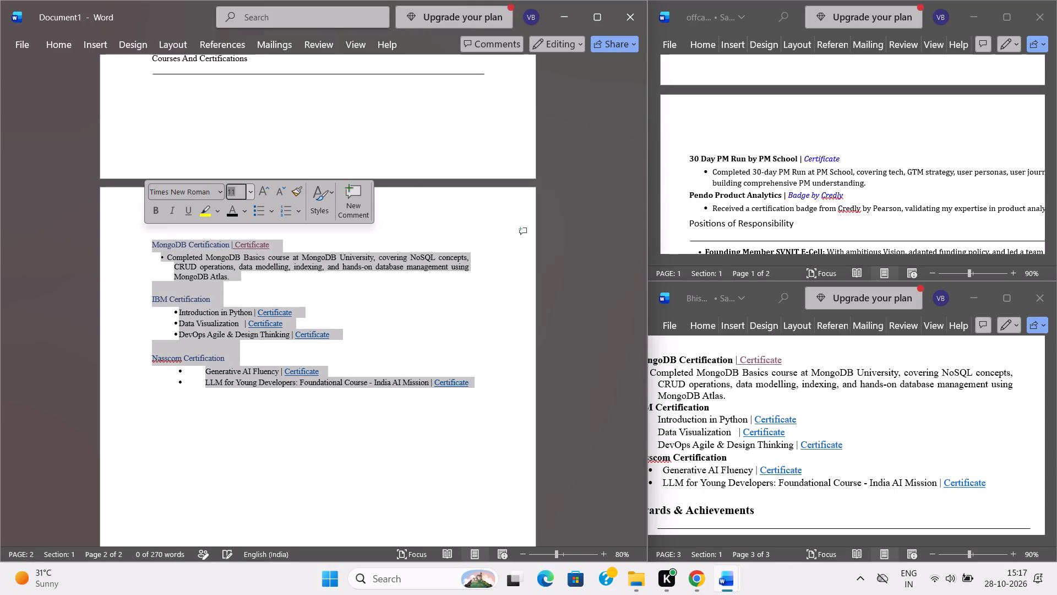
pyautogui.click(204, 405)
# Check the font size of the skills text under Technical Skills in the offcampus resume.
pyautogui.scroll(1, 204, 405)
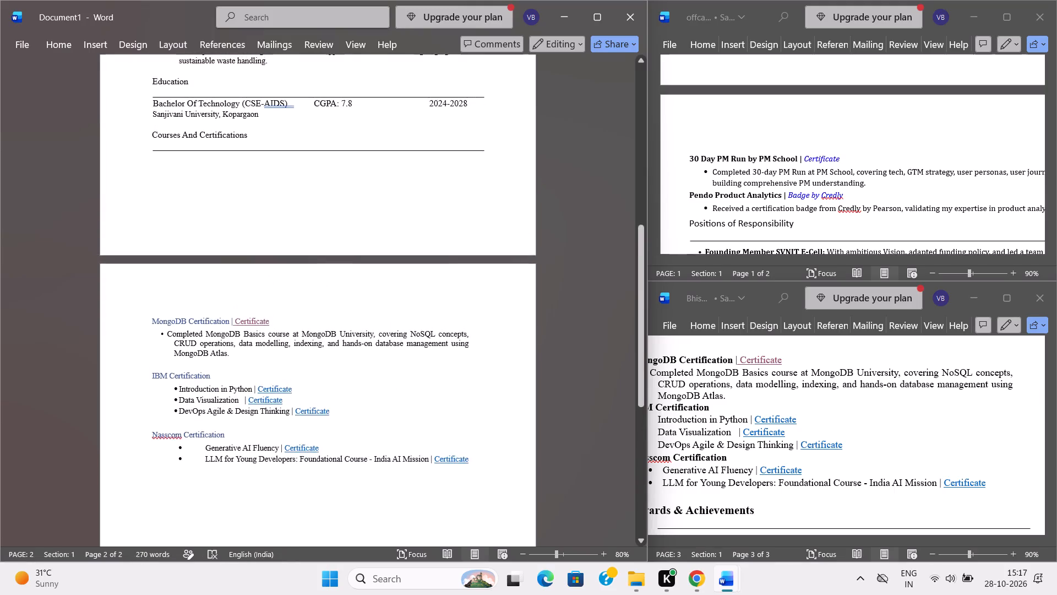
pyautogui.scroll(9, 204, 405)
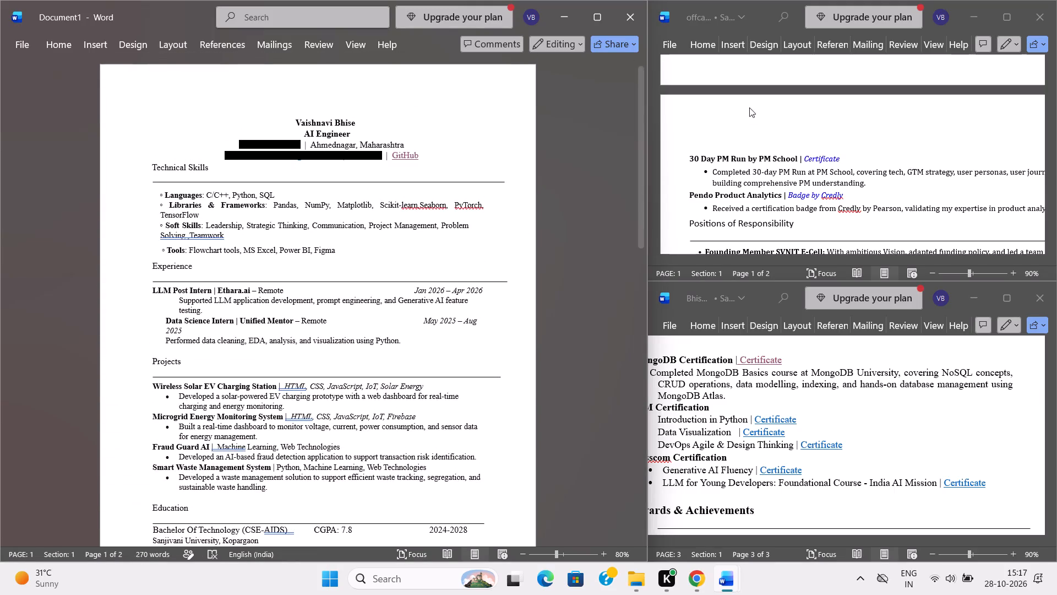
pyautogui.scroll(10, 749, 107)
pyautogui.scroll(-1, 747, 145)
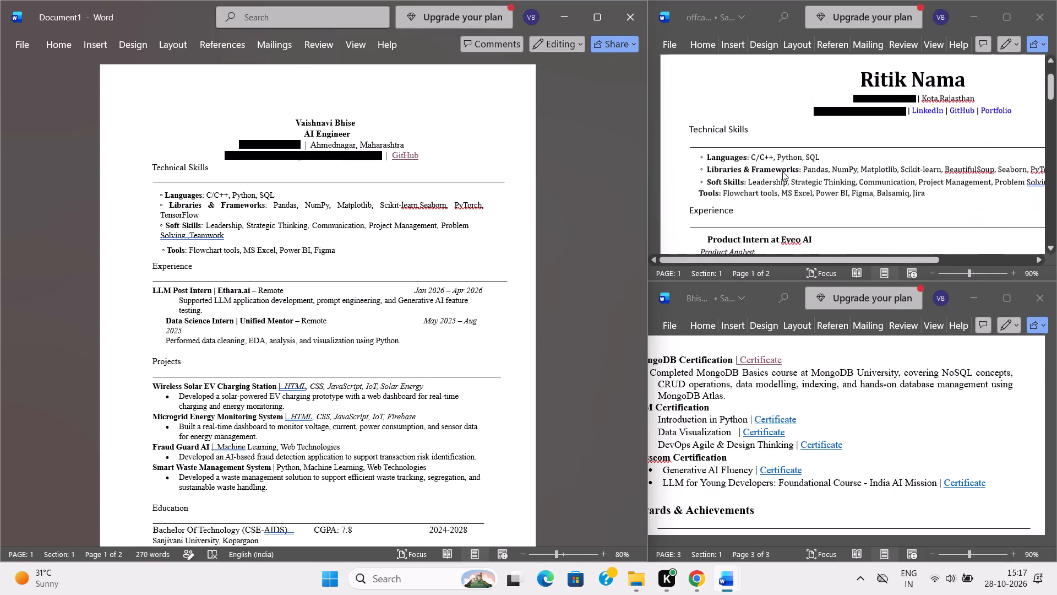
pyautogui.tripleClick(930, 192)
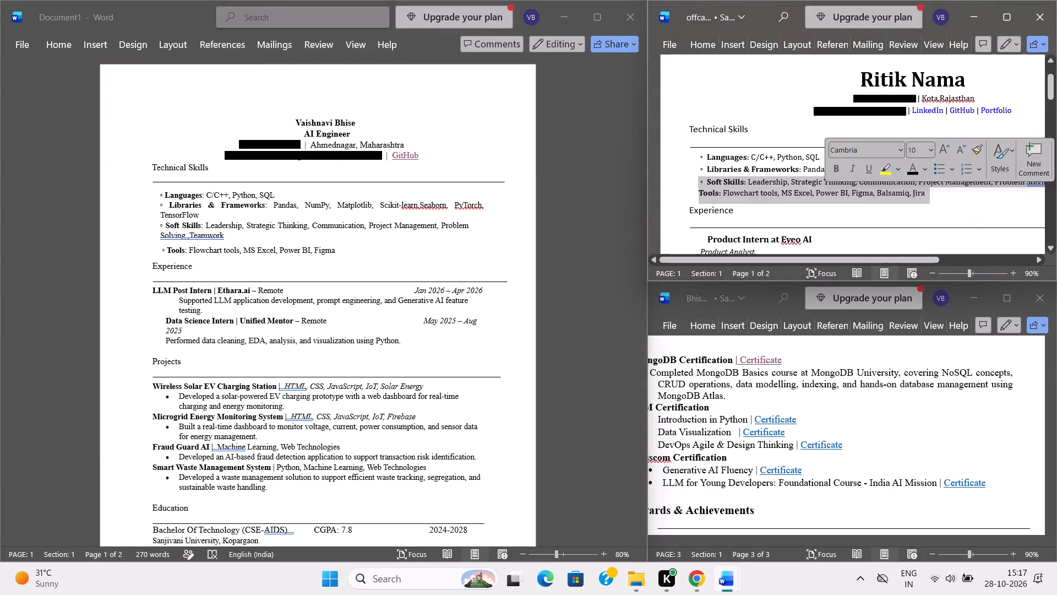
# Set the name, job title and contact lines at the top of the new resume to font size 12.
pyautogui.click(148, 164)
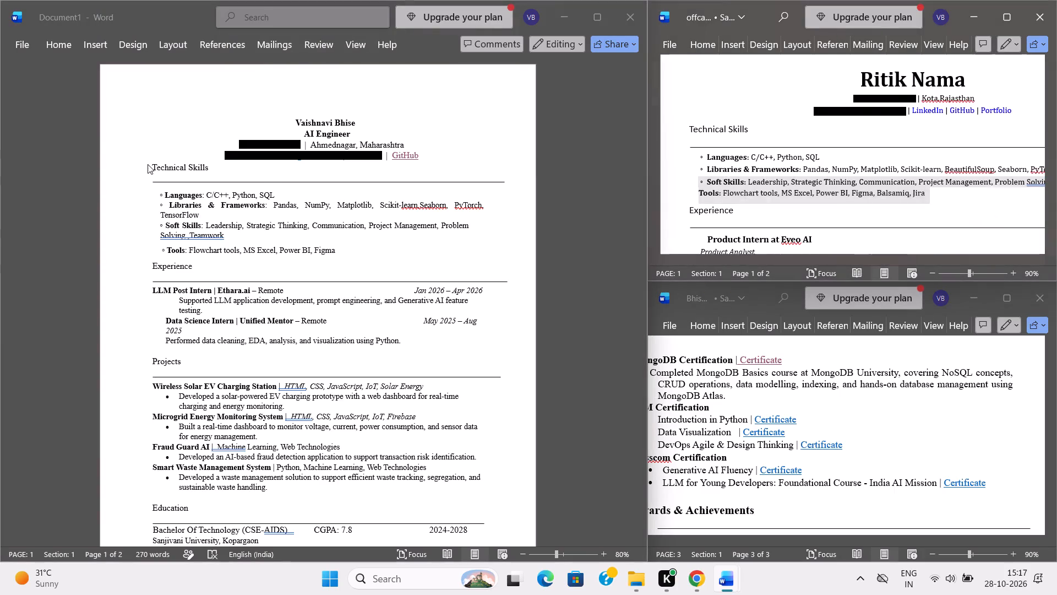
pyautogui.moveTo(296, 118); pyautogui.dragTo(435, 155)
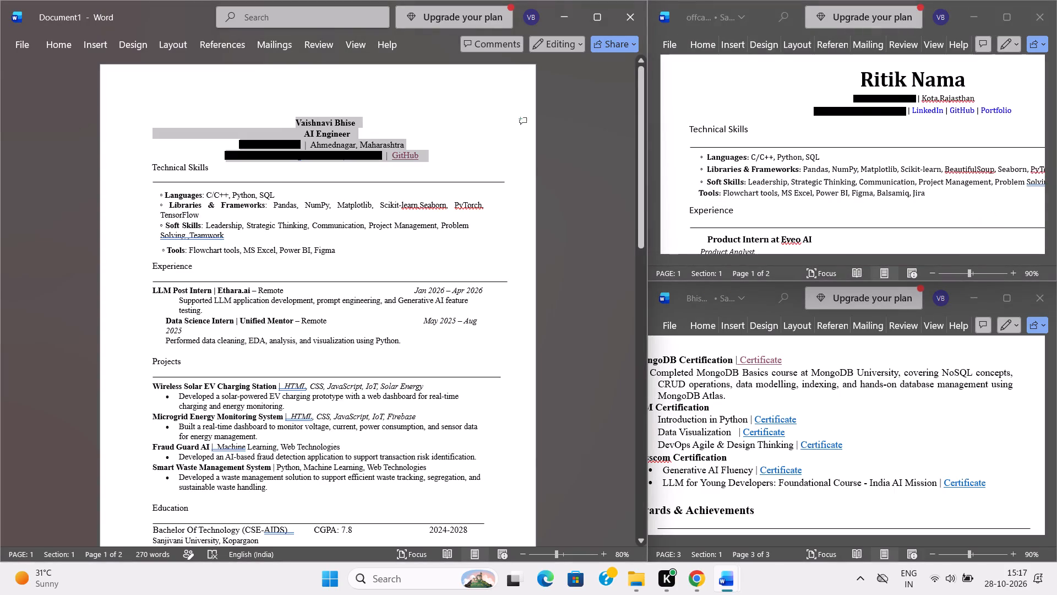
pyautogui.moveTo(435, 155); pyautogui.dragTo(439, 156)
pyautogui.click(528, 115)
pyautogui.press('1')
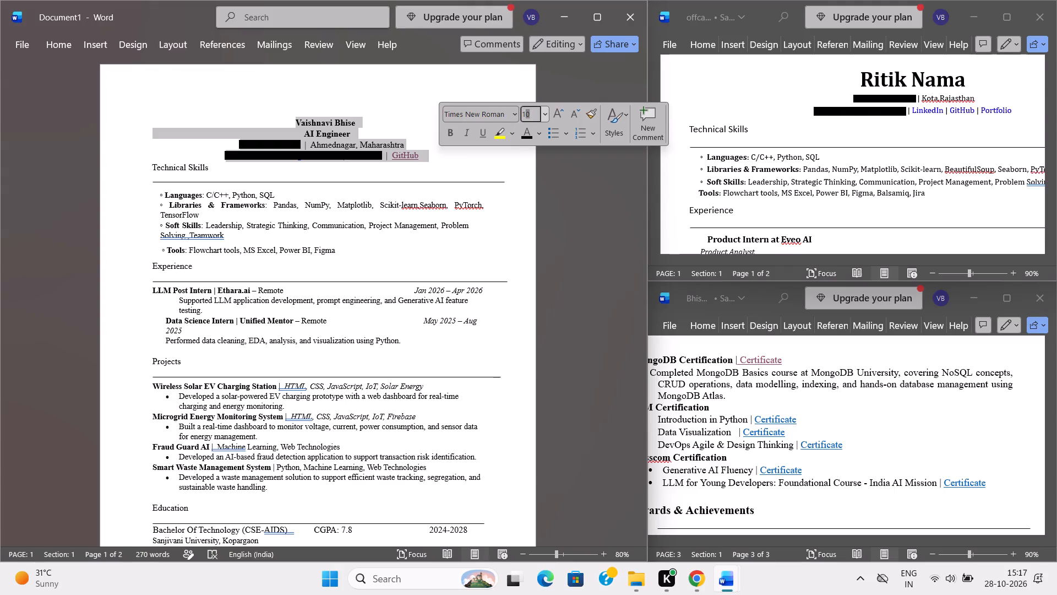
pyautogui.press('2')
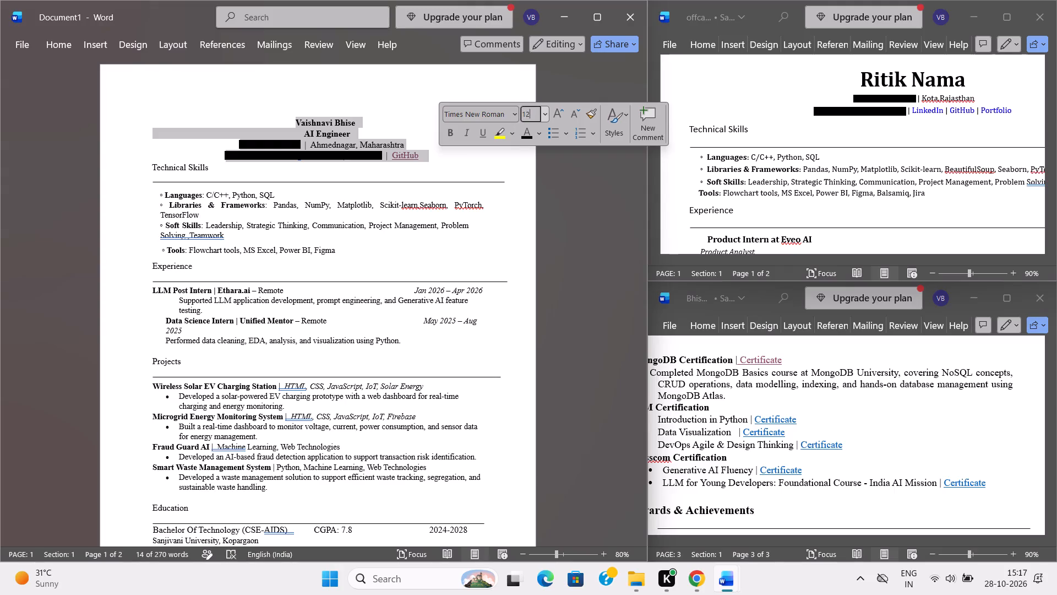
pyautogui.press('Return')
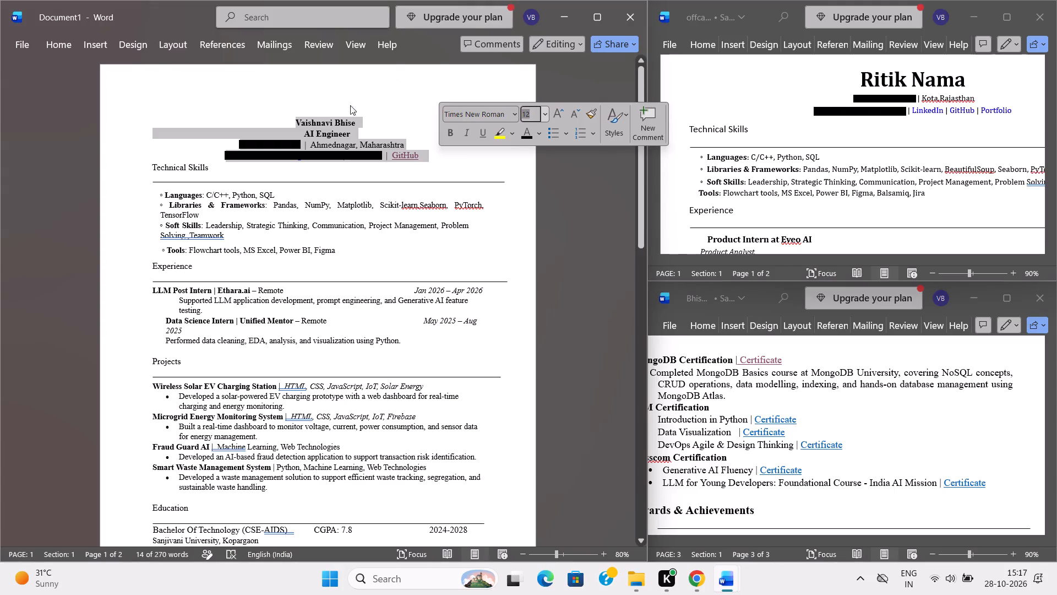
# Delete the extra space in front of "AI Engineer" in the new resume's header.
pyautogui.click(322, 119)
pyautogui.click(301, 133)
pyautogui.press('BackSpace')
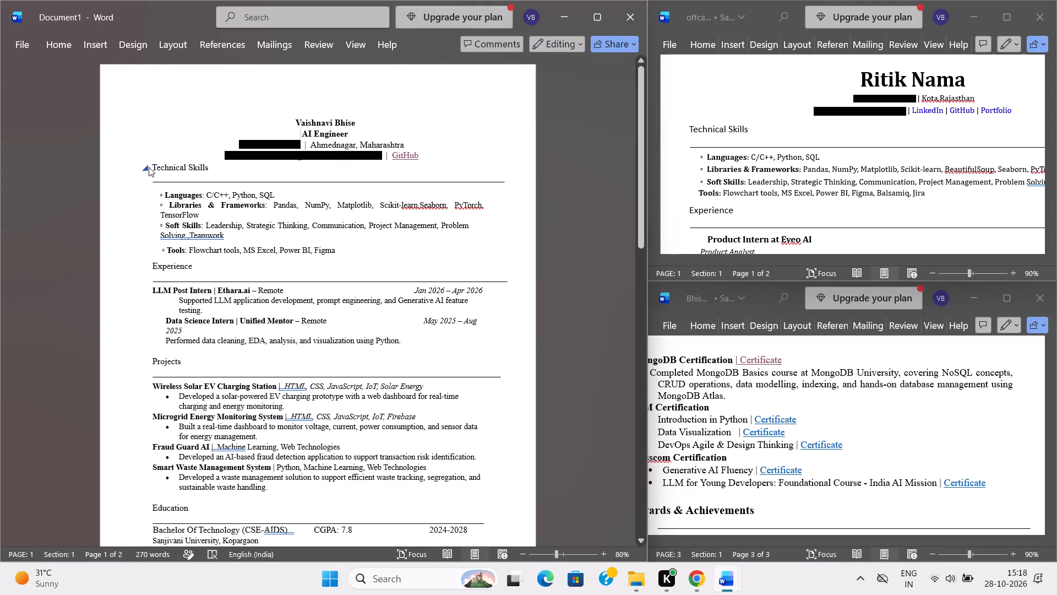
# Set the new resume's text from Technical Skills through the Courses And Certifications heading to font size 10.
pyautogui.moveTo(151, 164); pyautogui.dragTo(308, 322)
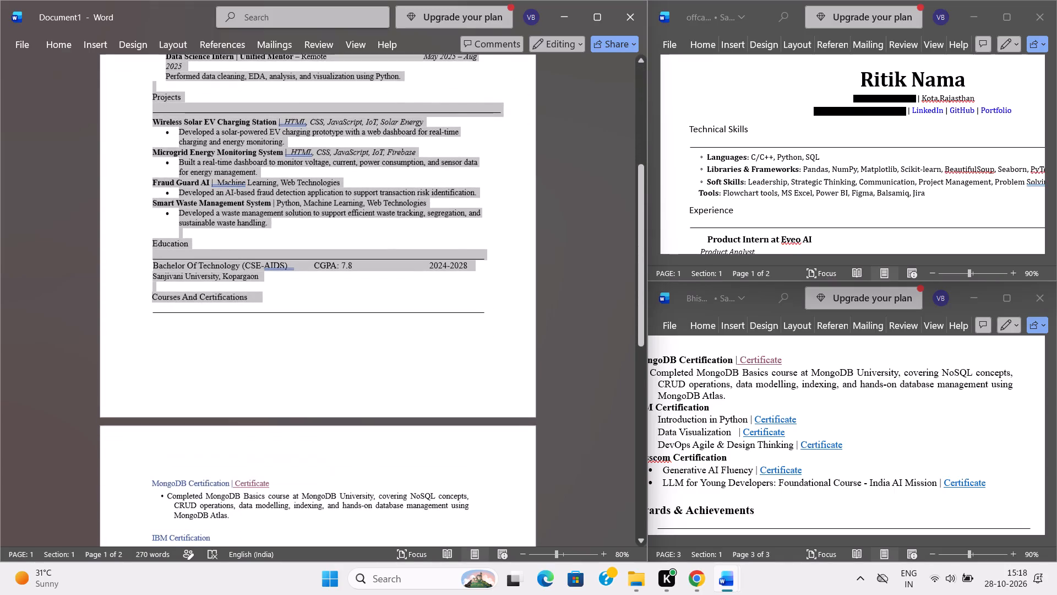
pyautogui.moveTo(308, 322); pyautogui.dragTo(308, 321)
pyautogui.click(398, 280)
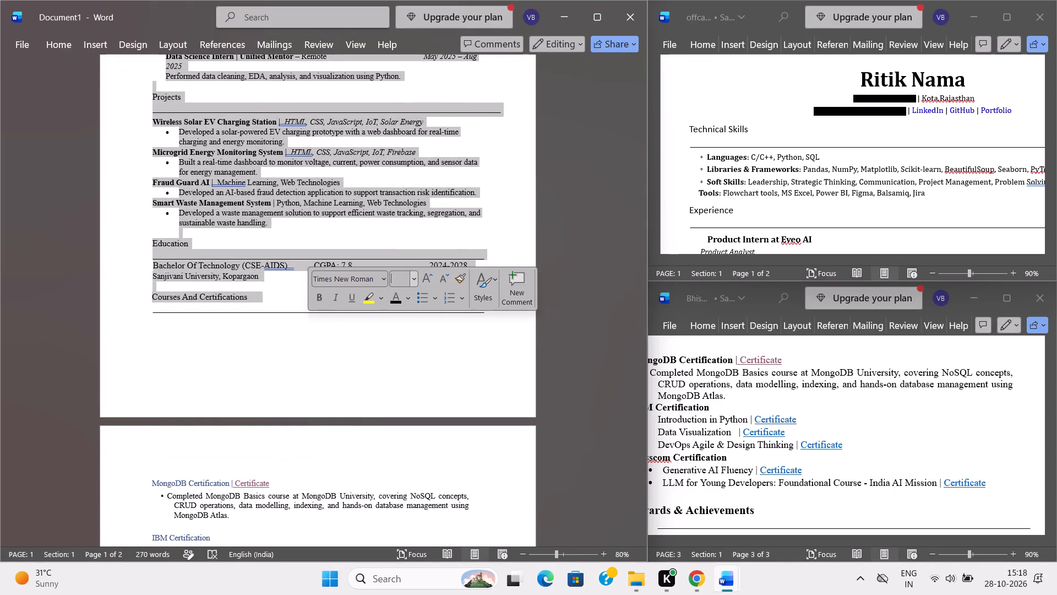
pyautogui.write('10')
pyautogui.press('Return')
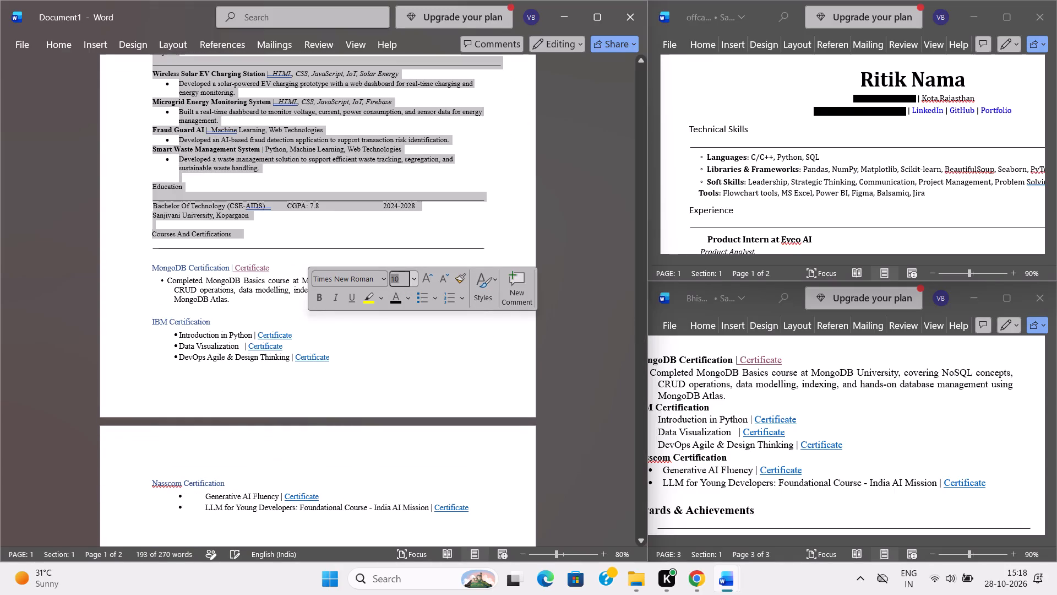
pyautogui.click(298, 222)
# Set the new resume's Technical Skills and Experience headings to font size 12.
pyautogui.scroll(3, 298, 222)
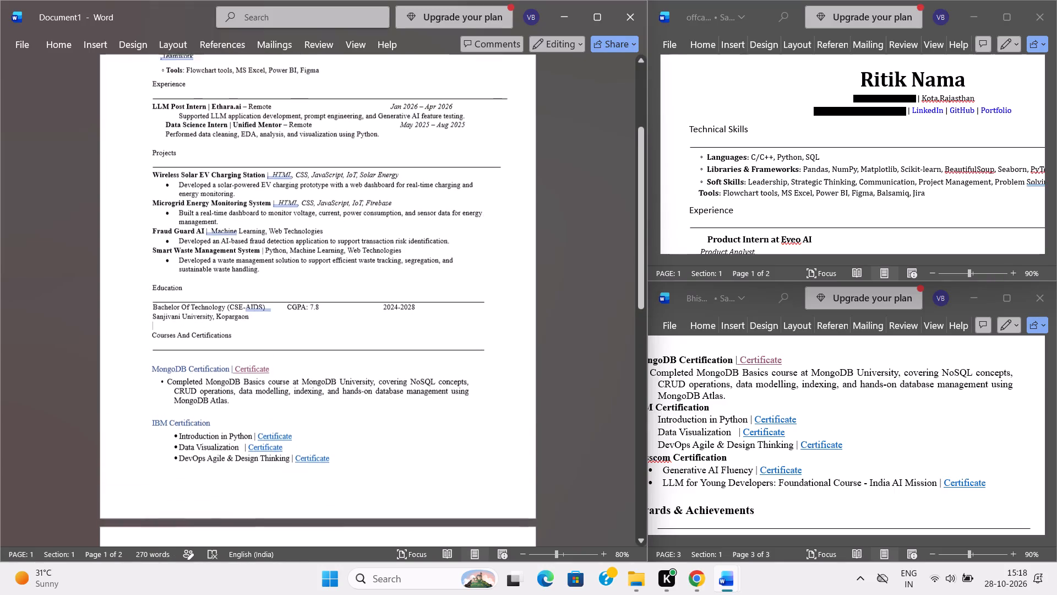
pyautogui.scroll(2, 298, 222)
pyautogui.tripleClick(727, 123)
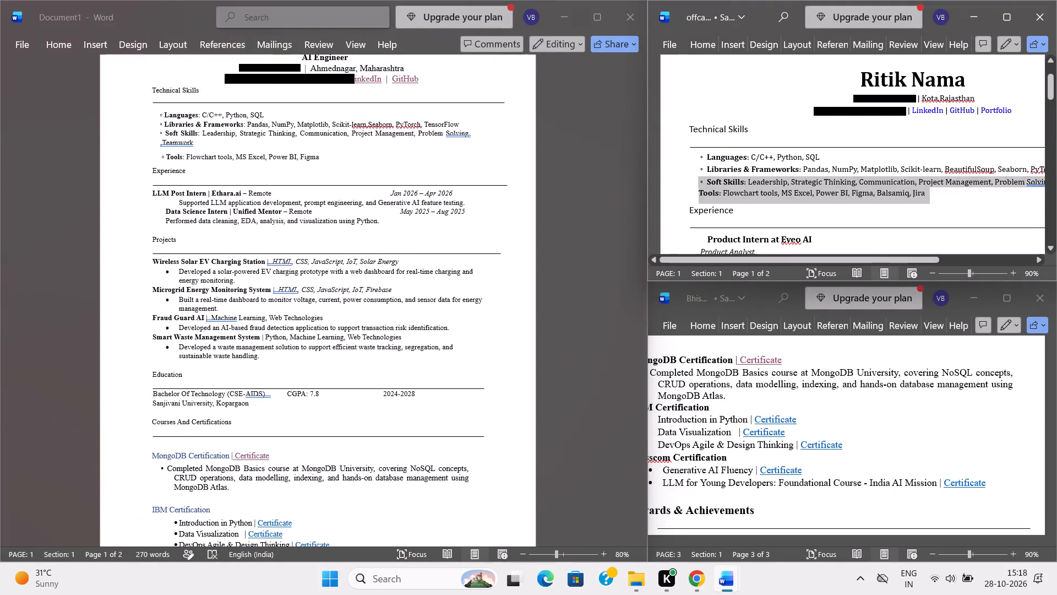
pyautogui.tripleClick(196, 93)
pyautogui.click(285, 51)
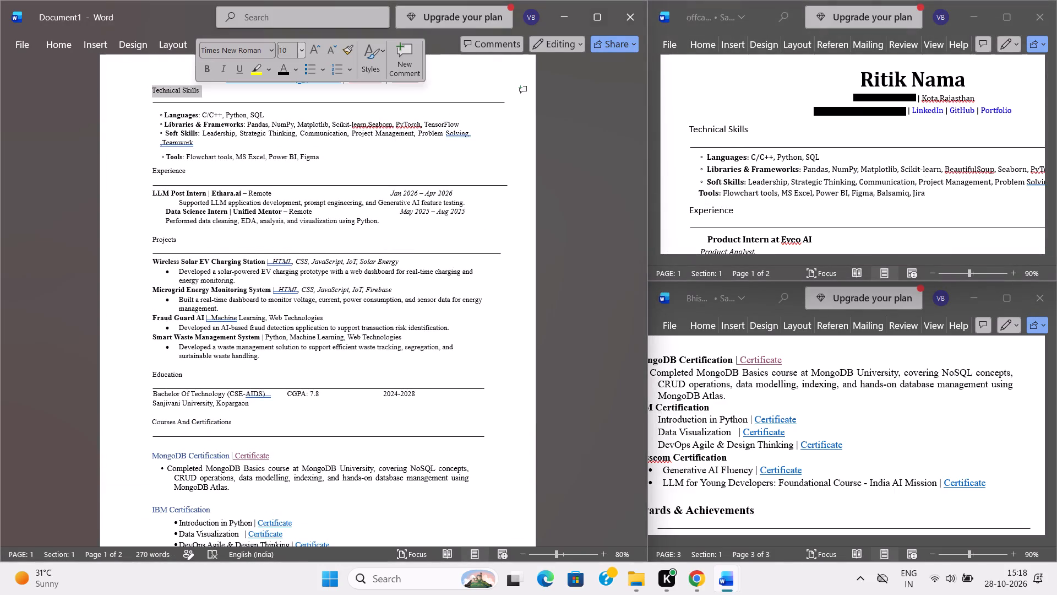
pyautogui.write('12')
pyautogui.press('Return')
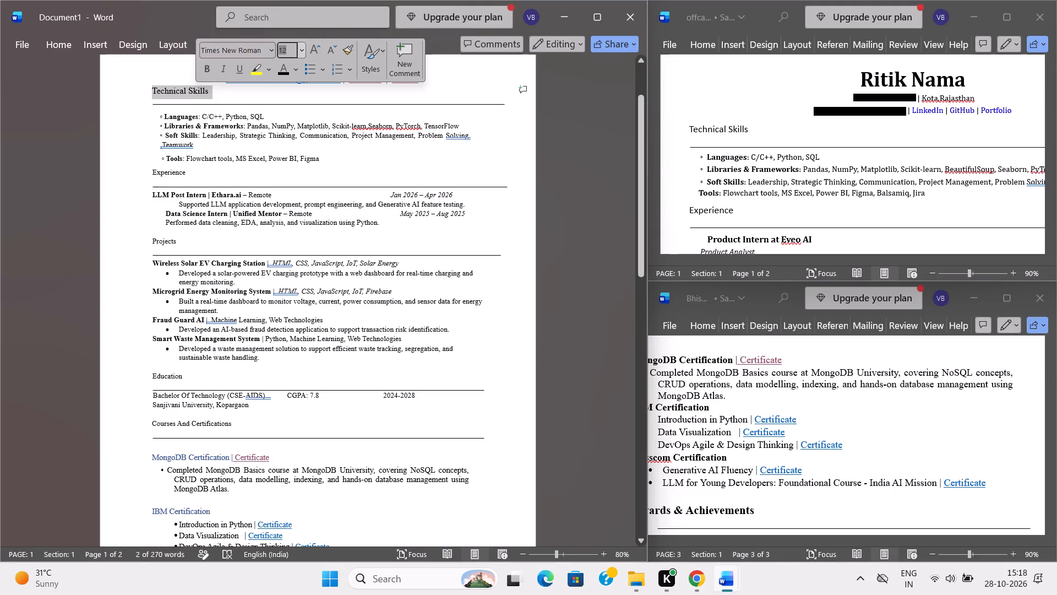
pyautogui.tripleClick(184, 173)
pyautogui.click(273, 134)
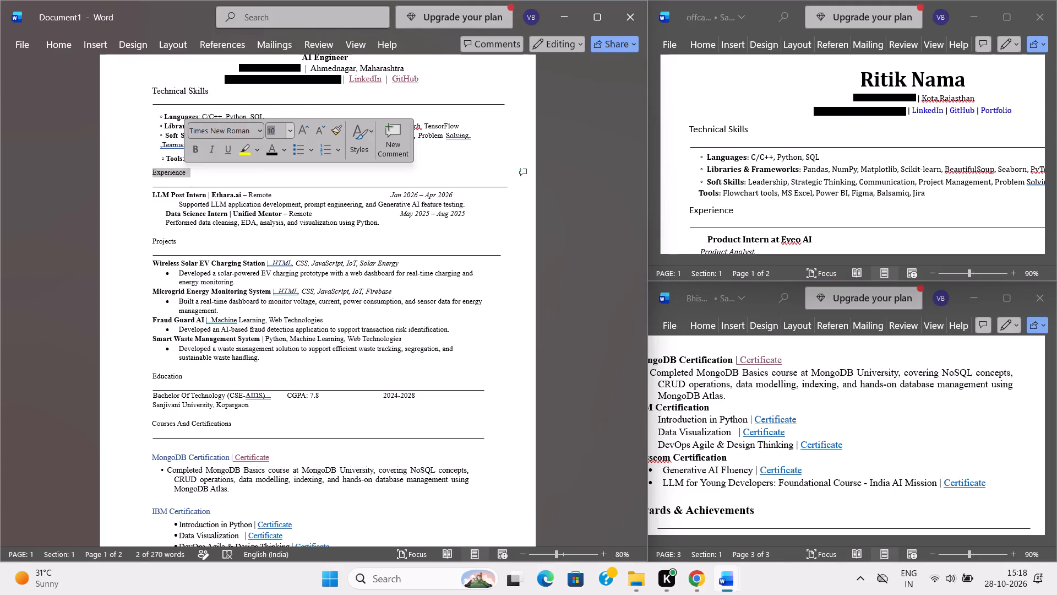
pyautogui.write('12')
pyautogui.press('Return')
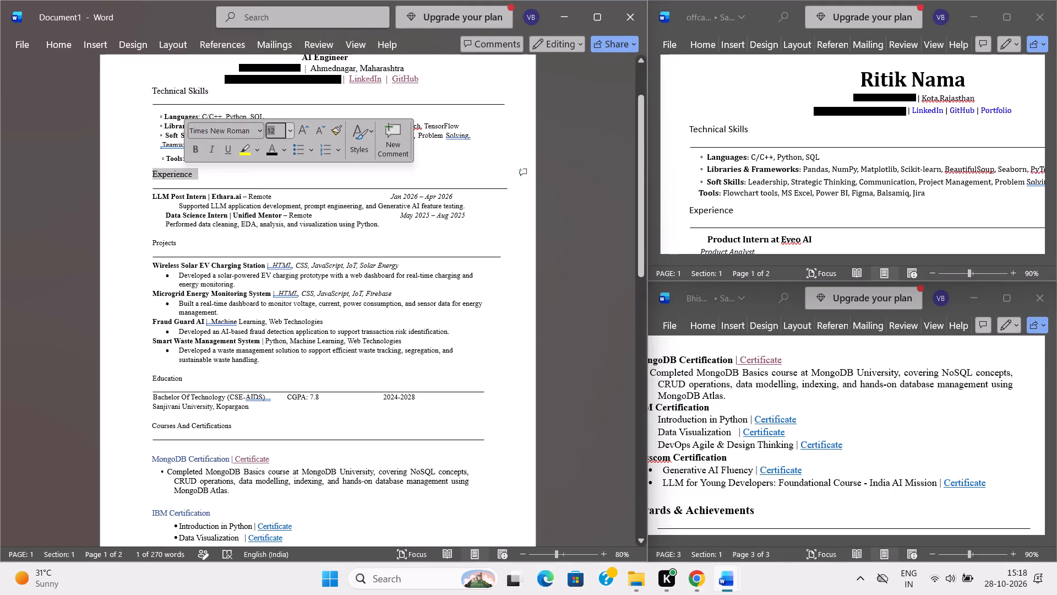
# Set the new resume's Projects, Education, and Courses And Certifications headings to font size 12.
pyautogui.tripleClick(155, 247)
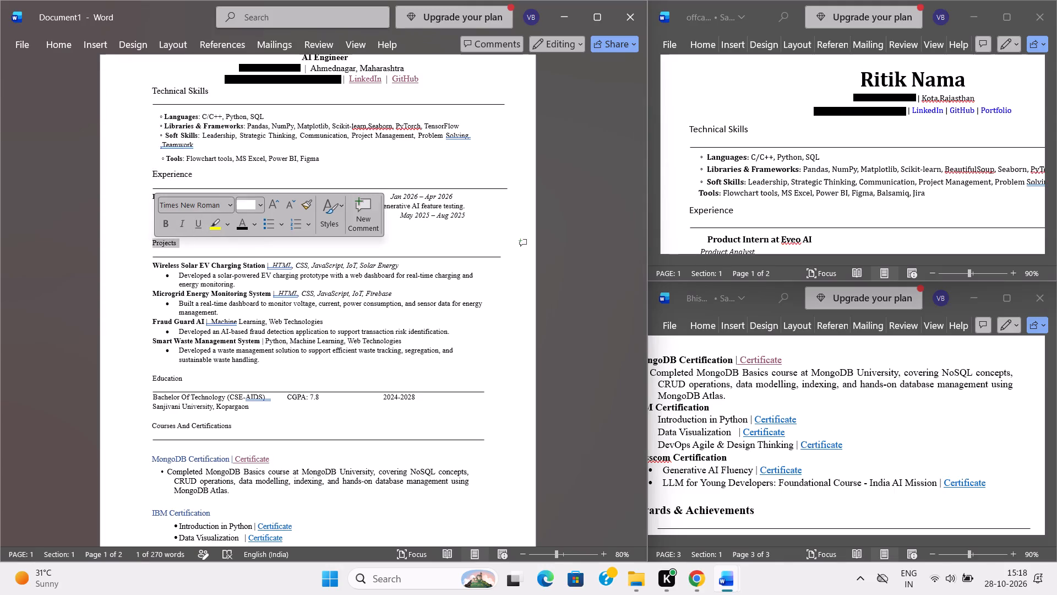
pyautogui.click(239, 205)
pyautogui.write('12')
pyautogui.press('Return')
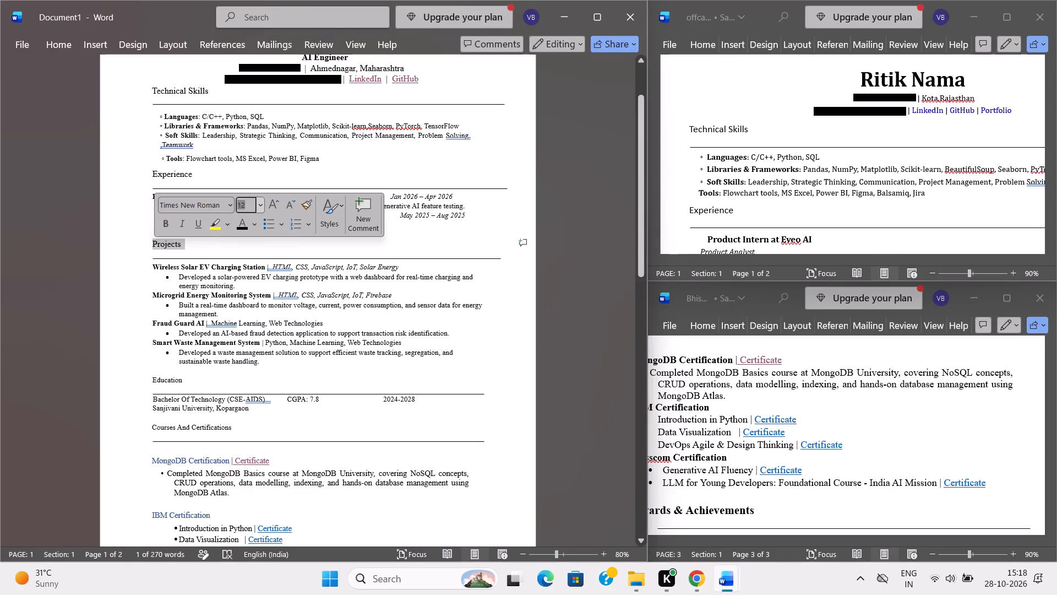
pyautogui.doubleClick(162, 380)
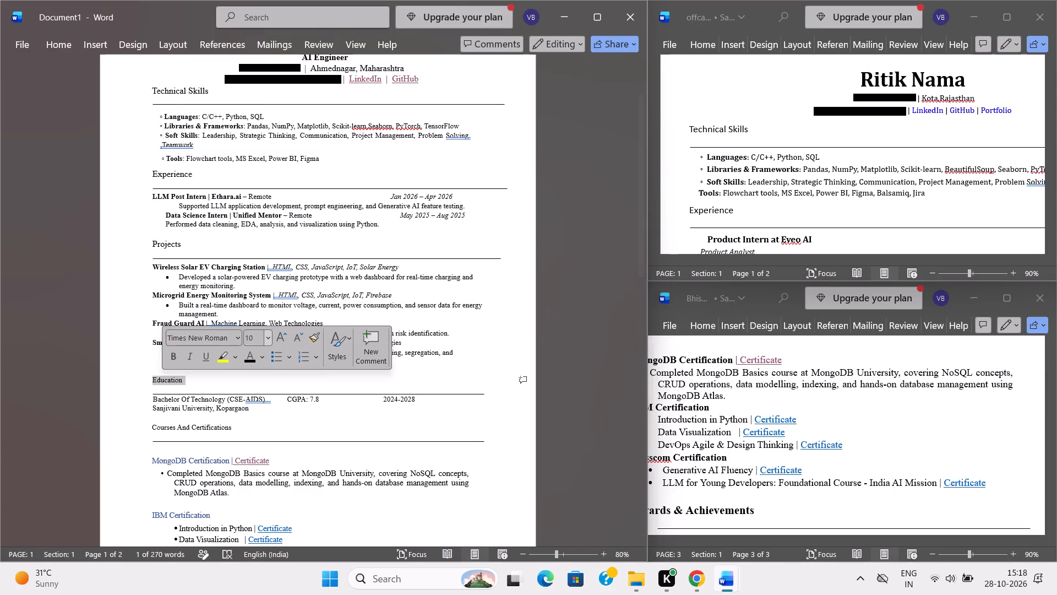
pyautogui.click(255, 340)
pyautogui.write('12')
pyautogui.press('Return')
pyautogui.scroll(-1, 255, 340)
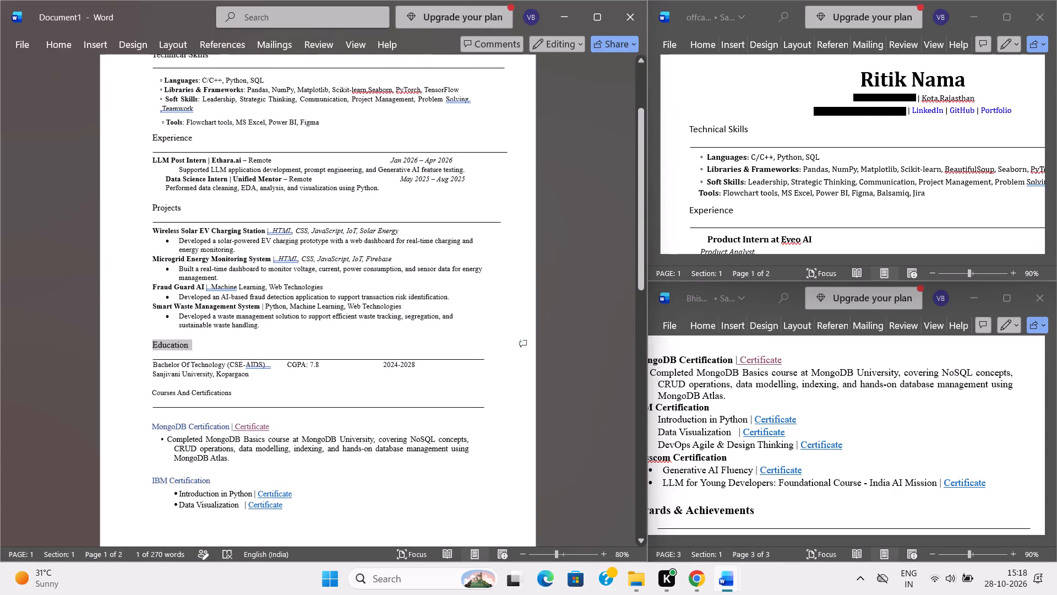
pyautogui.tripleClick(161, 394)
pyautogui.click(249, 351)
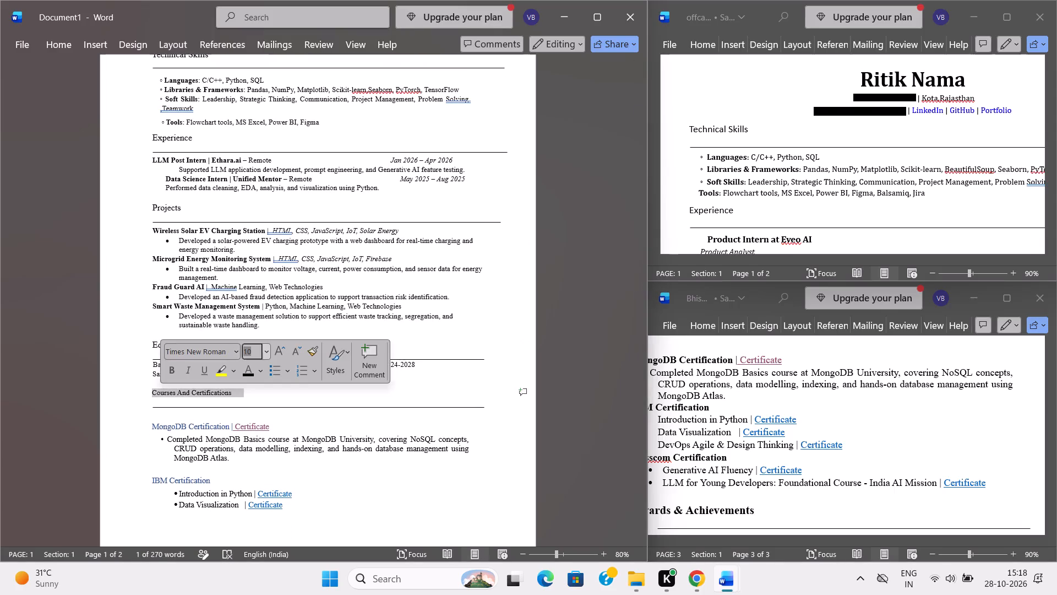
pyautogui.write('12')
pyautogui.press('Return')
# Set all the MongoDB, IBM and Nasscom certification entries in the new resume to font size 10.
pyautogui.scroll(-1, 260, 461)
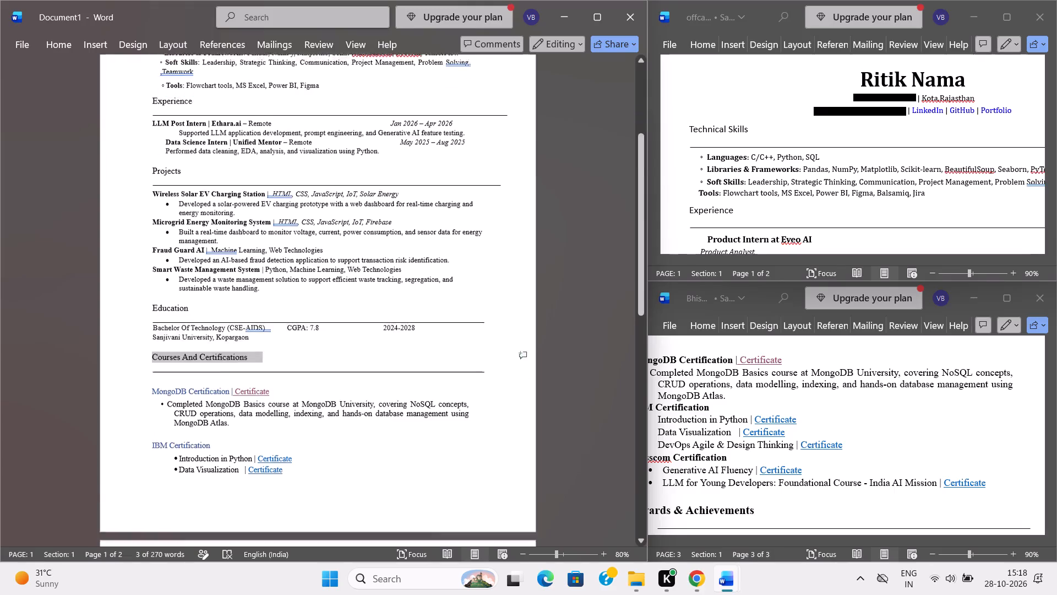
pyautogui.scroll(-1, 260, 461)
pyautogui.click(150, 267)
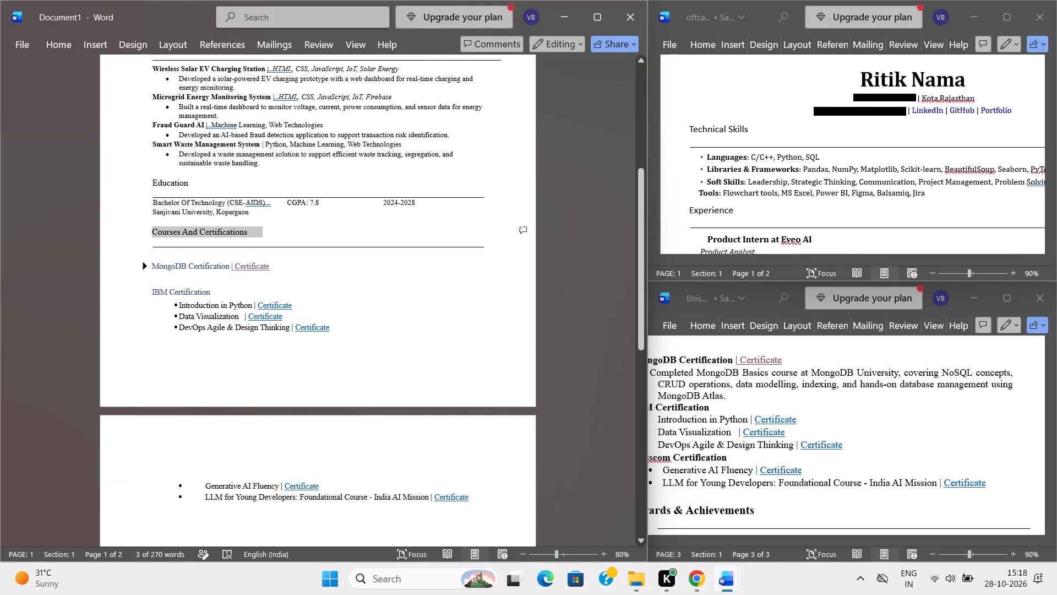
pyautogui.click(145, 265)
pyautogui.moveTo(151, 263); pyautogui.dragTo(309, 537)
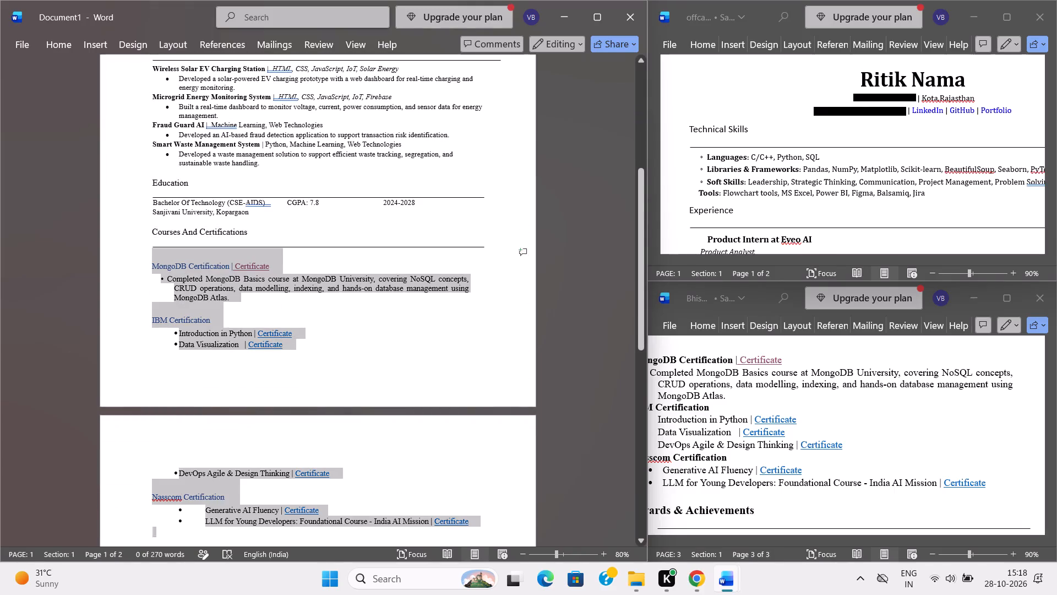
pyautogui.moveTo(309, 537); pyautogui.dragTo(481, 445)
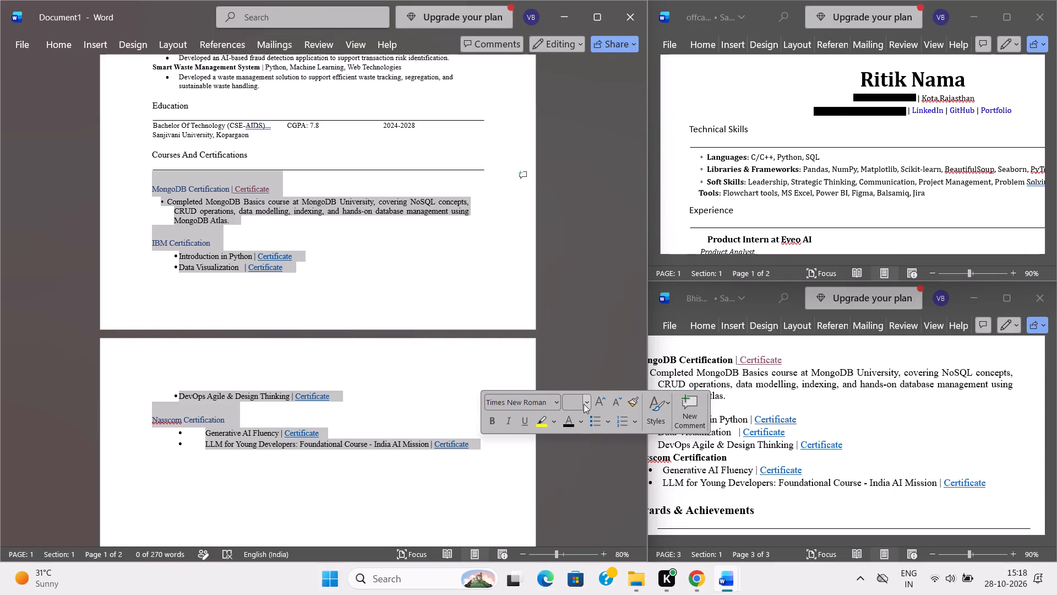
pyautogui.click(577, 403)
pyautogui.write('12')
pyautogui.press('Return')
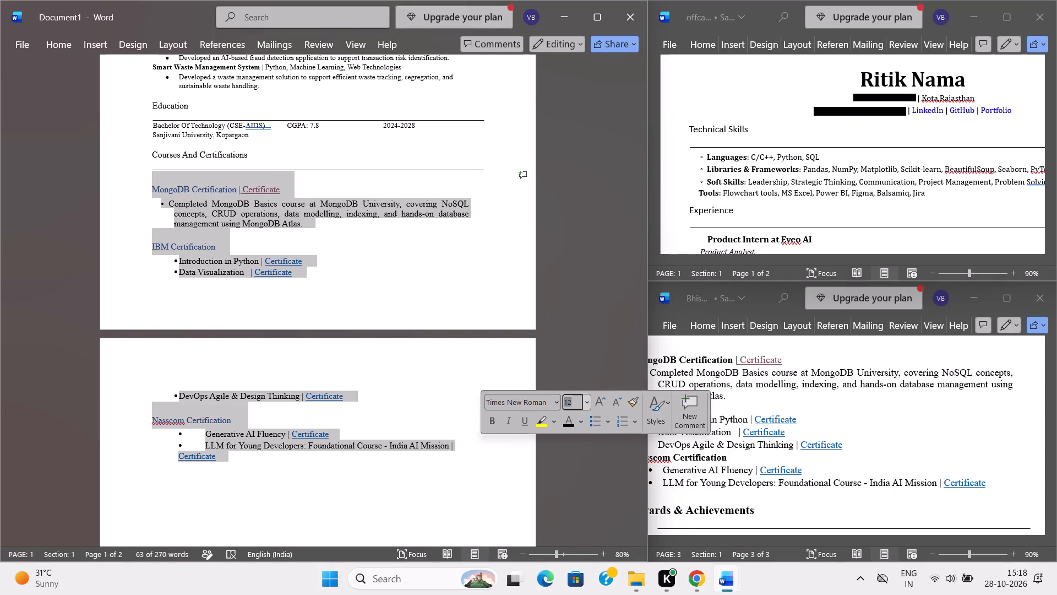
pyautogui.write('10')
pyautogui.press('Return')
pyautogui.click(281, 342)
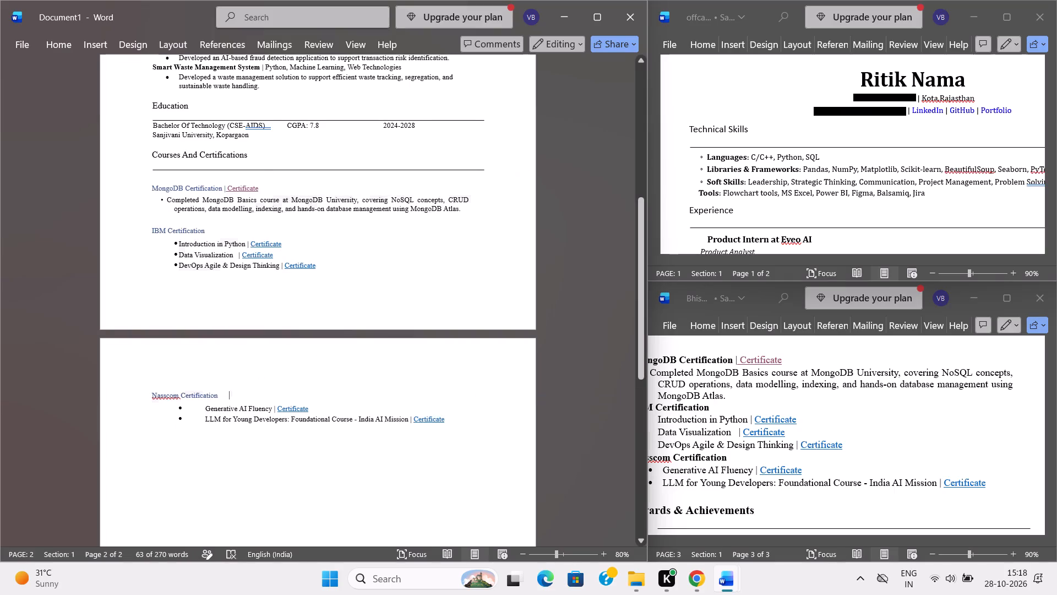
# Shorten the MongoDB bullet by deleting "course at MongoDB University" after "Completed MongoDB Basics".
pyautogui.scroll(1, 281, 342)
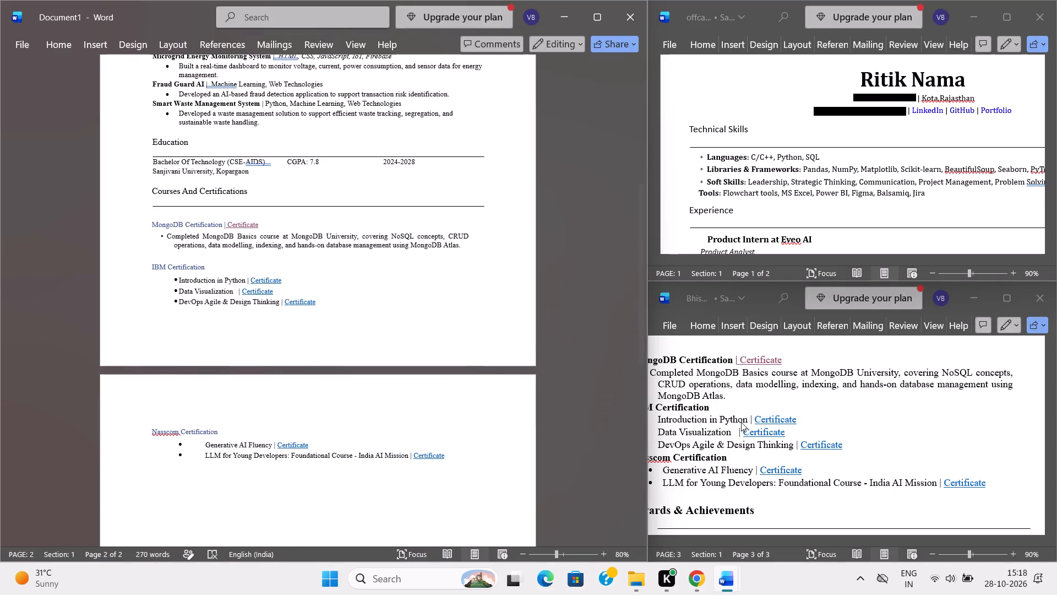
pyautogui.scroll(-7, 781, 140)
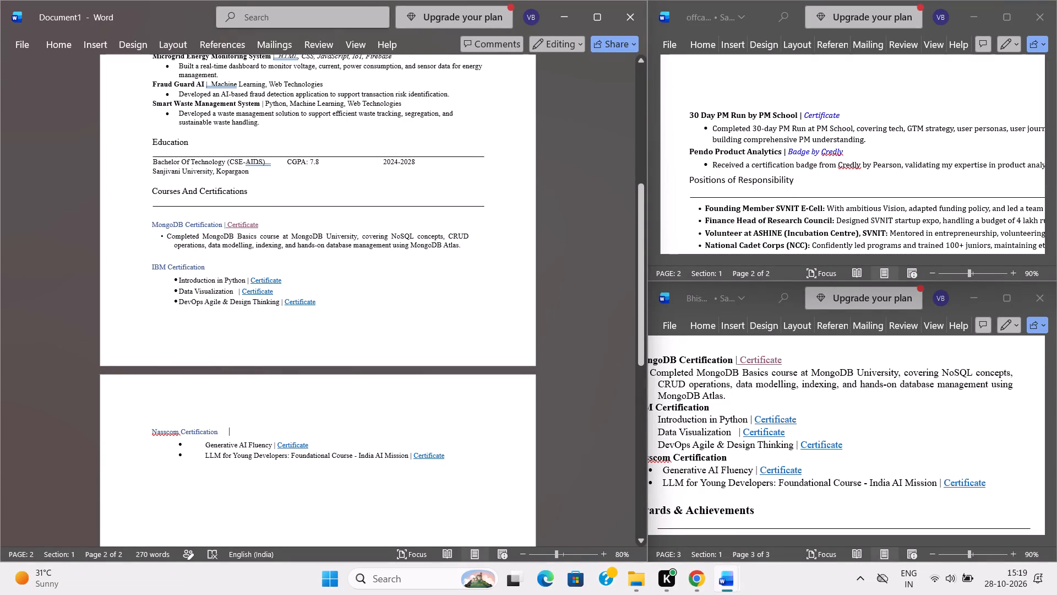
pyautogui.moveTo(261, 236); pyautogui.dragTo(355, 238)
pyautogui.press('BackSpace')
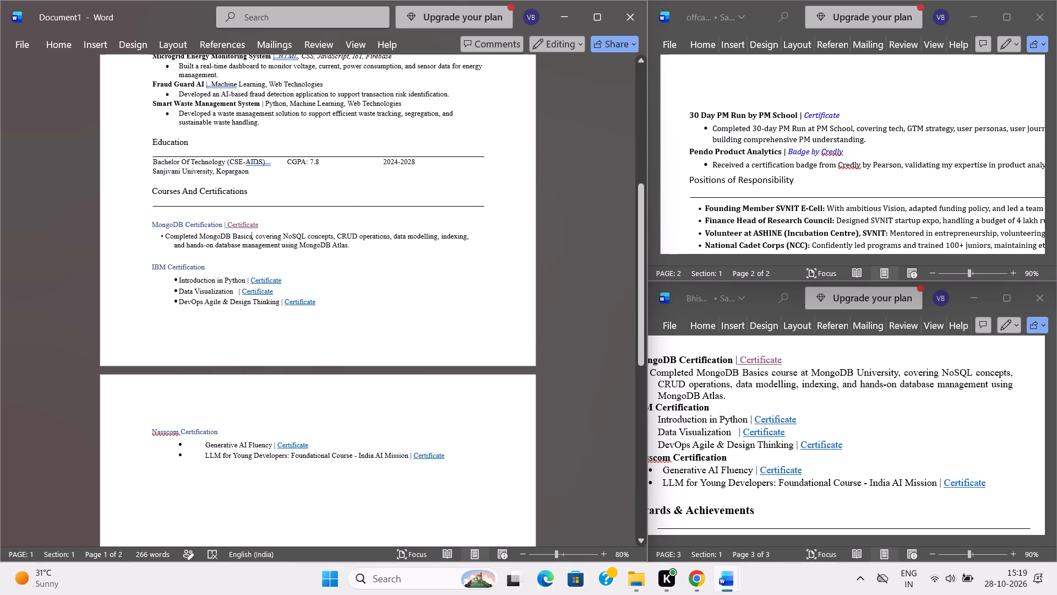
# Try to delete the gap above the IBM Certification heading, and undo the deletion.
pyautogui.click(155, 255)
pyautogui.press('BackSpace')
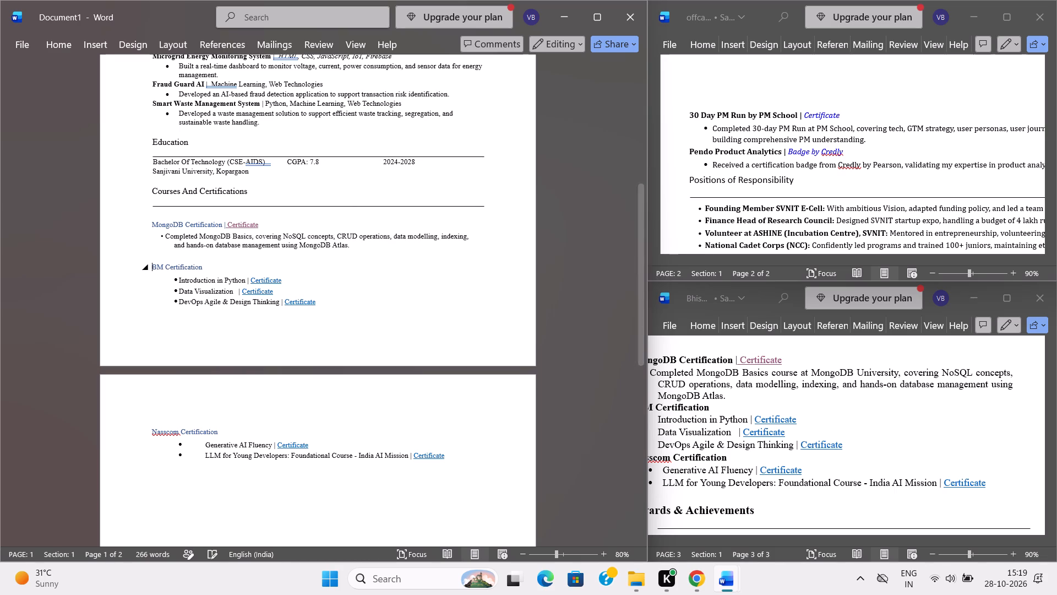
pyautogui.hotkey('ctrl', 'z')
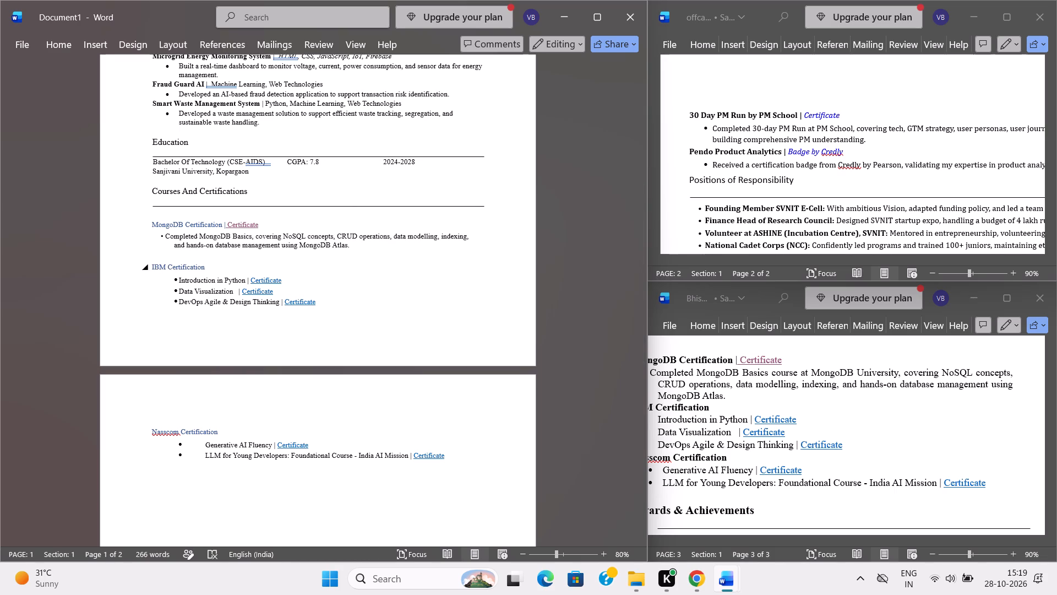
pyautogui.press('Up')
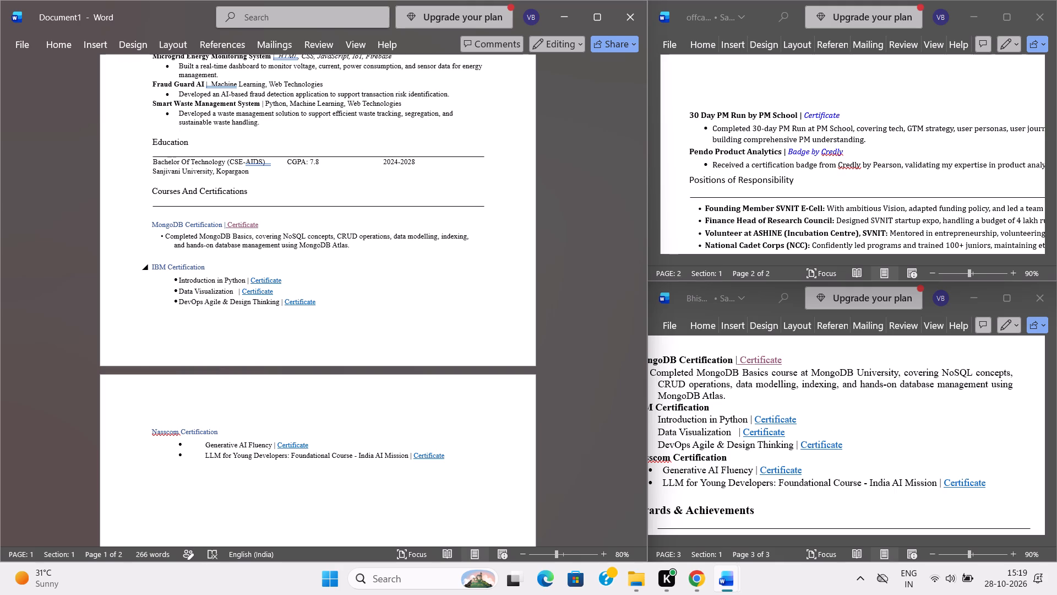
# Remove the paragraph space before the IBM Certification heading.
pyautogui.doubleClick(154, 255)
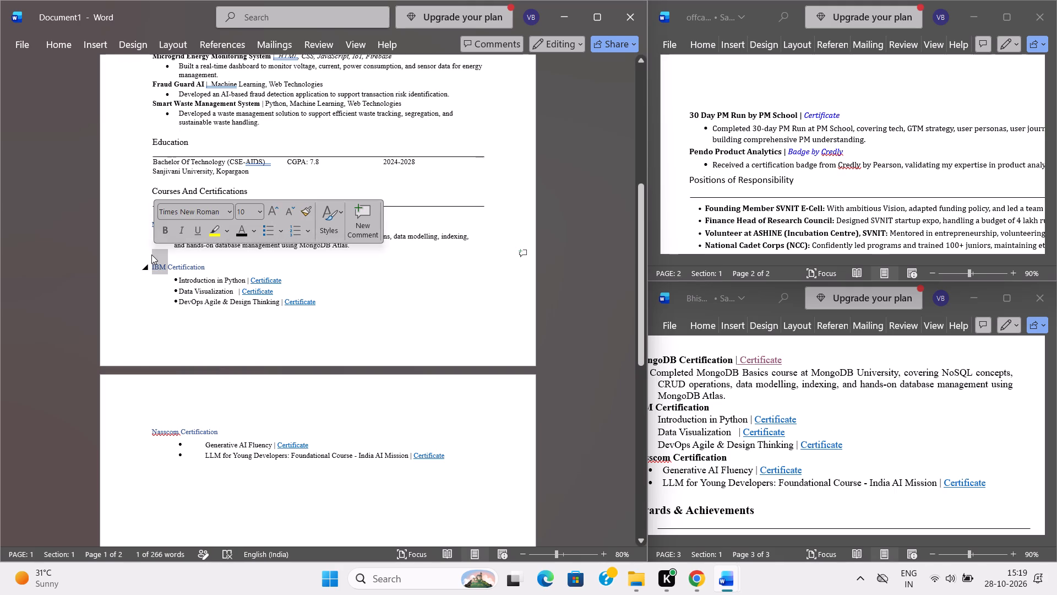
pyautogui.moveTo(208, 266); pyautogui.dragTo(148, 263)
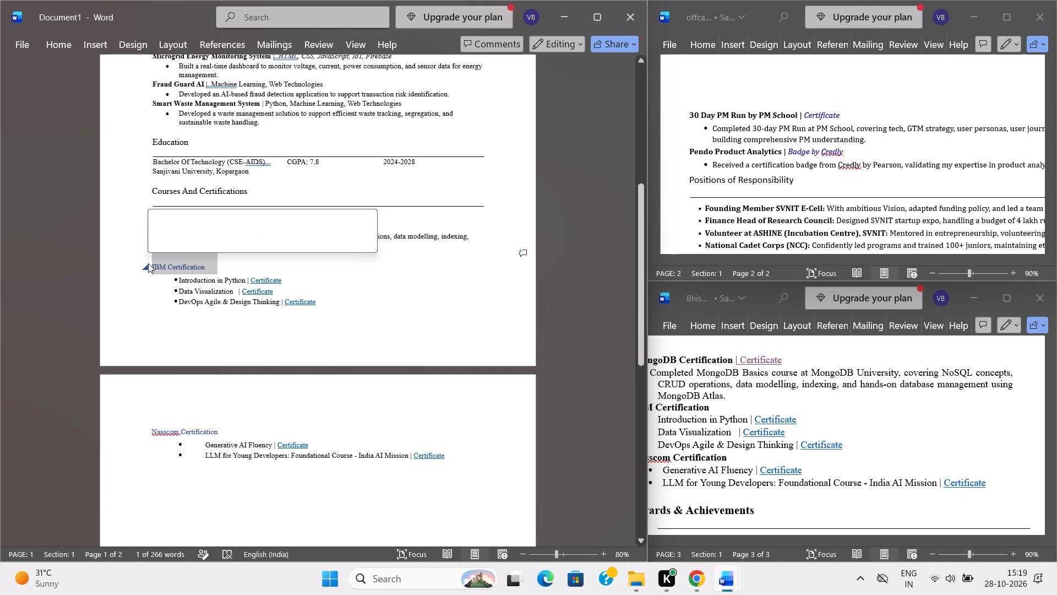
pyautogui.click(62, 45)
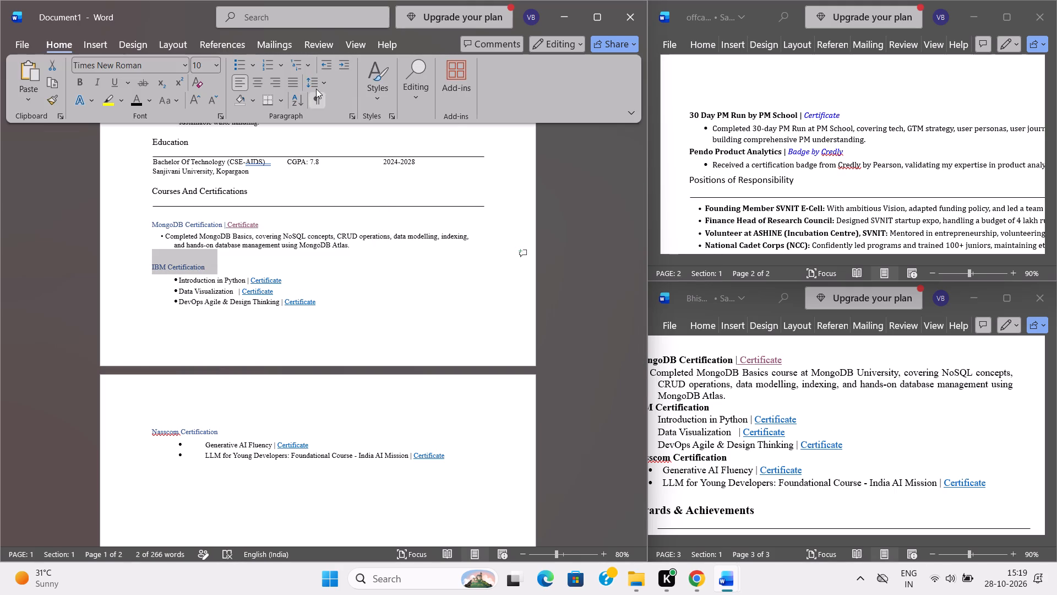
pyautogui.click(318, 88)
pyautogui.click(345, 232)
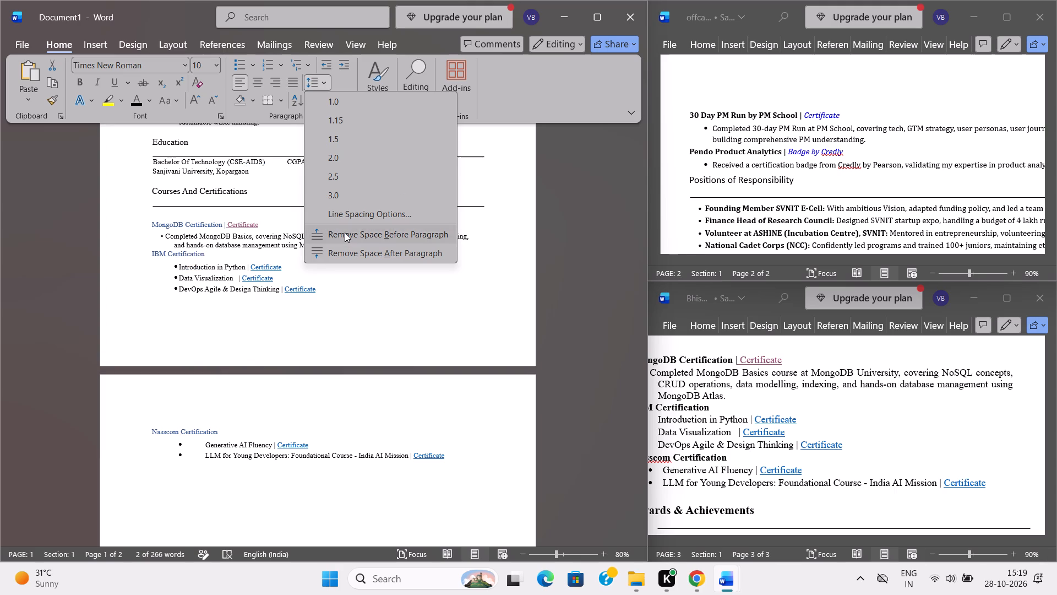
# Remove the paragraph space before the MongoDB Certification heading.
pyautogui.tripleClick(156, 221)
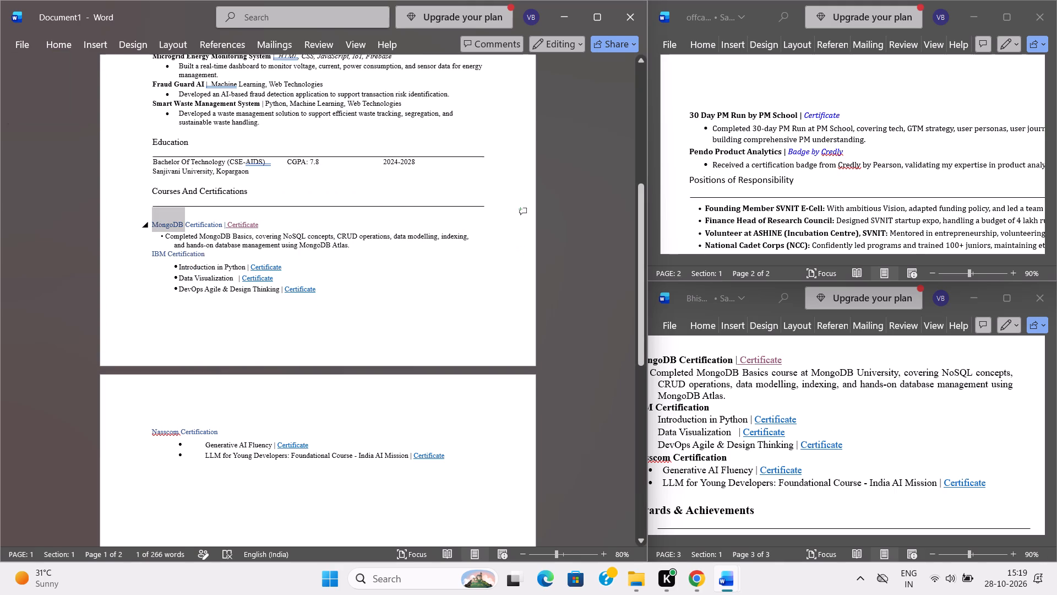
pyautogui.moveTo(259, 220); pyautogui.dragTo(146, 214)
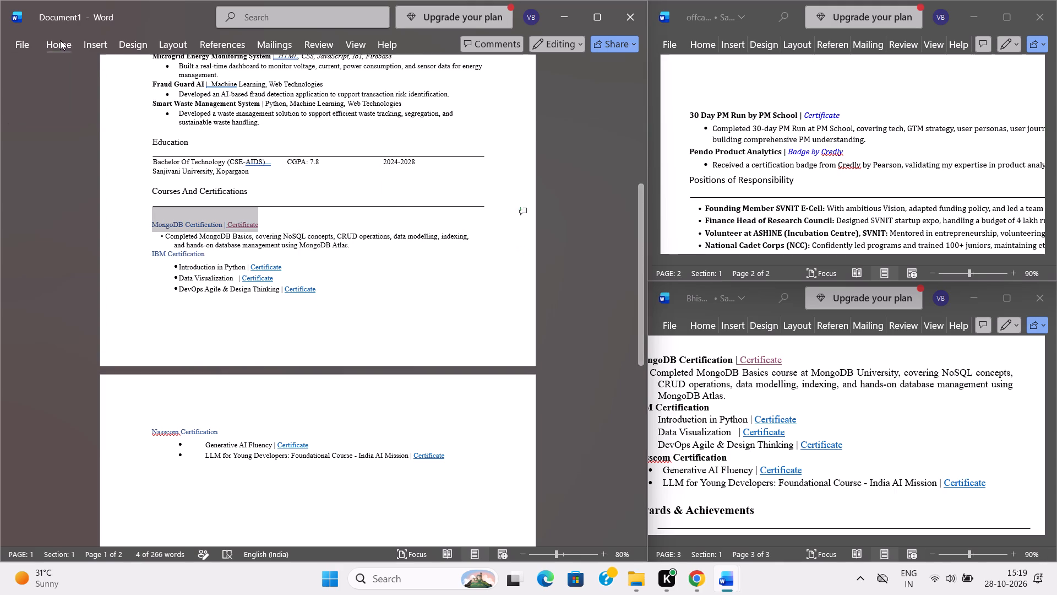
pyautogui.click(60, 40)
pyautogui.click(324, 88)
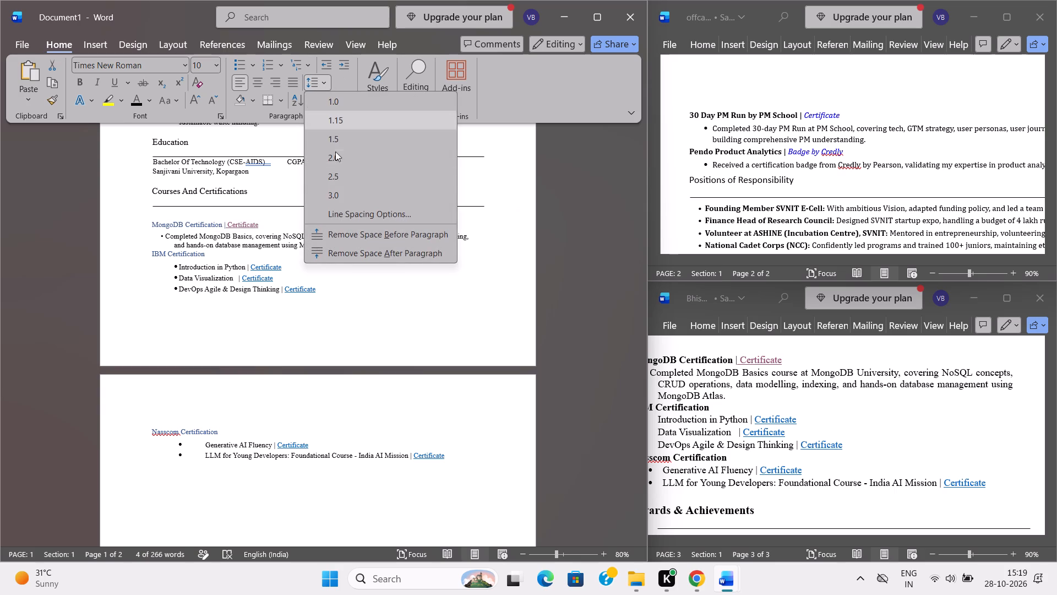
pyautogui.click(334, 237)
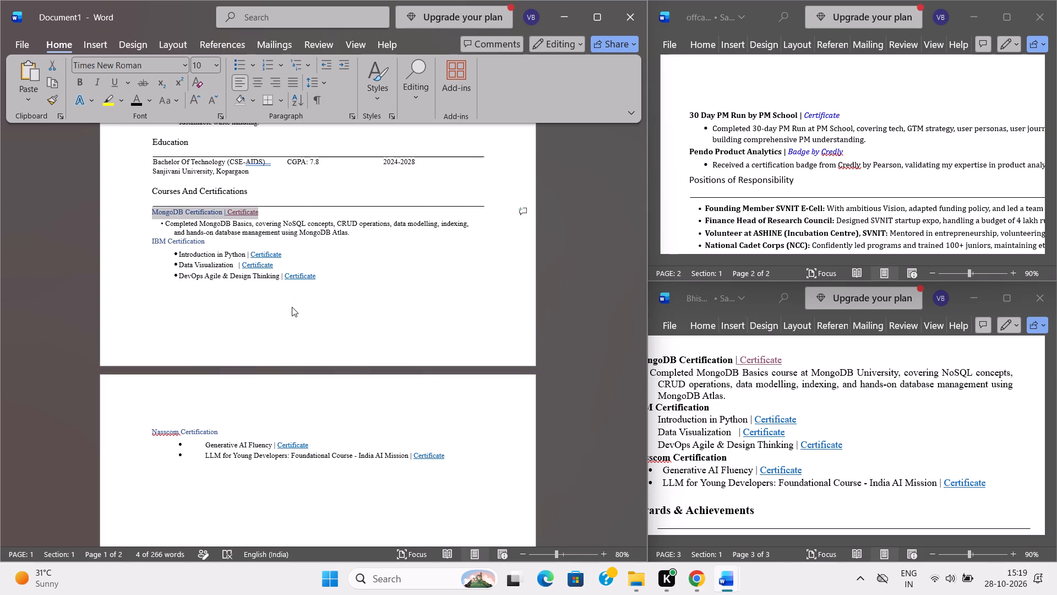
pyautogui.click(292, 307)
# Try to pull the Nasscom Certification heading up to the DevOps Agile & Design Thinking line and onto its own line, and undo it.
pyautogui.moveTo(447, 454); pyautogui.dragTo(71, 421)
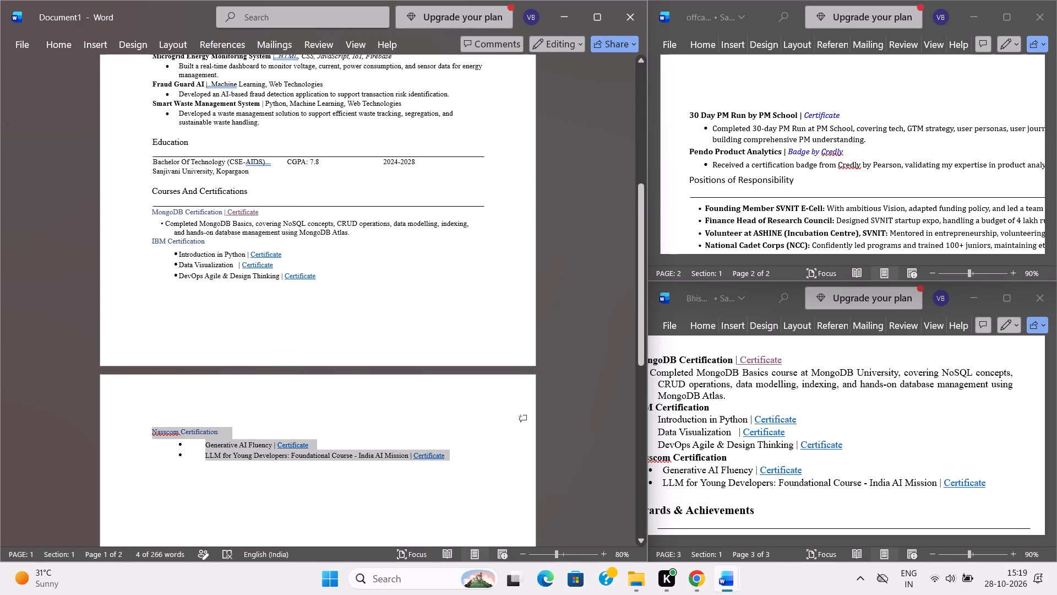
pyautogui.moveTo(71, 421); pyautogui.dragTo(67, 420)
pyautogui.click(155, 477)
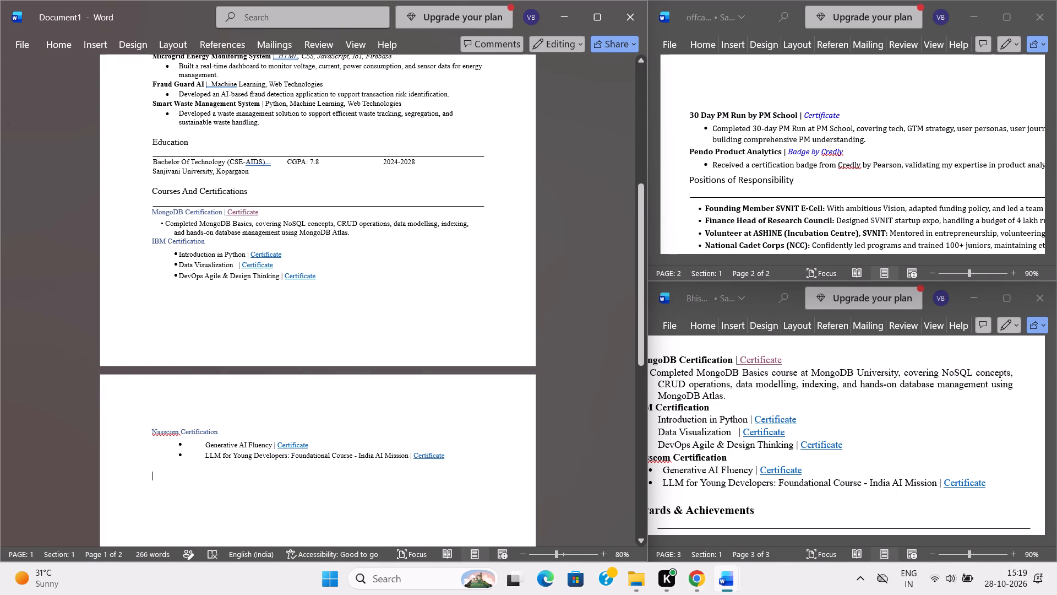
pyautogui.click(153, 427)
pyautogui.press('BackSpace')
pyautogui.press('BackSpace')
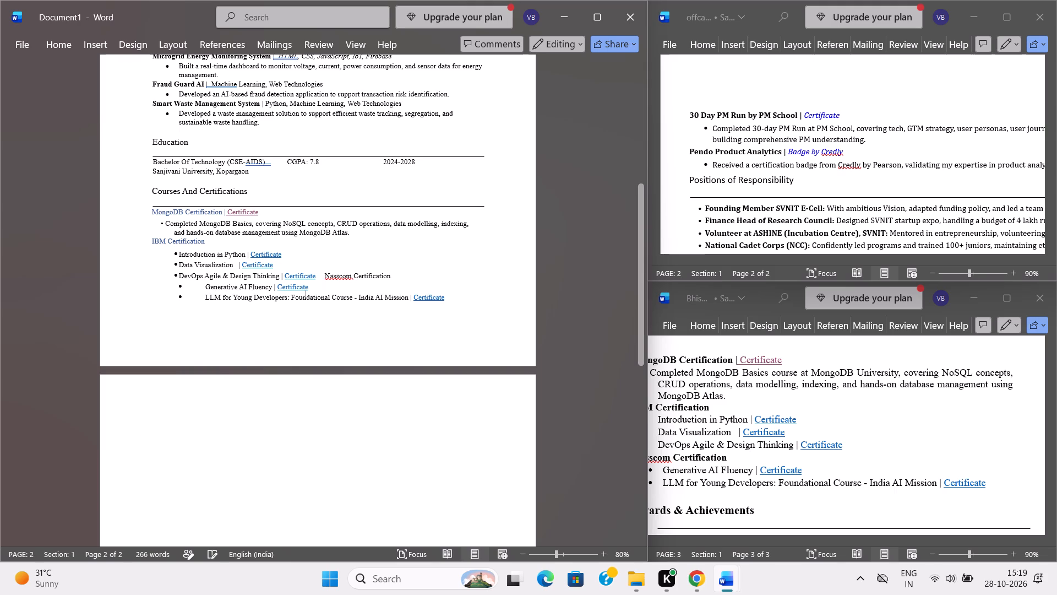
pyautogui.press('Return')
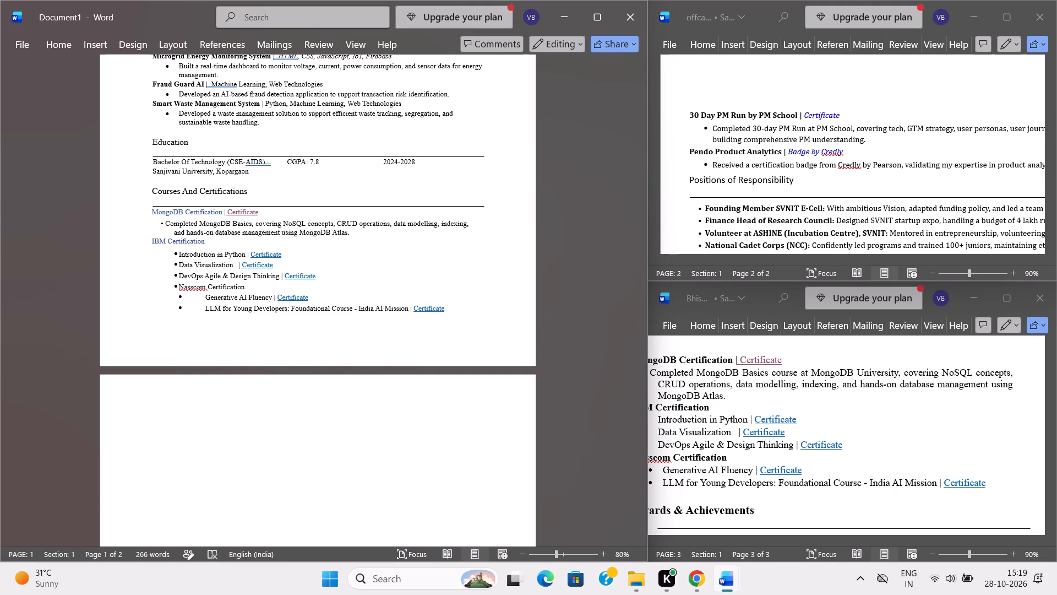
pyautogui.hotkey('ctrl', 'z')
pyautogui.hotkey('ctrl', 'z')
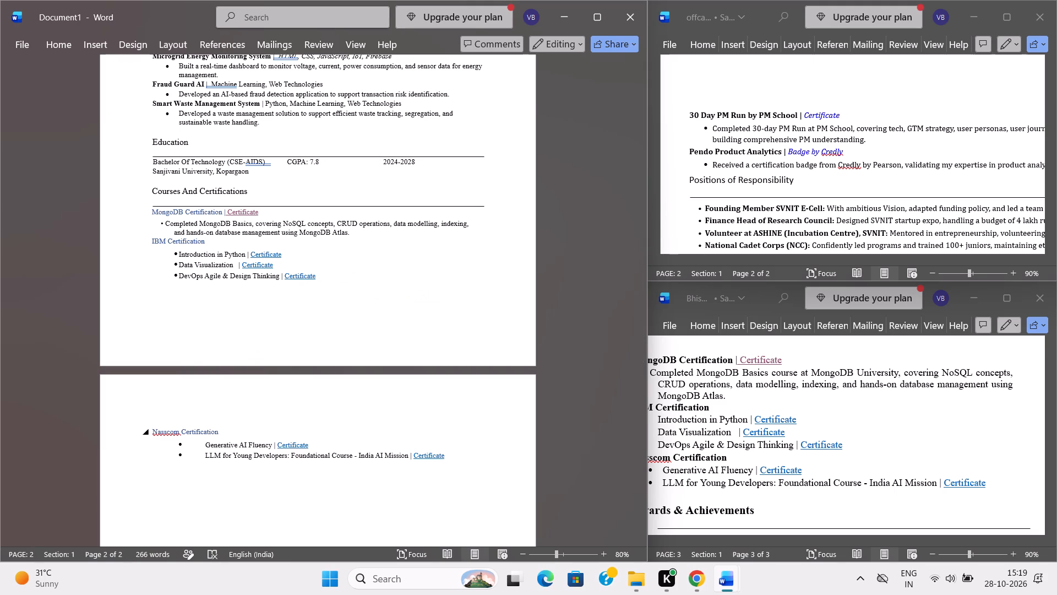
# Bring Nasscom Certification onto page 1 as an unbulleted line directly below DevOps Agile & Design Thinking, aligned with the IBM Certification heading.
pyautogui.press('BackSpace')
pyautogui.press('Return')
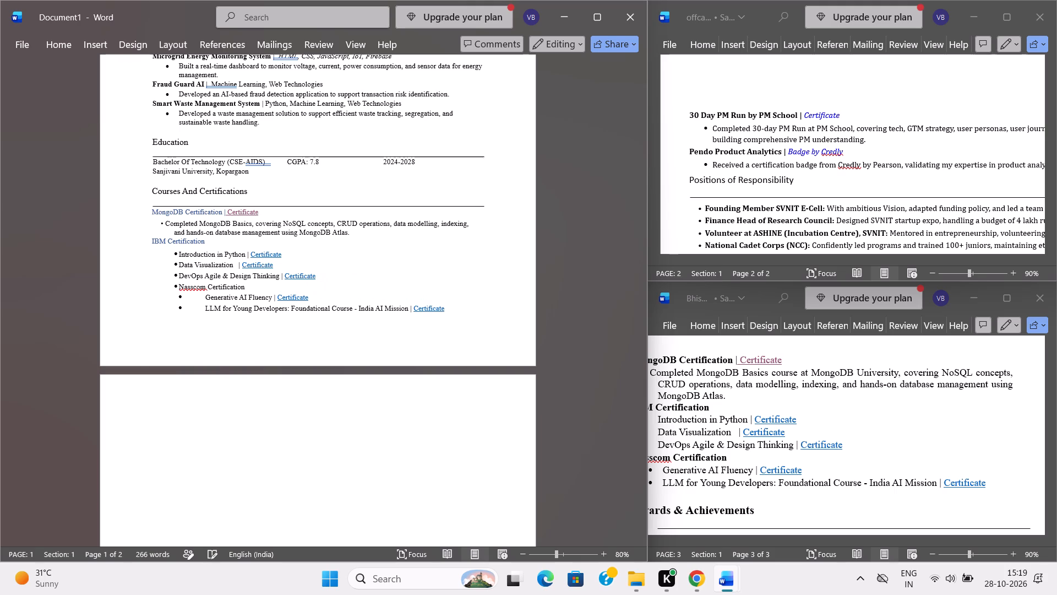
pyautogui.press('BackSpace')
pyautogui.press('BackSpace')
pyautogui.press('BackSpace')
pyautogui.press('BackSpace')
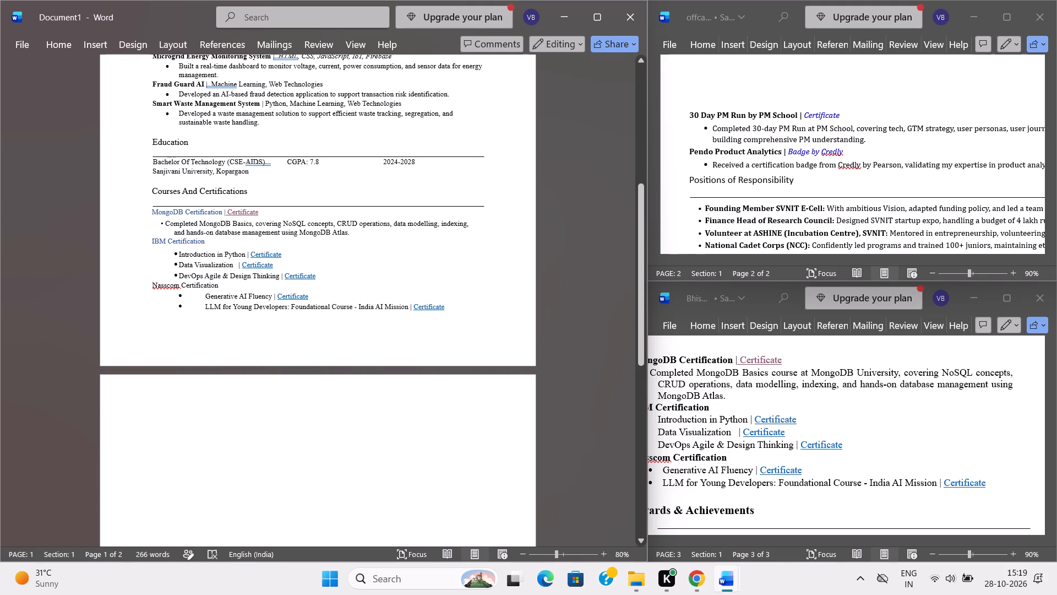
# Remove the bullets from the Generative AI Fluency and LLM for Young Developers items under Nasscom Certification.
pyautogui.keyDown('ctrl'); pyautogui.scroll(6, 195, 435); pyautogui.keyUp('ctrl')
pyautogui.click(204, 310)
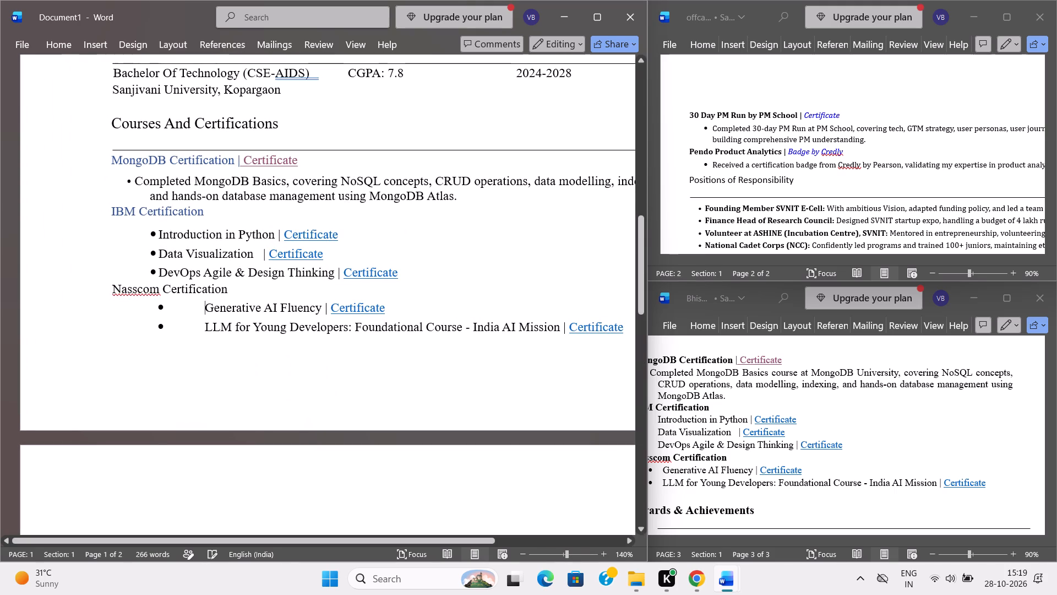
pyautogui.press('BackSpace')
pyautogui.click(204, 328)
pyautogui.press('BackSpace')
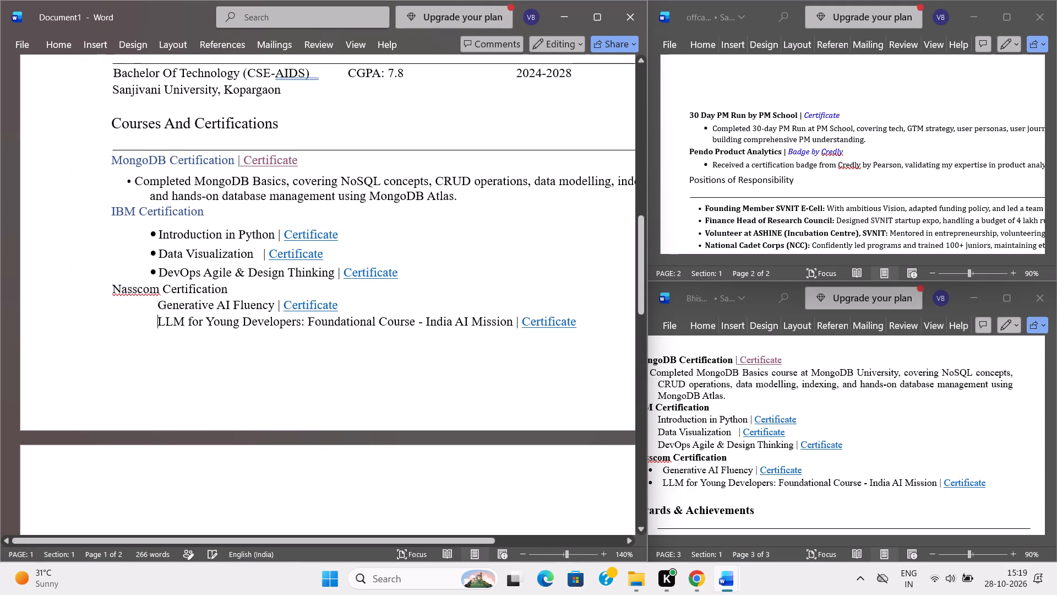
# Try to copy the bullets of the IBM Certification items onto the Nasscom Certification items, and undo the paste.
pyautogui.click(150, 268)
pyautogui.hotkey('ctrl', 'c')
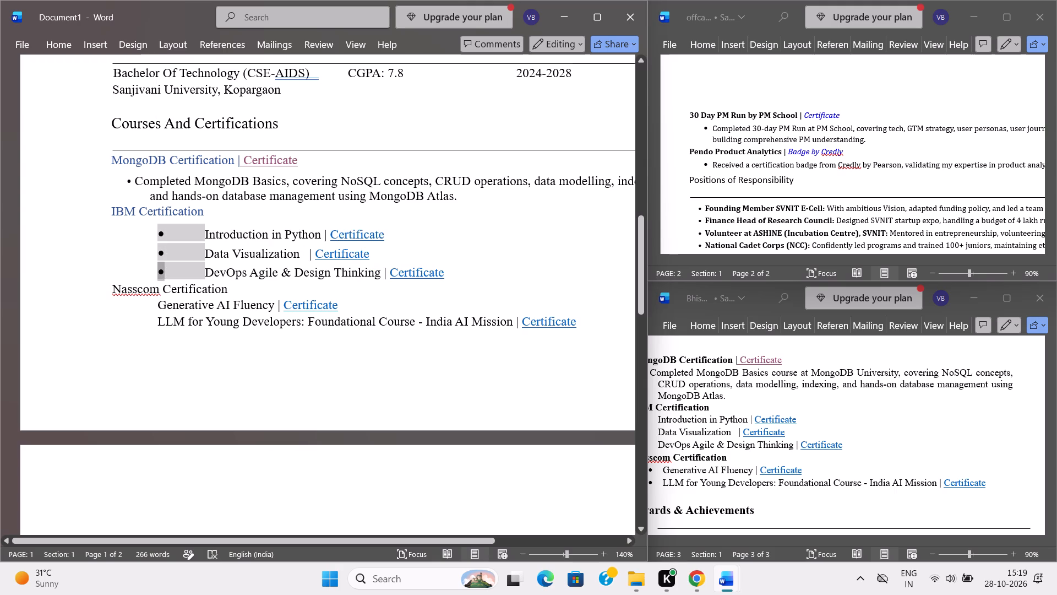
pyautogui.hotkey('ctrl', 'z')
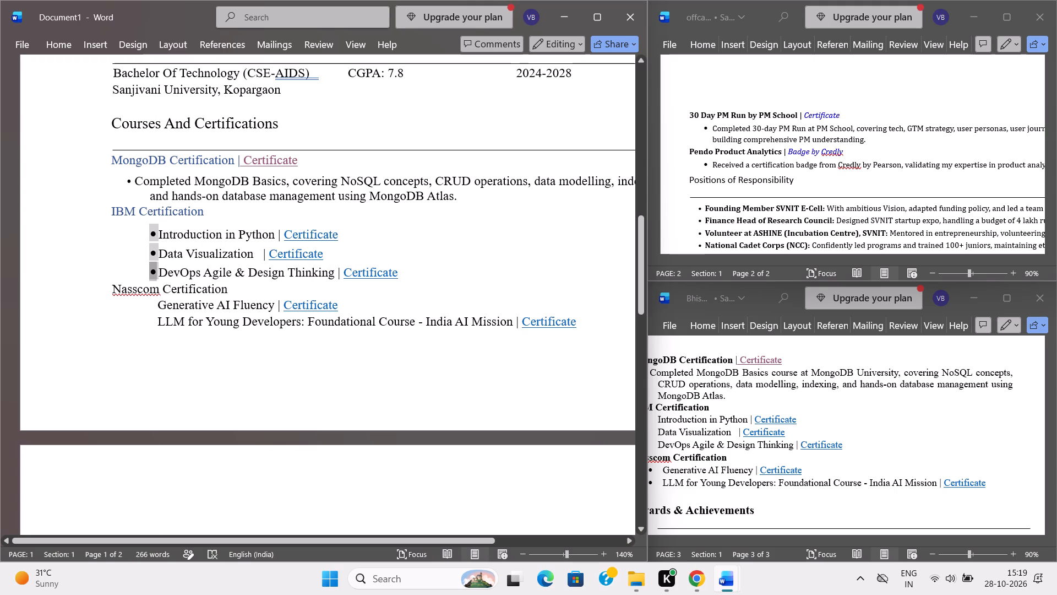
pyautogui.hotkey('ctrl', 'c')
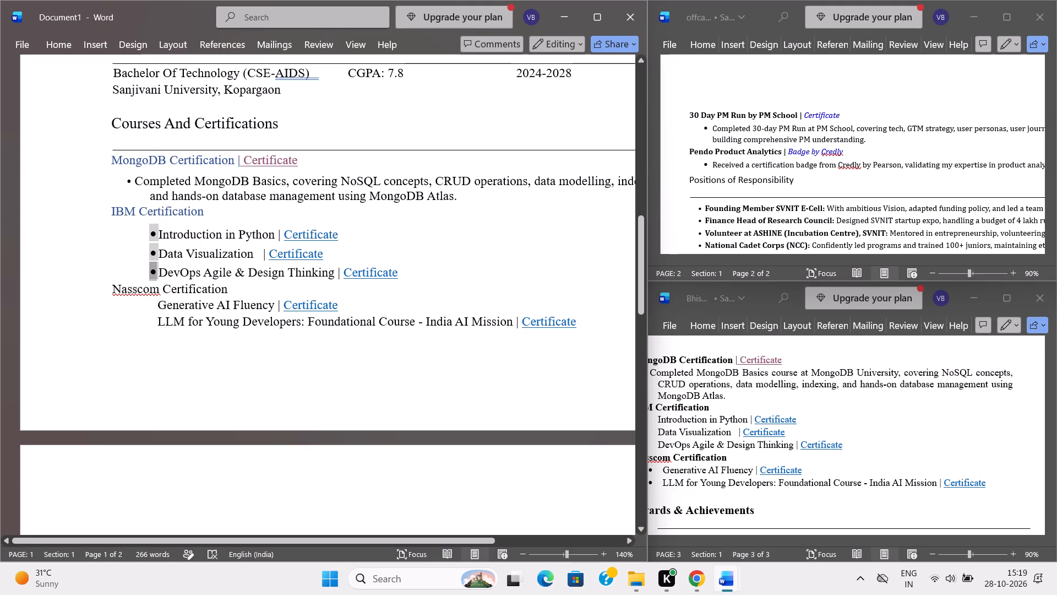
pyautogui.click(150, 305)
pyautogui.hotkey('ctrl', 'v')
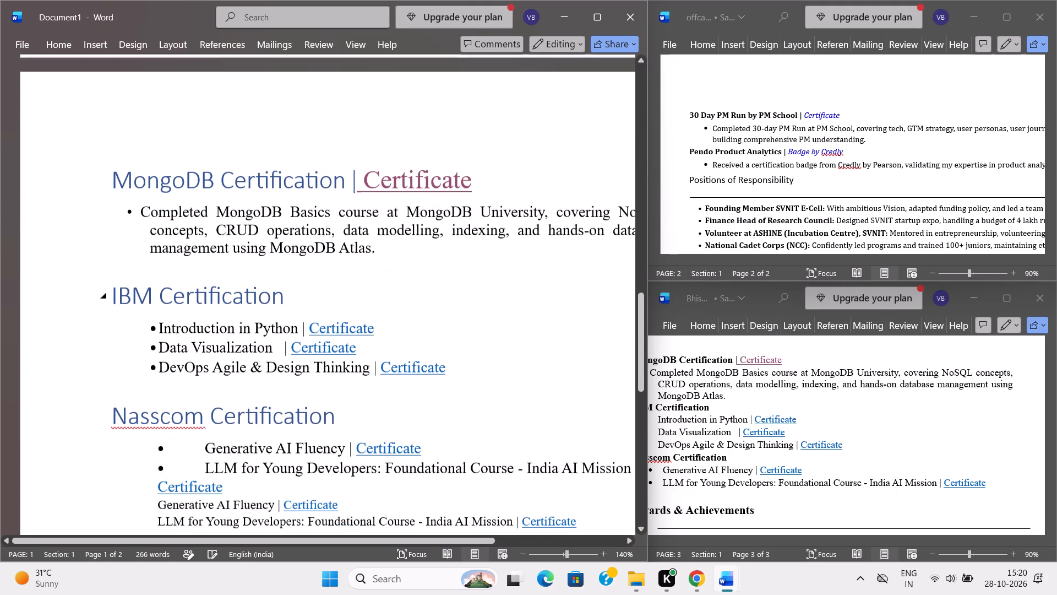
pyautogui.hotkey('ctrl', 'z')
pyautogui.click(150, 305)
# Apply round bullets to the Generative AI Fluency and LLM for Young Developers items under Nasscom Certification.
pyautogui.scroll(1, 150, 305)
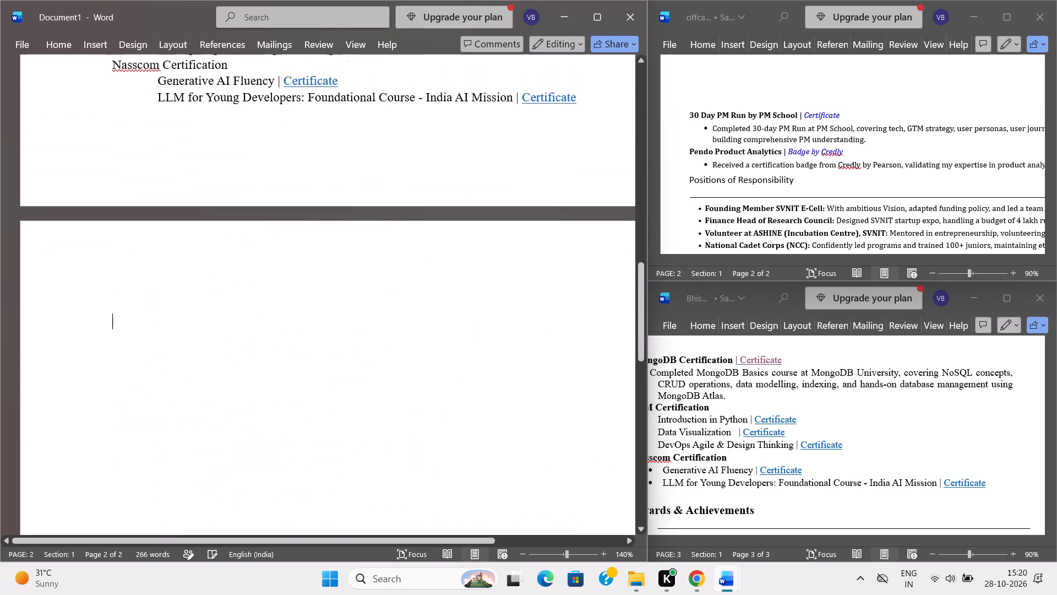
pyautogui.scroll(2, 150, 305)
pyautogui.click(155, 330)
pyautogui.moveTo(155, 330); pyautogui.dragTo(576, 363)
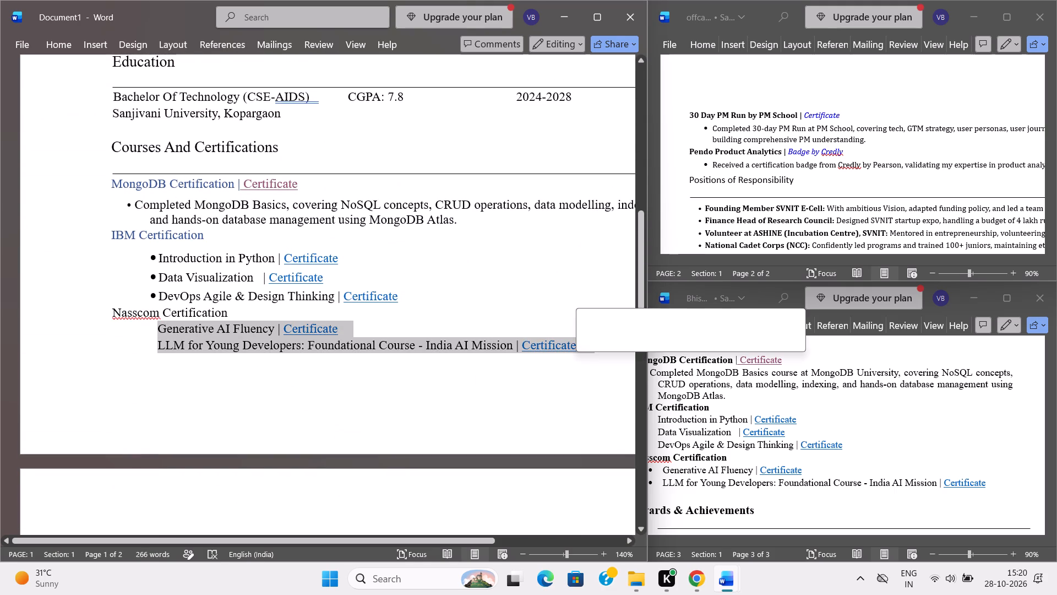
pyautogui.click(690, 342)
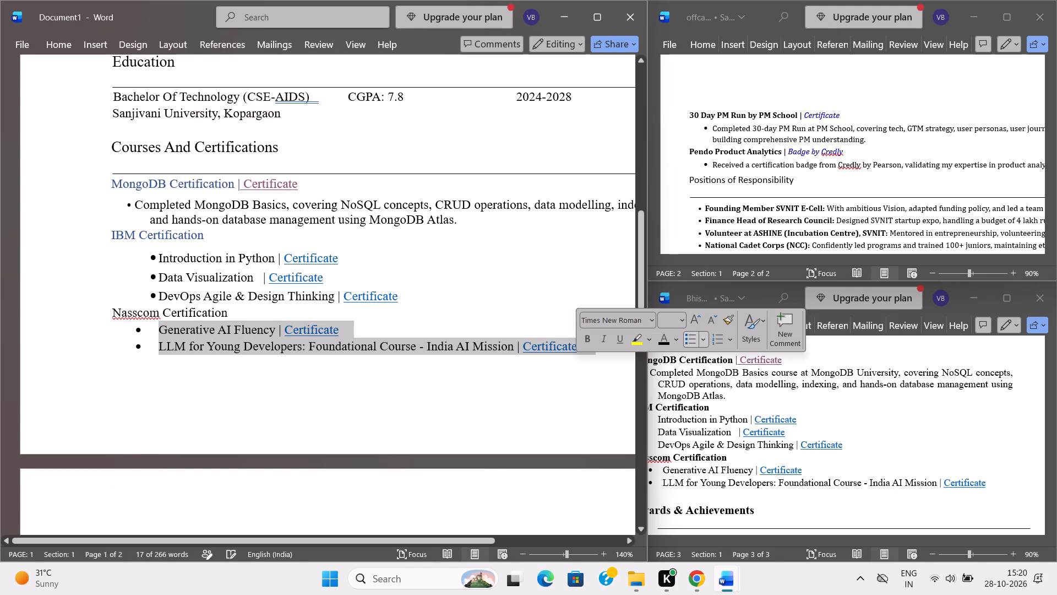
pyautogui.click(311, 409)
# Make the IBM Certification and Nasscom Certification headings black and bold.
pyautogui.moveTo(225, 310); pyautogui.dragTo(126, 311)
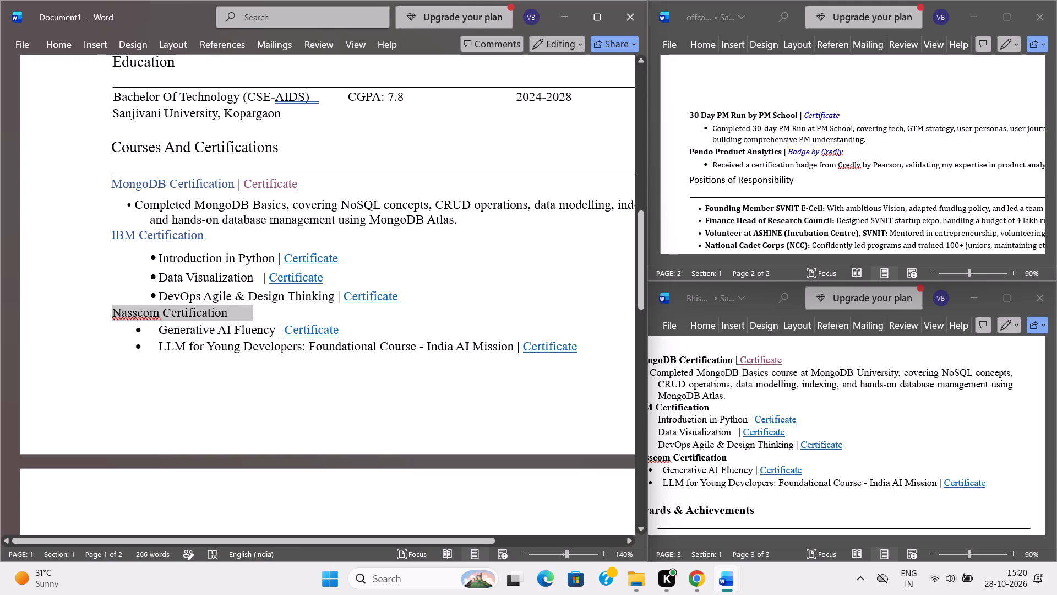
pyautogui.moveTo(126, 311); pyautogui.dragTo(117, 312)
pyautogui.click(204, 290)
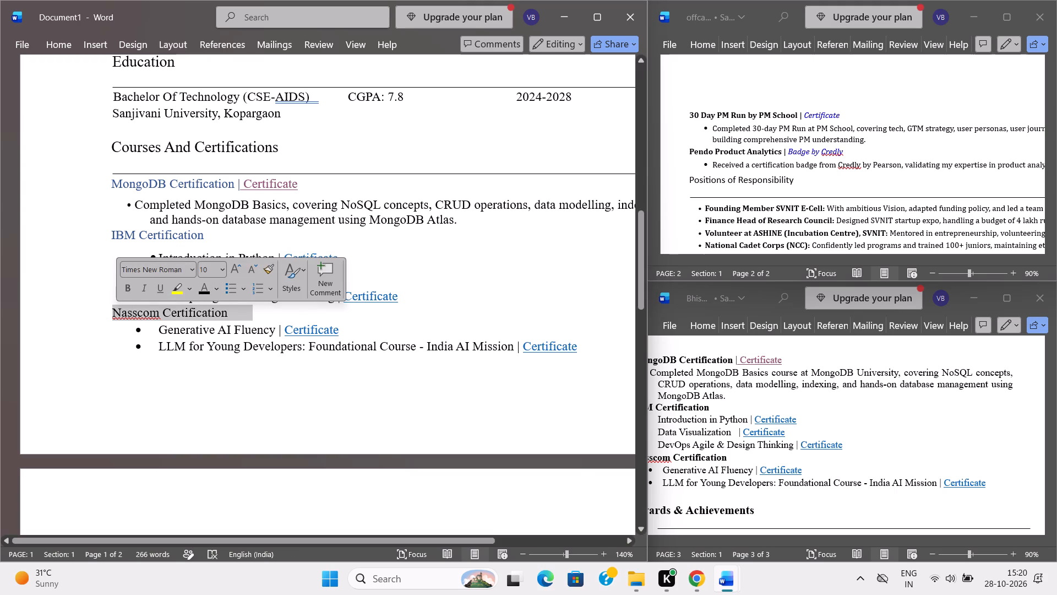
pyautogui.click(110, 334)
pyautogui.moveTo(206, 237); pyautogui.dragTo(112, 236)
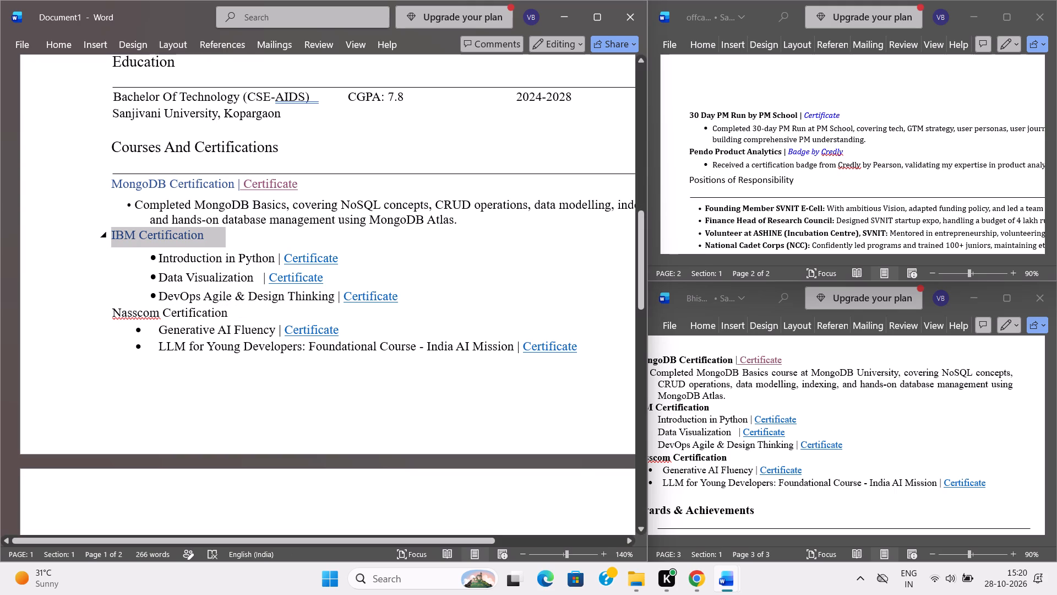
pyautogui.moveTo(112, 236); pyautogui.dragTo(110, 236)
pyautogui.click(194, 211)
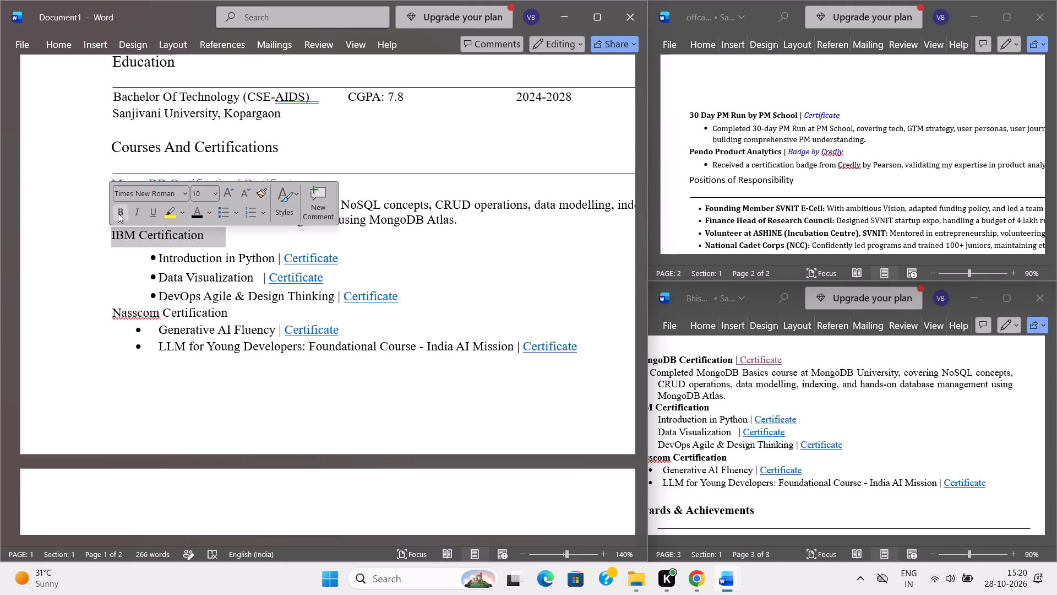
pyautogui.click(118, 213)
pyautogui.moveTo(114, 311); pyautogui.dragTo(171, 314)
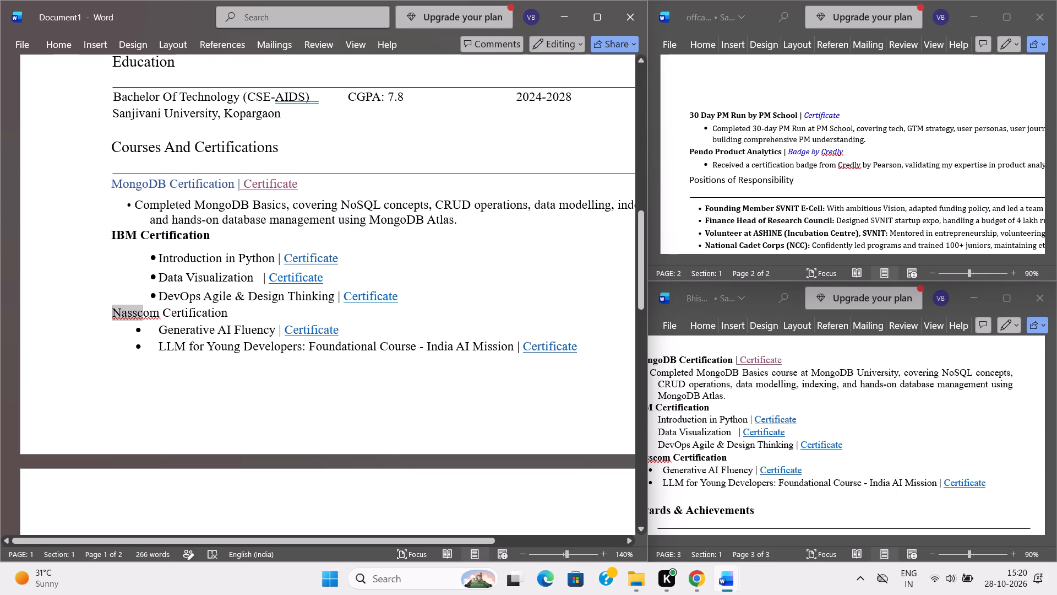
pyautogui.moveTo(171, 314); pyautogui.dragTo(222, 312)
pyautogui.click(232, 284)
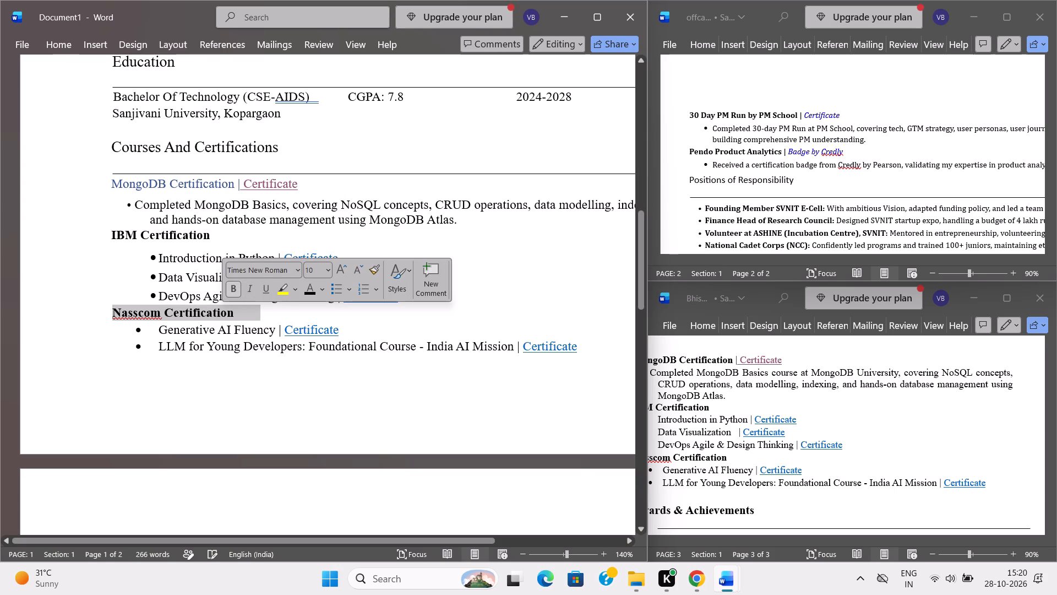
# Make the MongoDB Certification heading text bold and black, leaving out its Certificate link.
pyautogui.moveTo(110, 183); pyautogui.dragTo(223, 191)
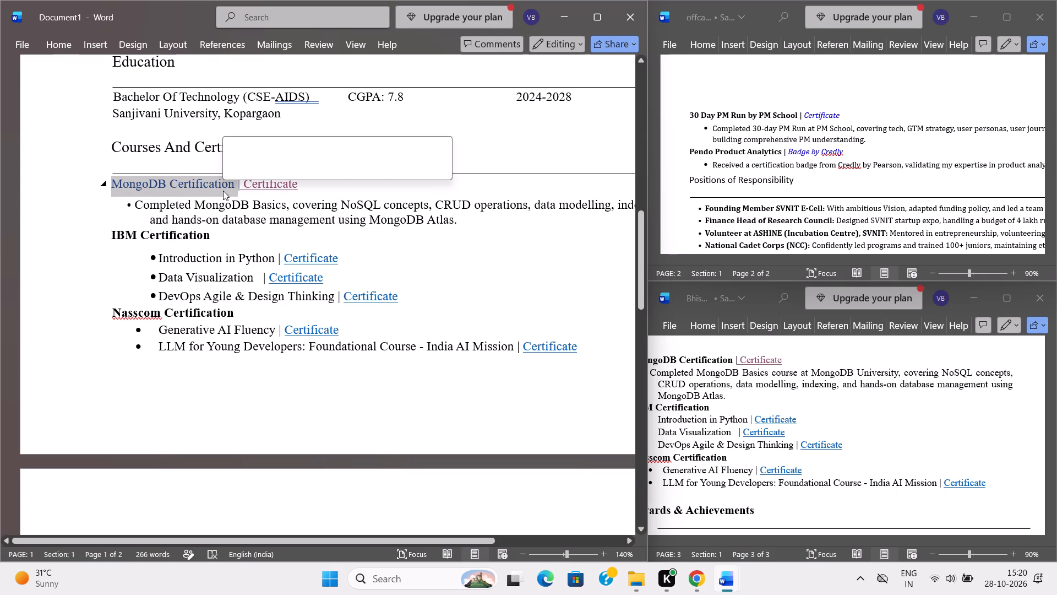
pyautogui.click(233, 159)
pyautogui.click(232, 162)
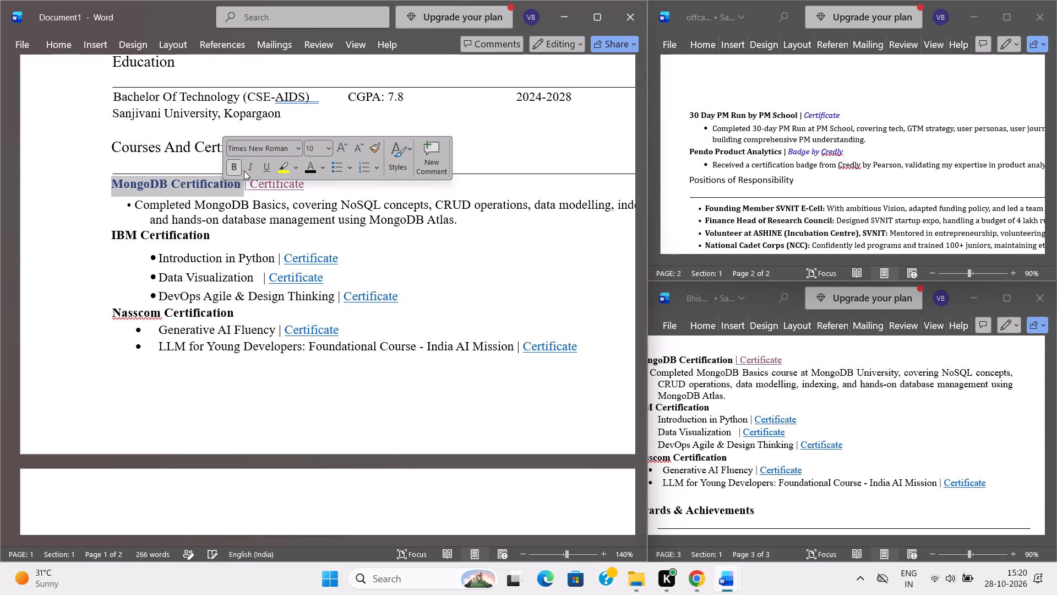
pyautogui.click(422, 289)
pyautogui.keyDown('ctrl'); pyautogui.scroll(-4, 422, 289); pyautogui.keyUp('ctrl')
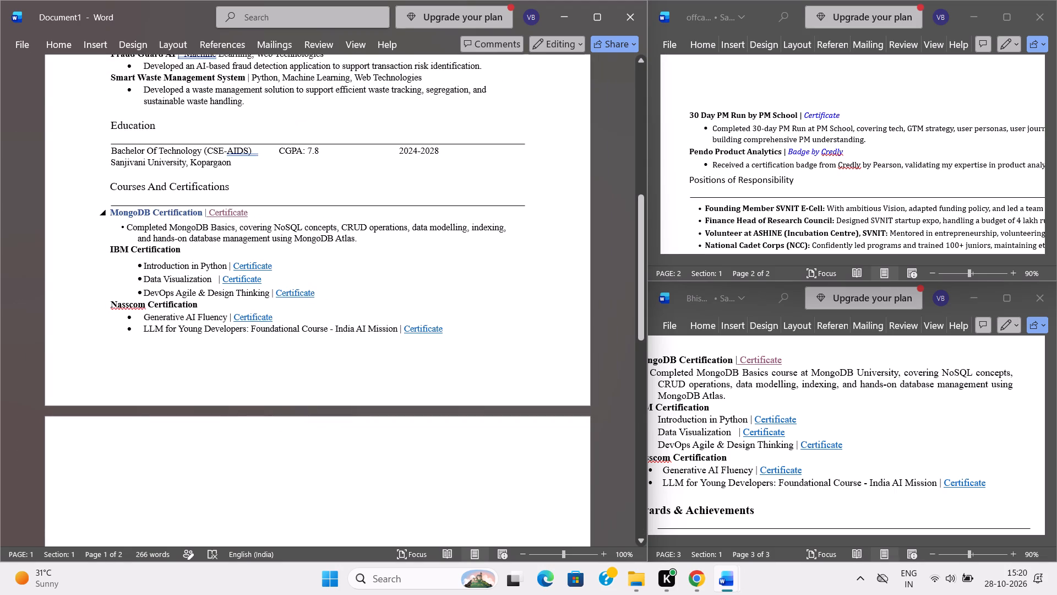
pyautogui.moveTo(202, 214); pyautogui.dragTo(106, 210)
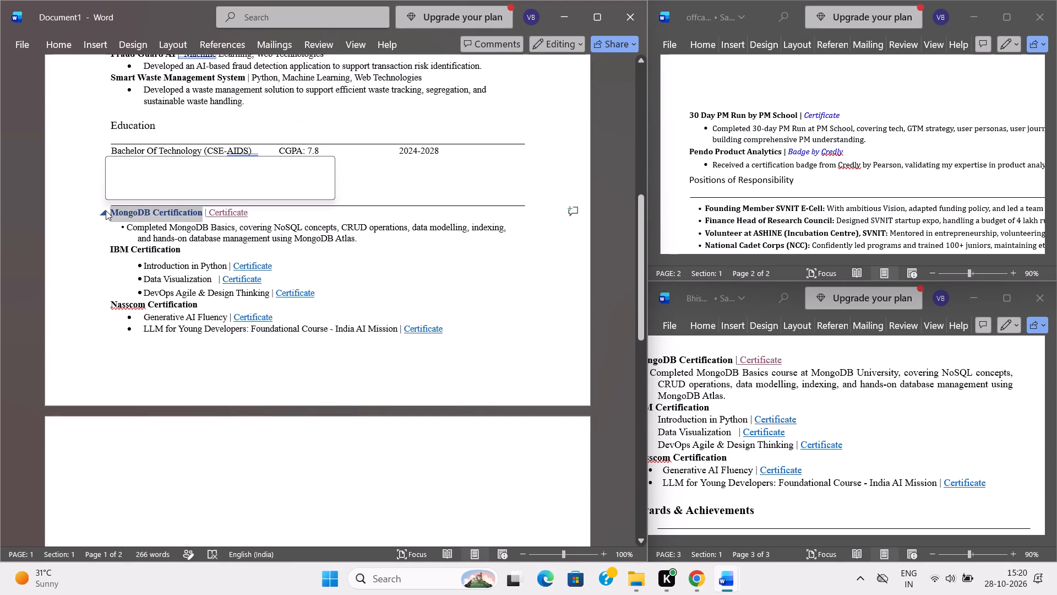
pyautogui.click(194, 187)
pyautogui.click(330, 278)
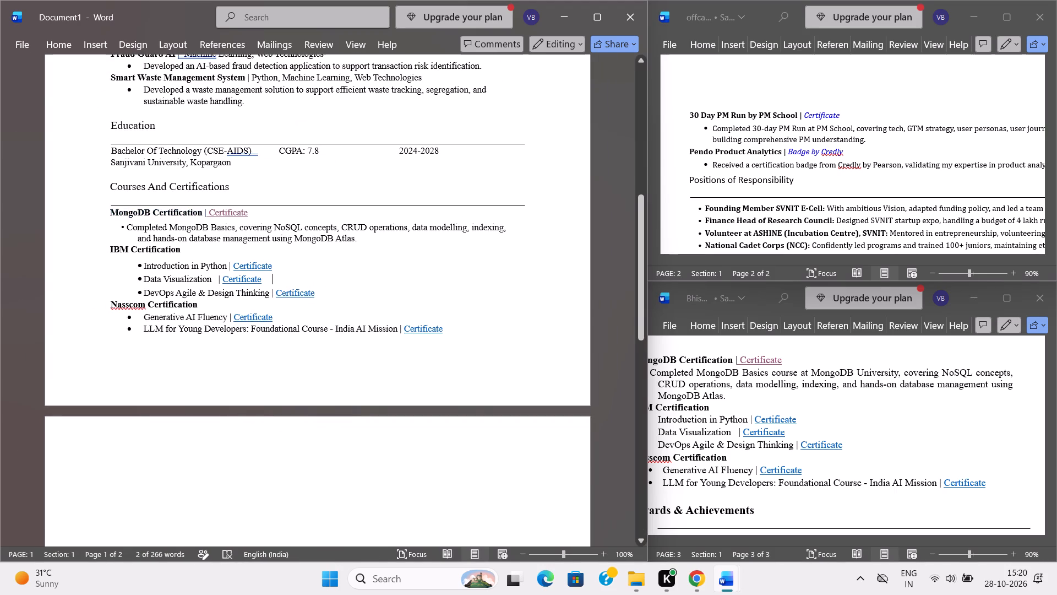
# Delete the Wireless Solar EV Charging Station project and its description from the Projects section.
pyautogui.scroll(4, 330, 278)
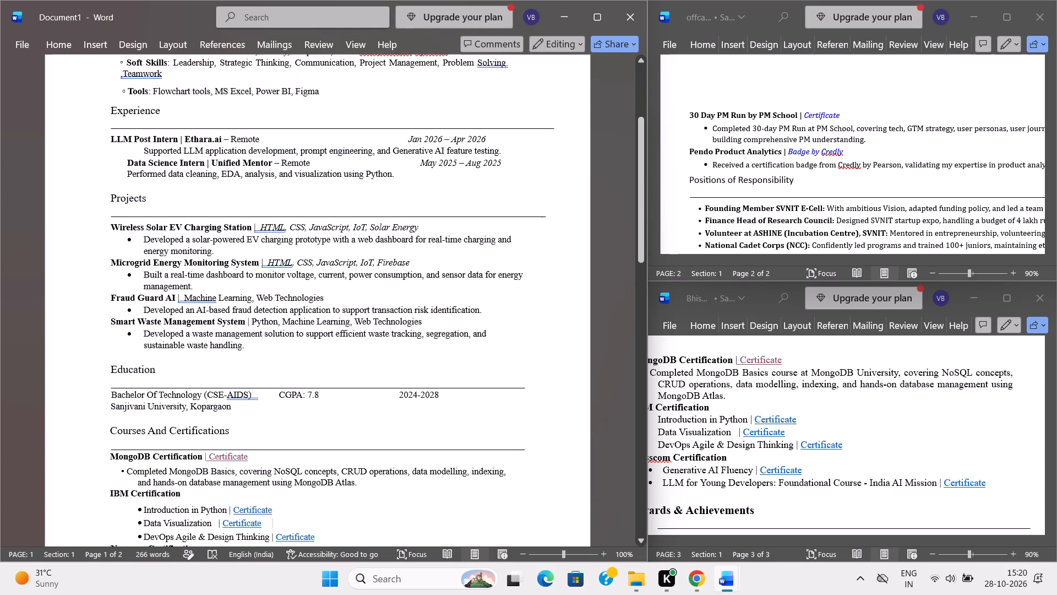
pyautogui.scroll(1, 330, 278)
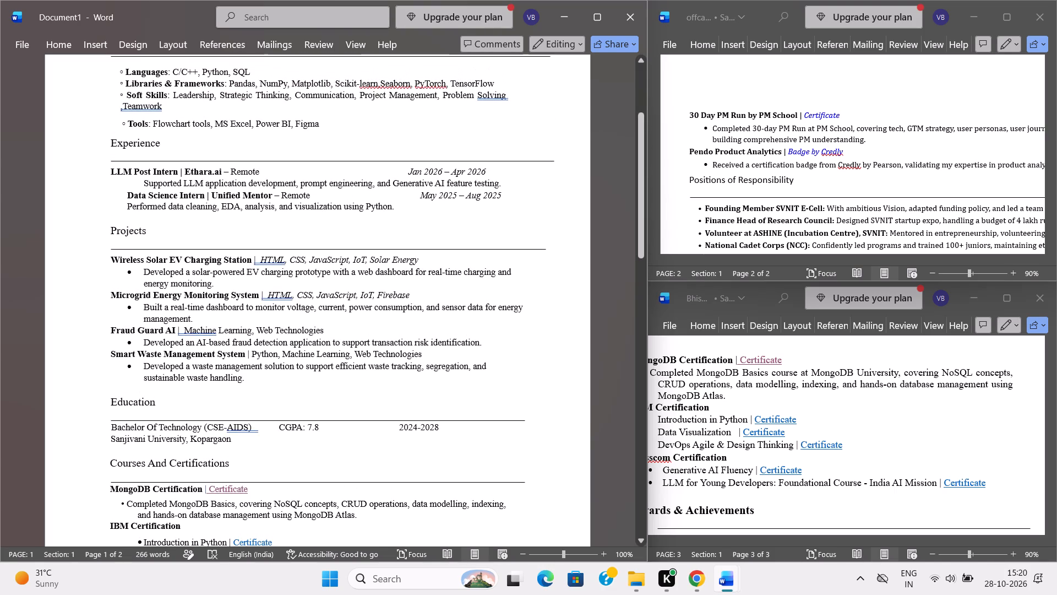
pyautogui.moveTo(218, 283); pyautogui.dragTo(102, 262)
pyautogui.press('BackSpace')
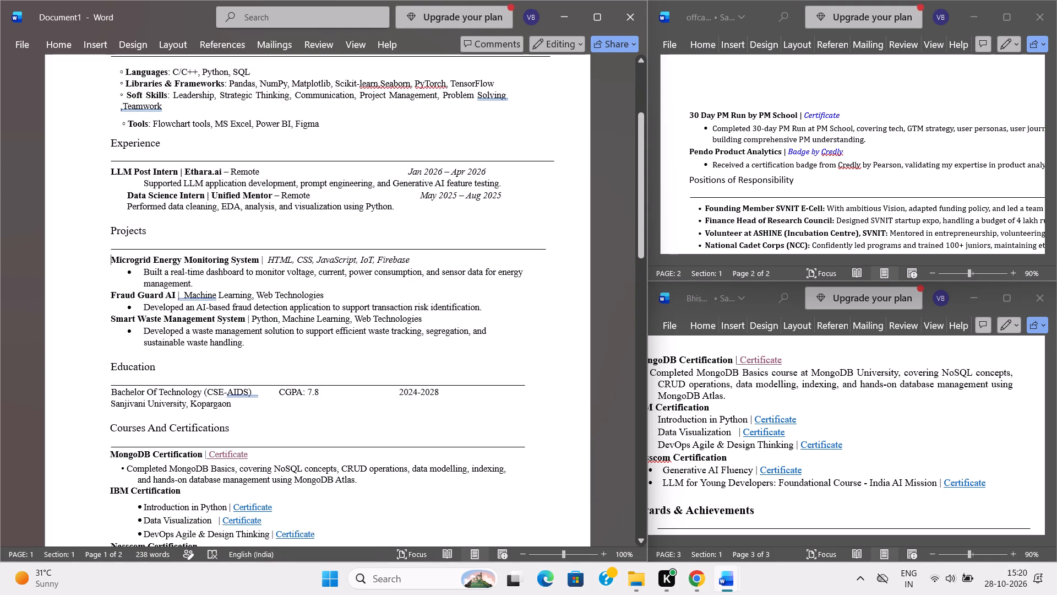
# Resize the horizontal line below Technical Skills so it is slightly shorter and sits closer to the heading.
pyautogui.scroll(-2, 102, 392)
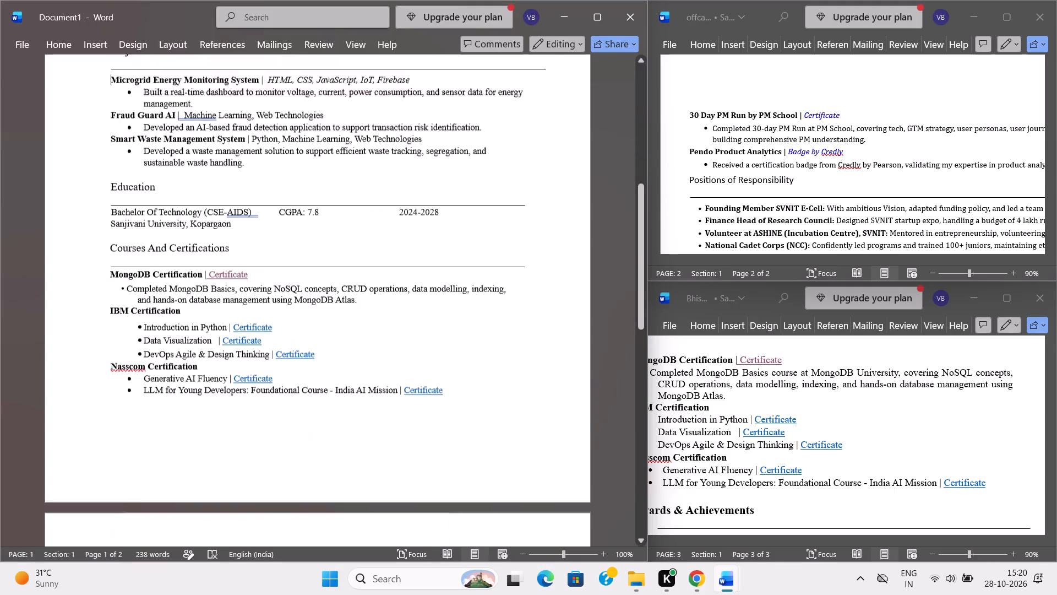
pyautogui.scroll(-2, 102, 392)
pyautogui.scroll(4, 102, 392)
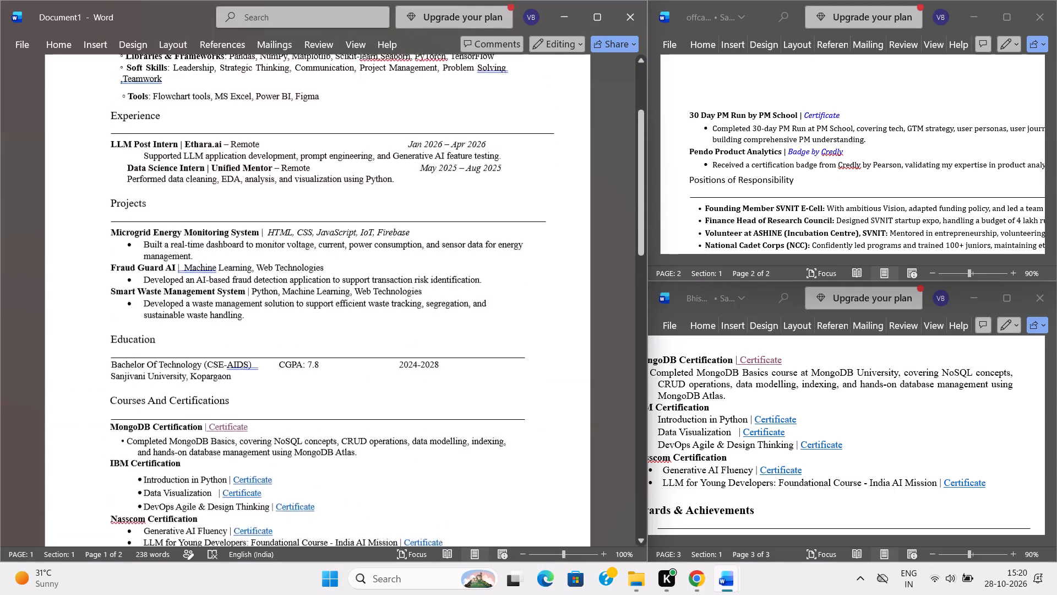
pyautogui.scroll(5, 102, 392)
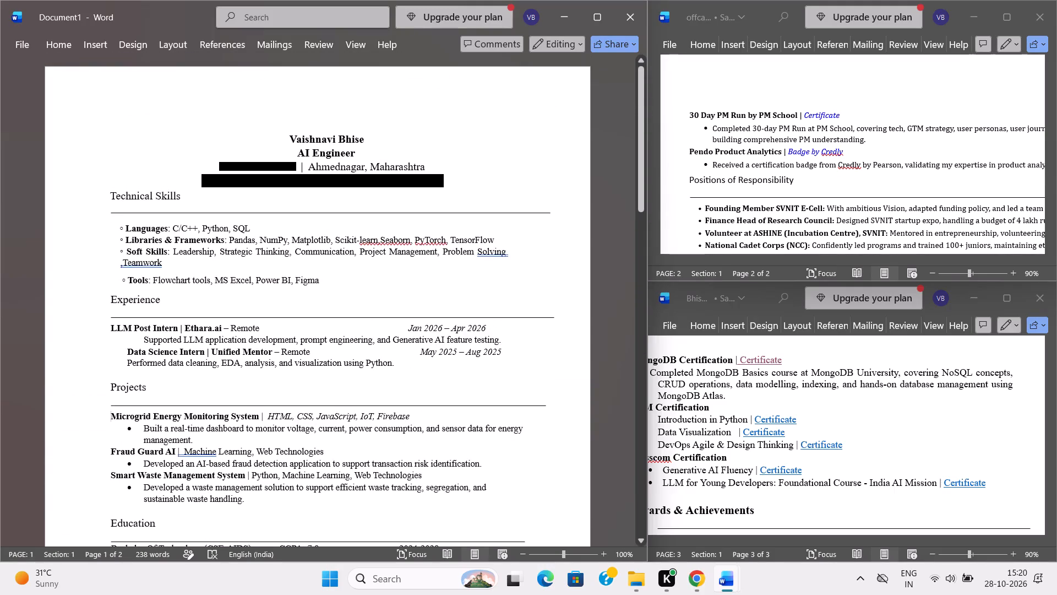
pyautogui.click(123, 213)
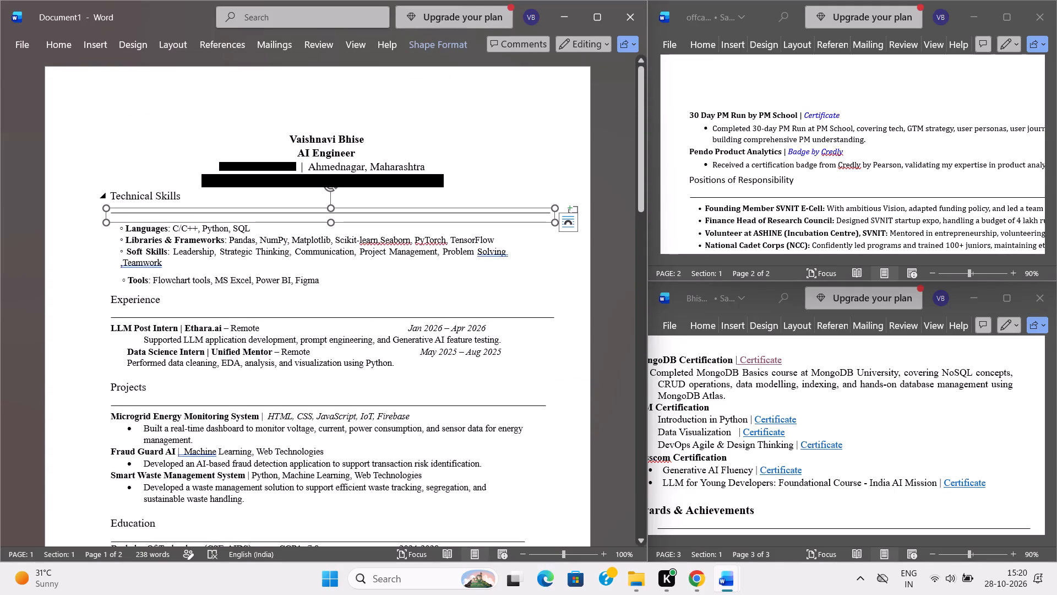
pyautogui.moveTo(106, 207); pyautogui.dragTo(105, 202)
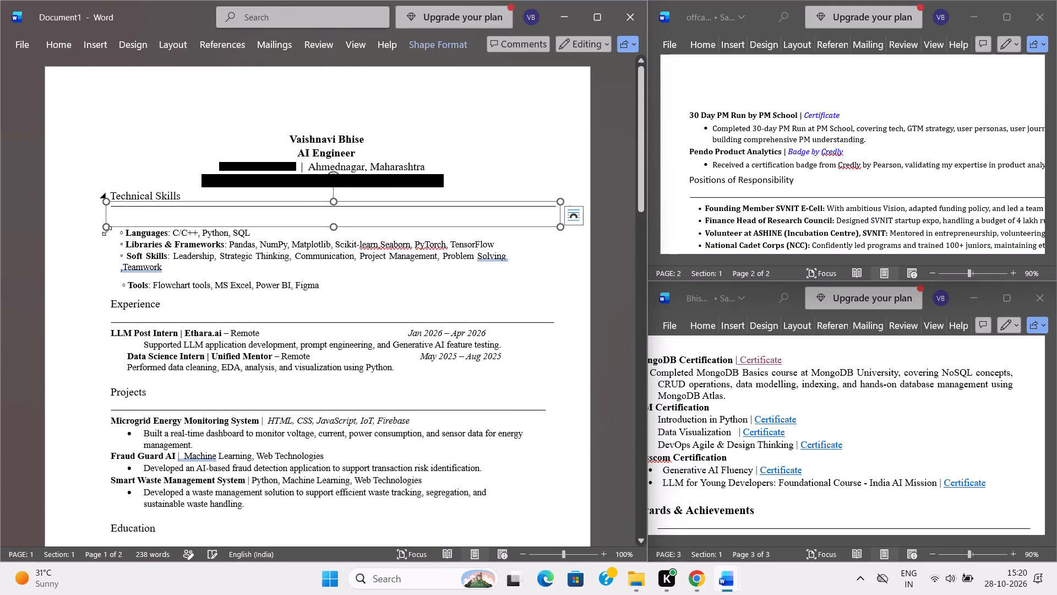
pyautogui.moveTo(106, 229); pyautogui.dragTo(112, 227)
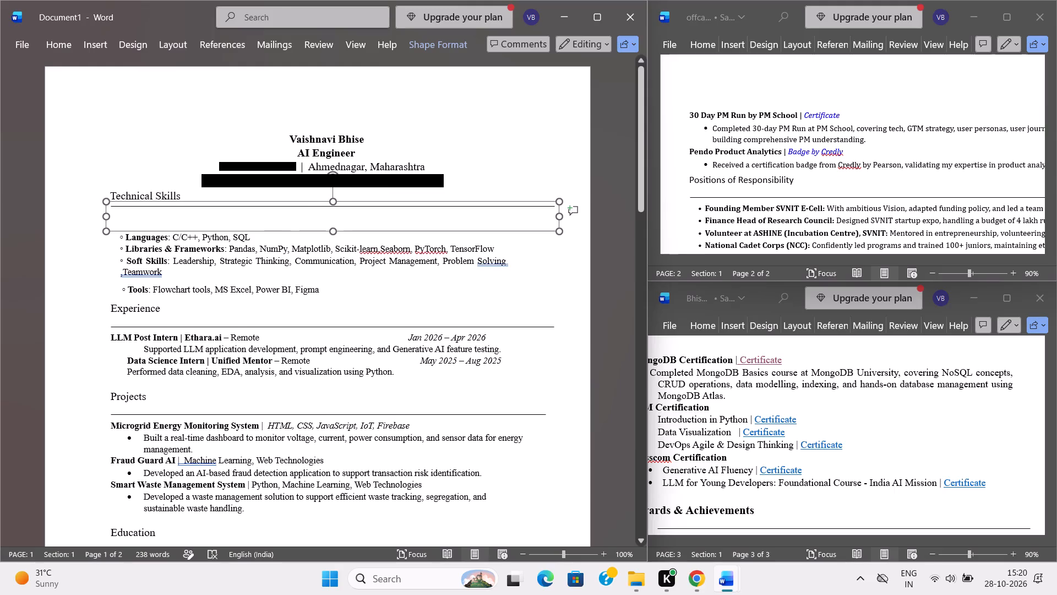
pyautogui.moveTo(112, 227); pyautogui.dragTo(126, 208)
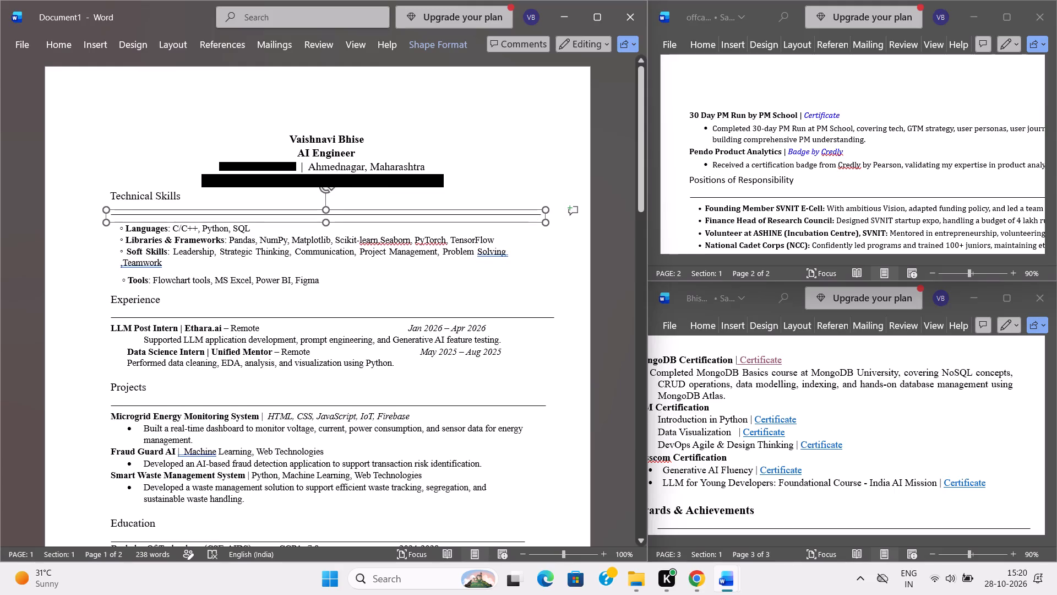
pyautogui.moveTo(126, 208); pyautogui.dragTo(128, 218)
pyautogui.click(94, 248)
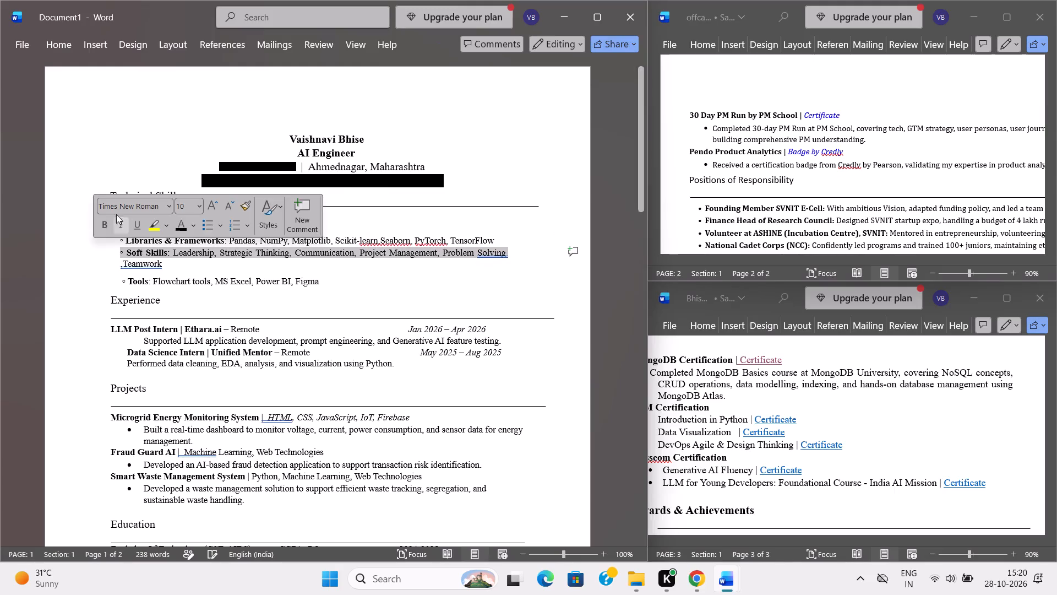
pyautogui.click(106, 253)
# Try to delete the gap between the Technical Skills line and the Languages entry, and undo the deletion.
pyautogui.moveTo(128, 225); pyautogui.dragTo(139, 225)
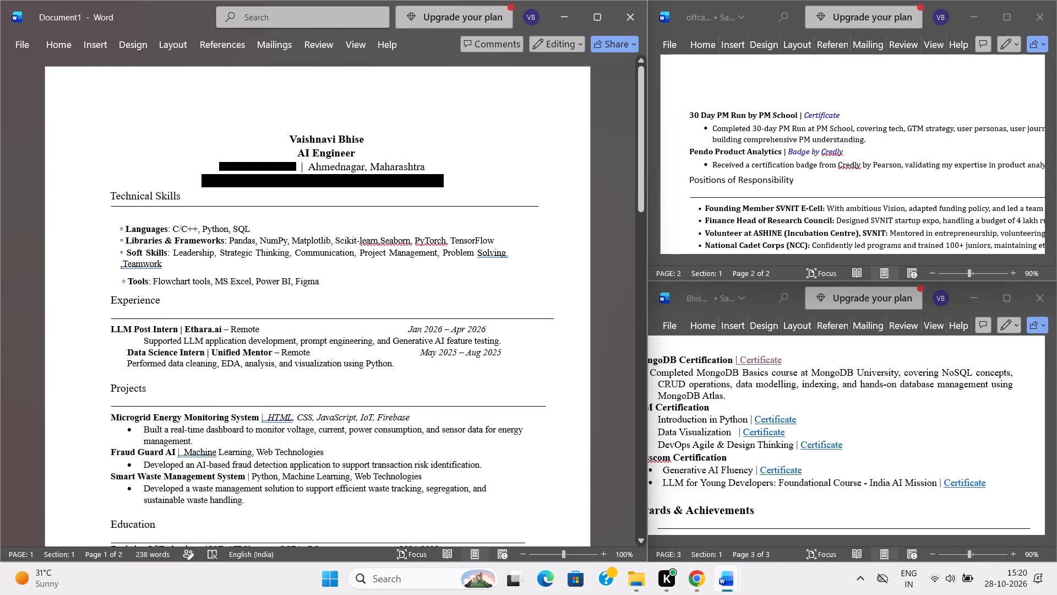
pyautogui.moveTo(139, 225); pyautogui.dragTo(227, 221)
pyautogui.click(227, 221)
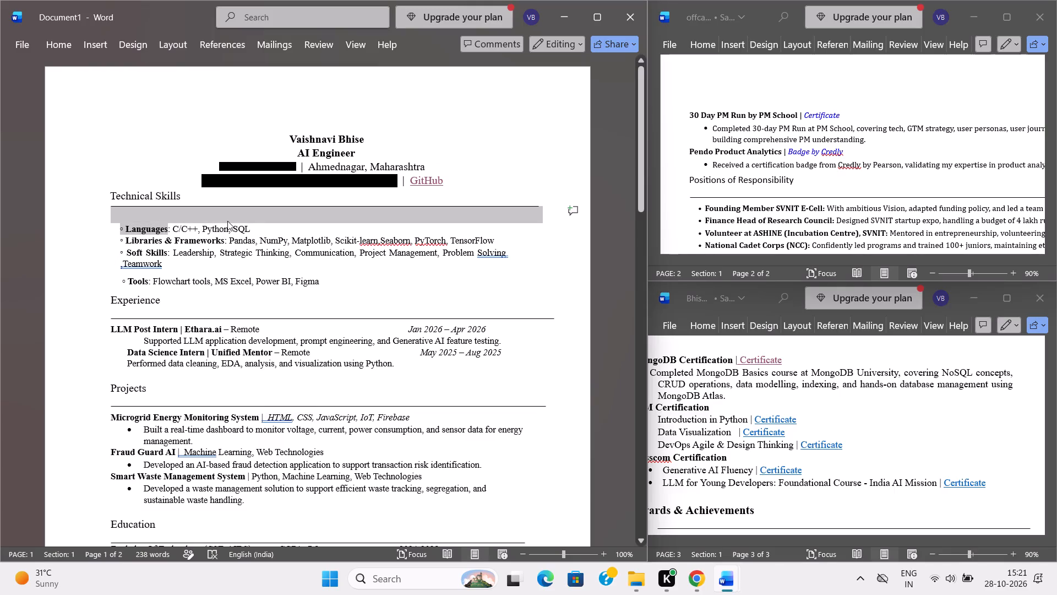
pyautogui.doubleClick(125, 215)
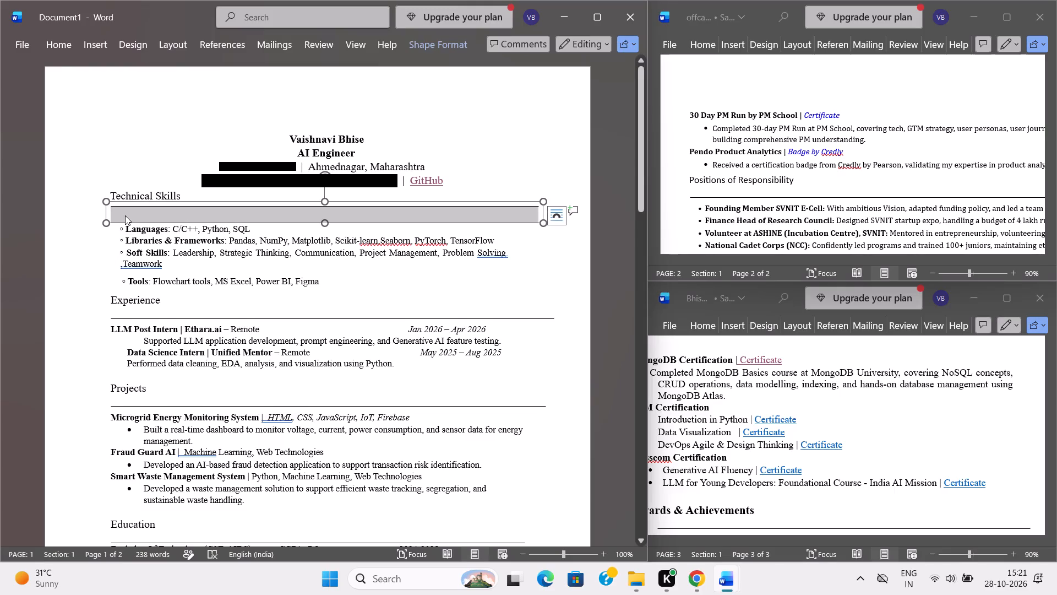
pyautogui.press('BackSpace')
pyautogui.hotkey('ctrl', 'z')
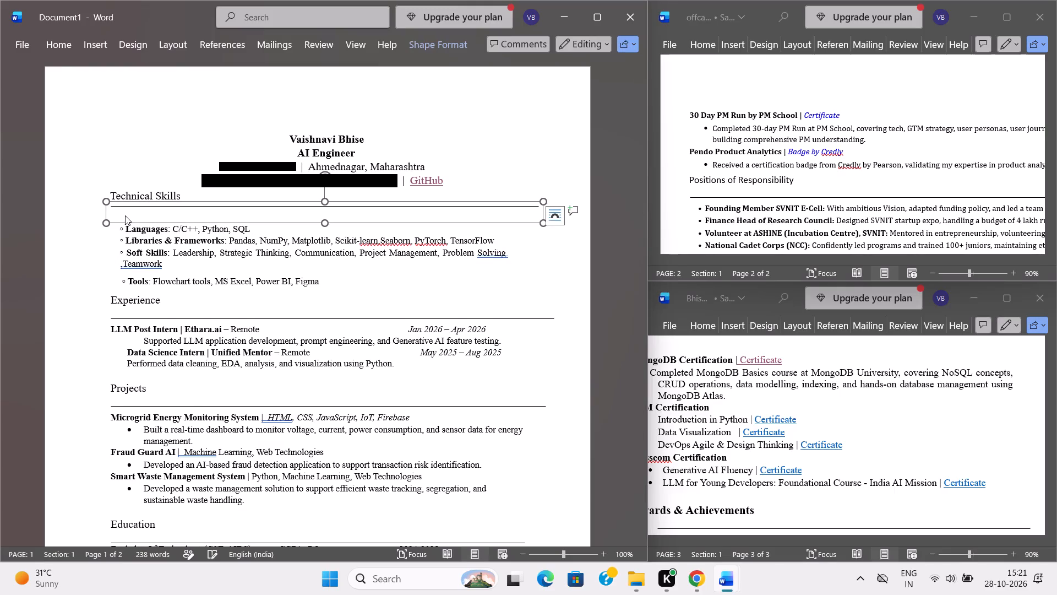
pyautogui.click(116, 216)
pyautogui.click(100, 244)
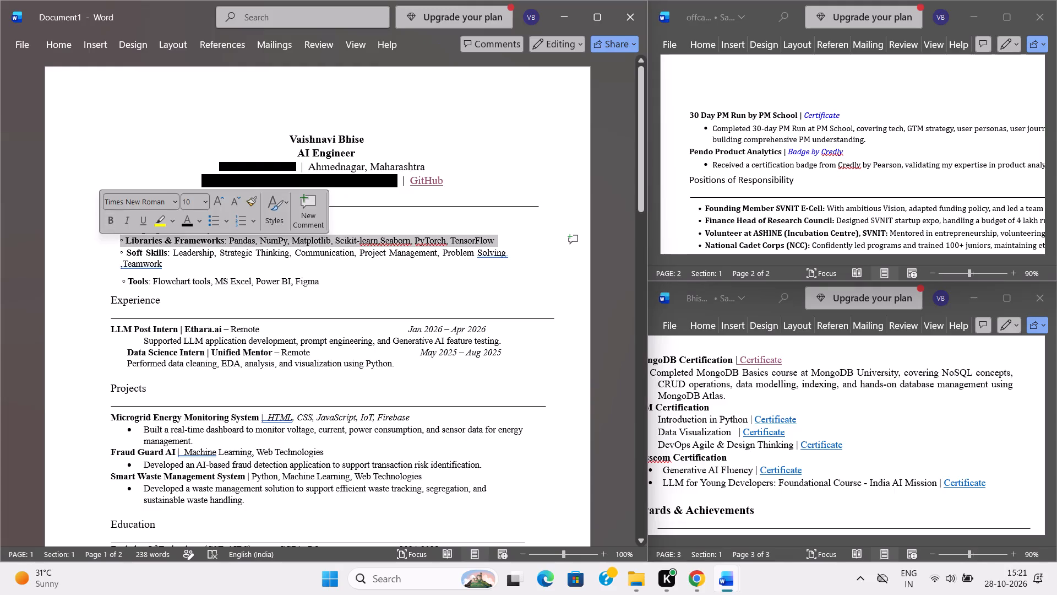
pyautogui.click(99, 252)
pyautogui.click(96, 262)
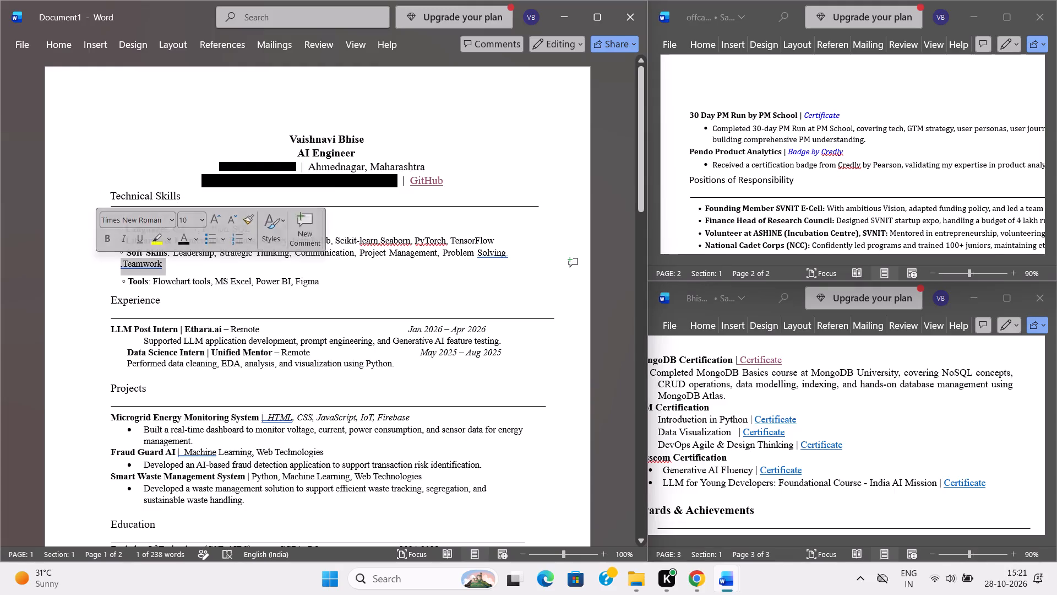
# Reduce the height of the Technical Skills line's frame from both edges, narrowing the space between the heading and the Languages entry.
pyautogui.click(188, 305)
pyautogui.click(195, 215)
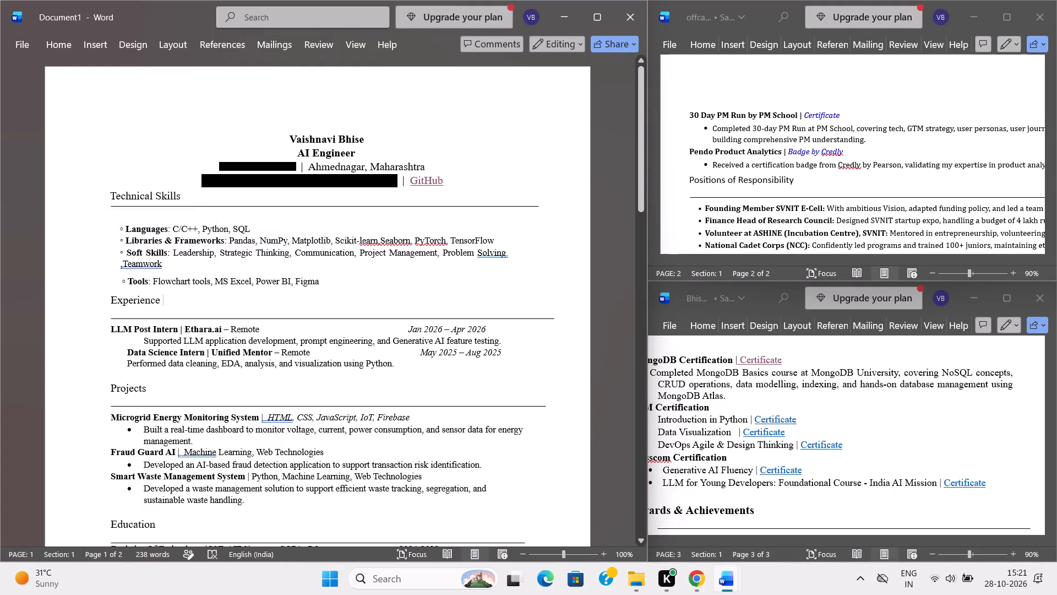
pyautogui.click(195, 215)
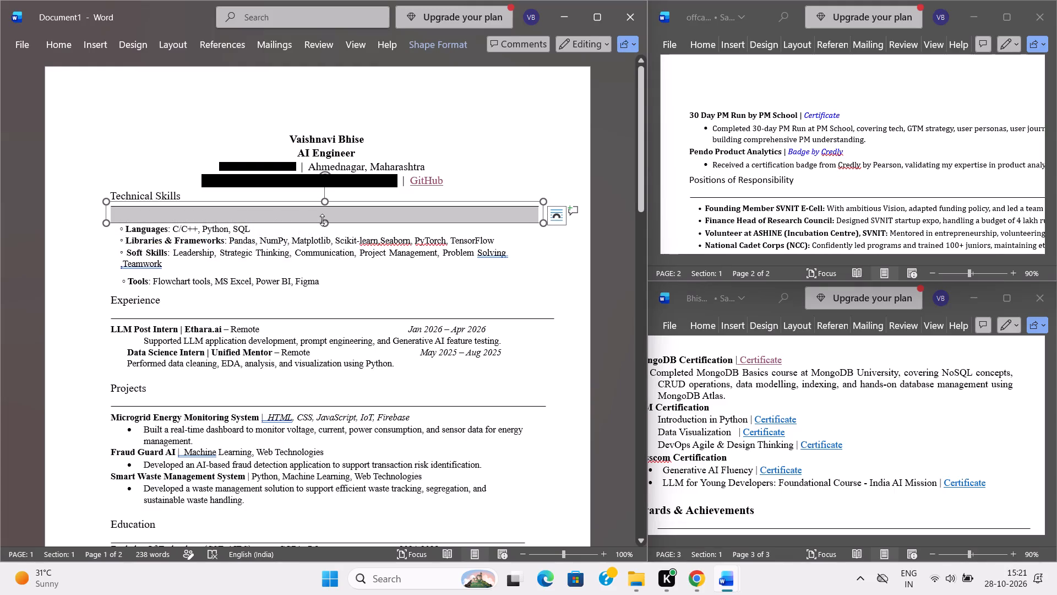
pyautogui.moveTo(323, 220); pyautogui.dragTo(323, 209)
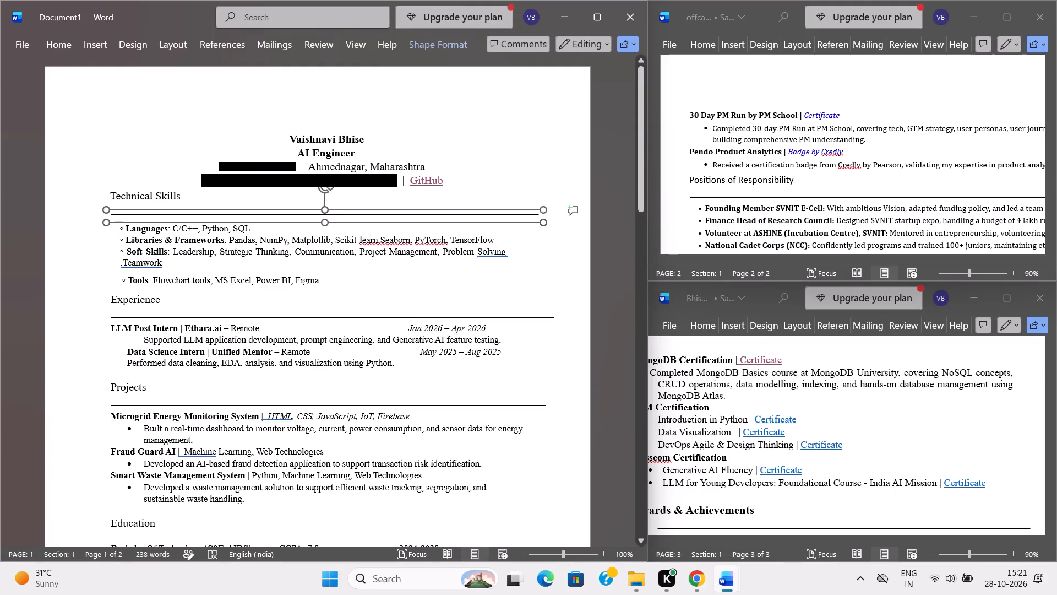
pyautogui.moveTo(323, 209); pyautogui.dragTo(323, 208)
pyautogui.click(89, 261)
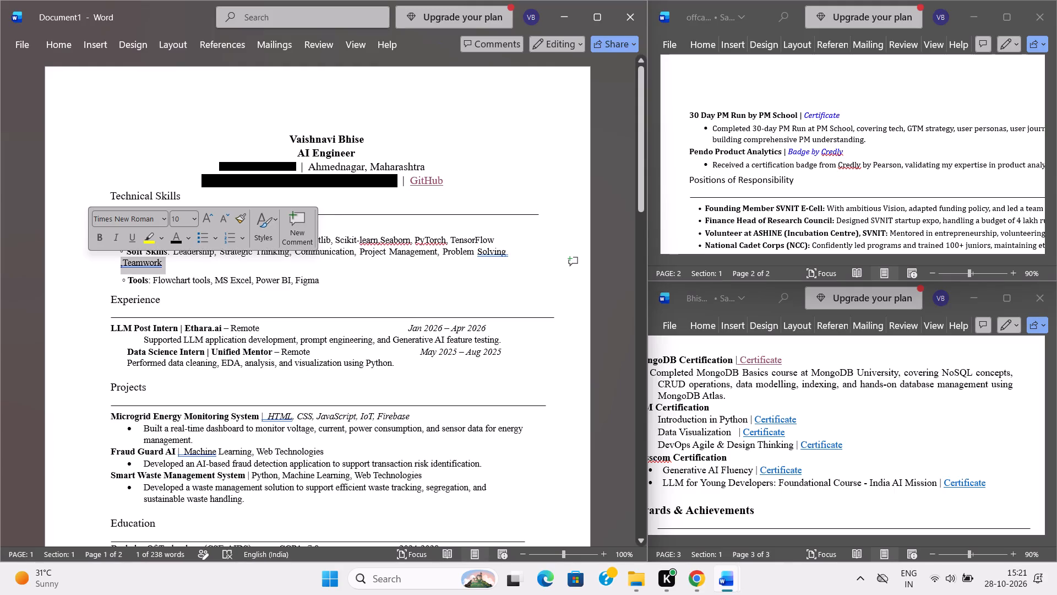
# Add an empty, unbulleted line at the margin below the last Nasscom certification entry.
pyautogui.scroll(-1, 759, 181)
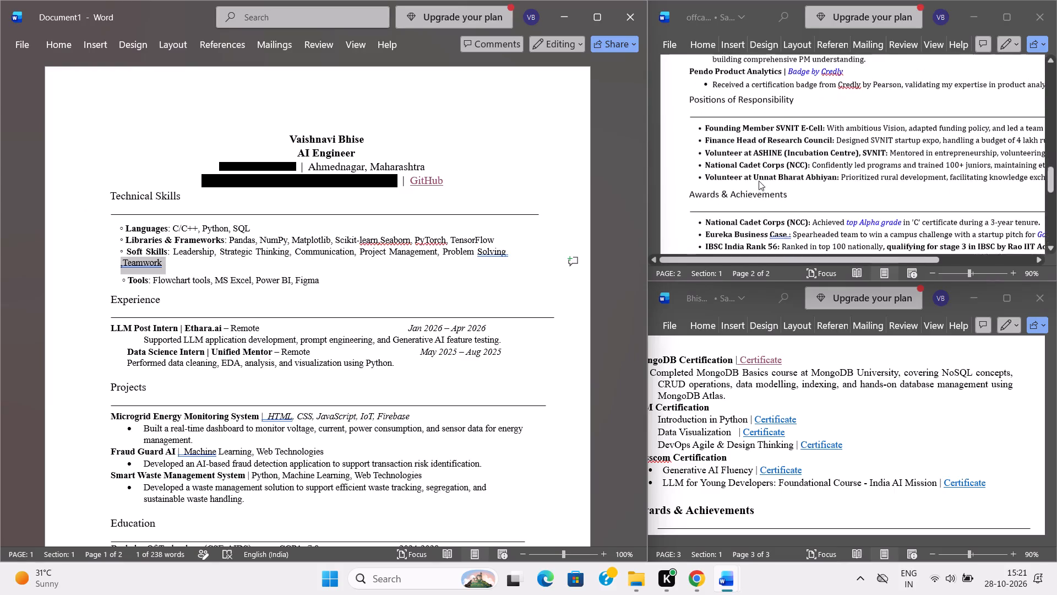
pyautogui.scroll(-2, 759, 181)
pyautogui.scroll(-2, 291, 368)
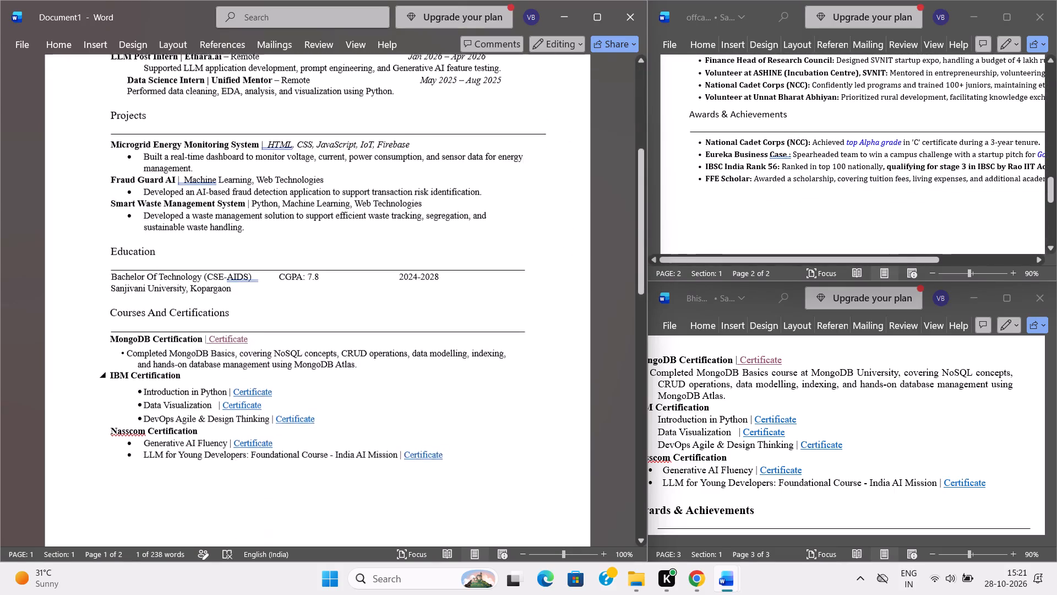
pyautogui.scroll(-2, 291, 368)
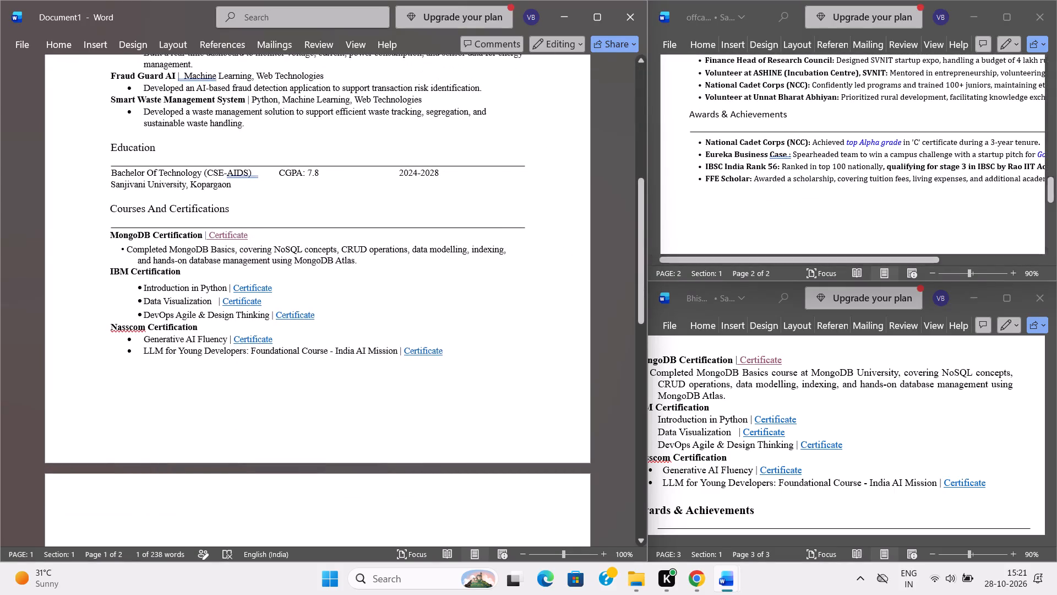
pyautogui.click(459, 358)
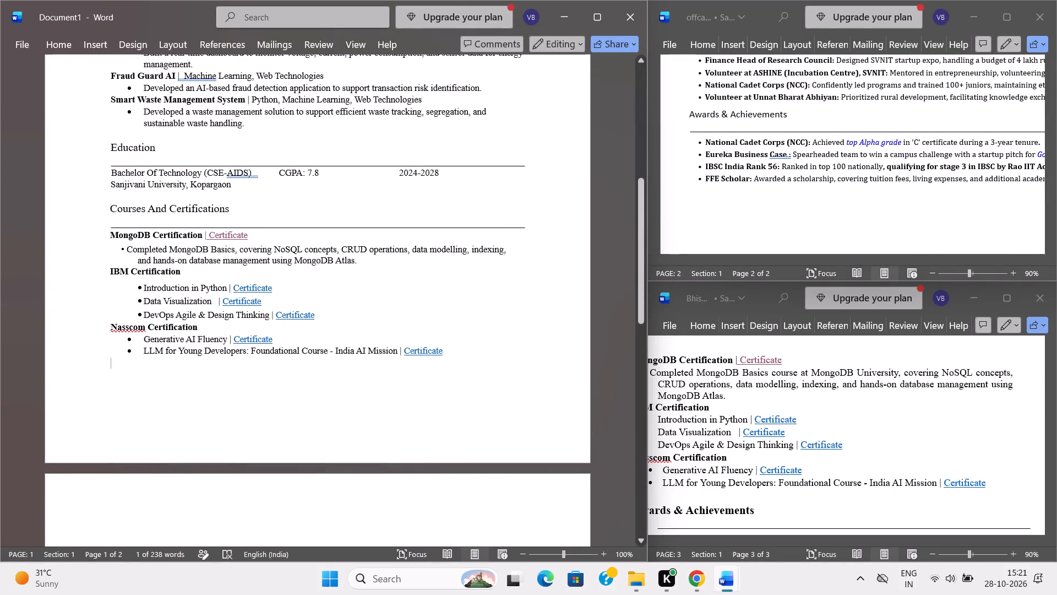
pyautogui.press('Return')
pyautogui.press('BackSpace')
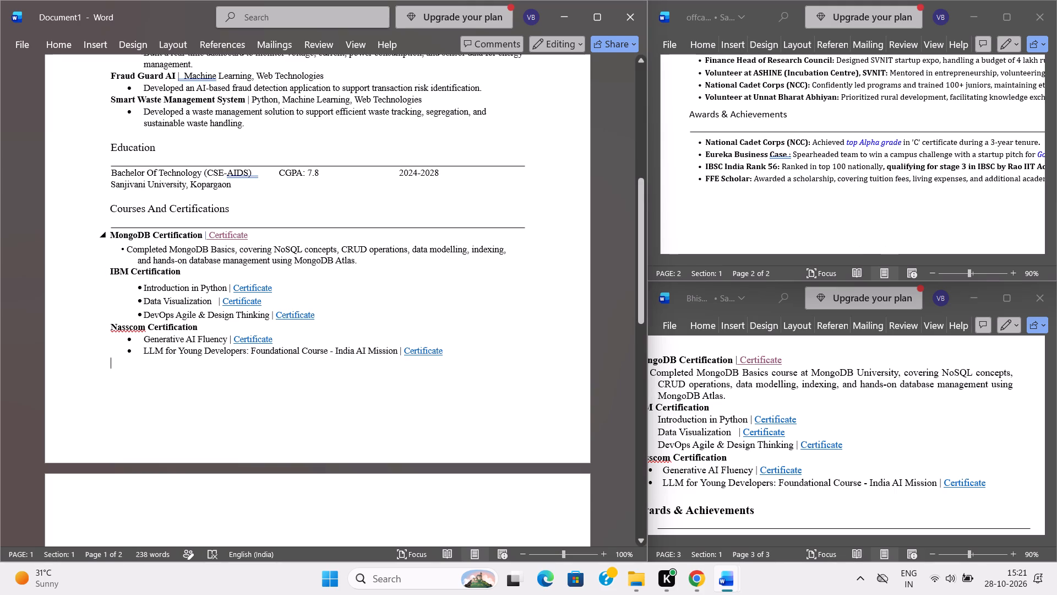
pyautogui.moveTo(233, 213); pyautogui.dragTo(97, 209)
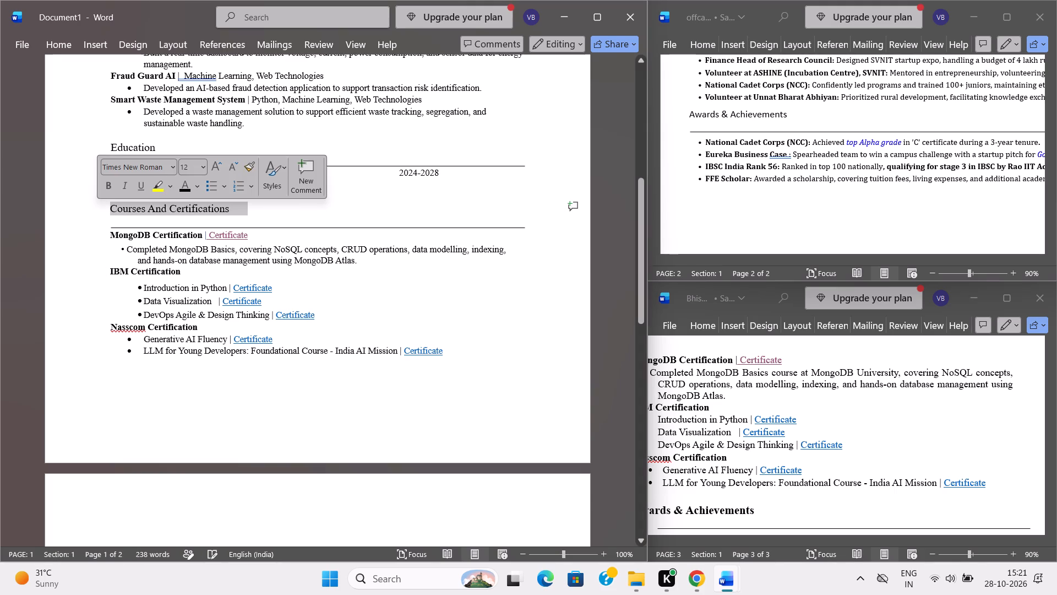
pyautogui.click(464, 347)
pyautogui.press('Return')
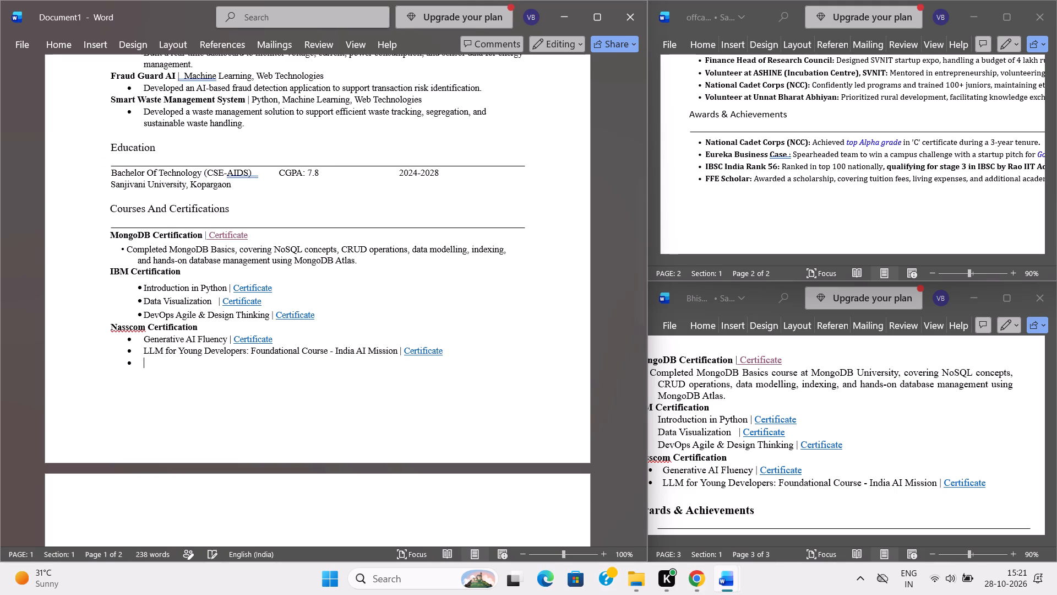
pyautogui.press('BackSpace')
pyautogui.press('BackSpace')
pyautogui.press('BackSpace')
pyautogui.press('BackSpace')
# Copy the Awards & Achievements heading from the offcampus resume and paste it below the Nasscom certifications in the new resume.
pyautogui.scroll(-2, 859, 450)
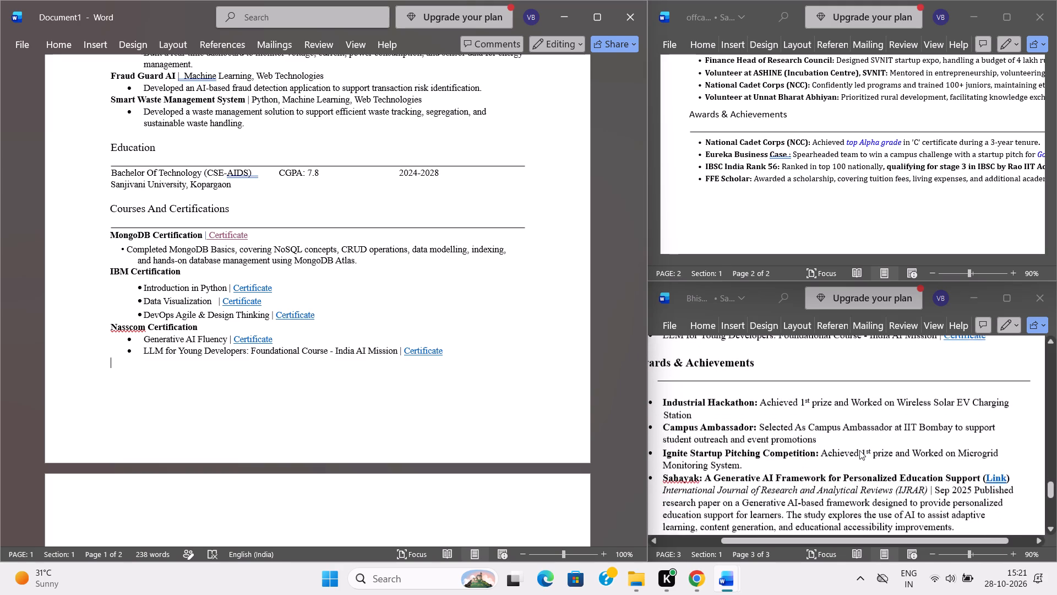
pyautogui.scroll(-1, 859, 450)
pyautogui.hscroll(2, 859, 450)
pyautogui.scroll(-3, 788, 161)
pyautogui.scroll(1, 788, 161)
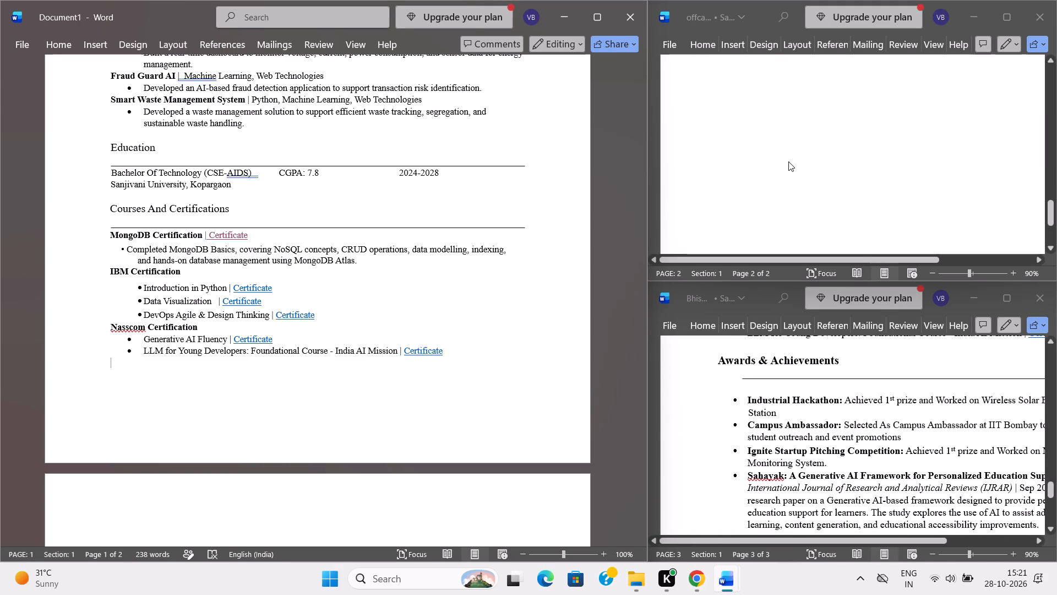
pyautogui.scroll(2, 788, 161)
pyautogui.tripleClick(786, 176)
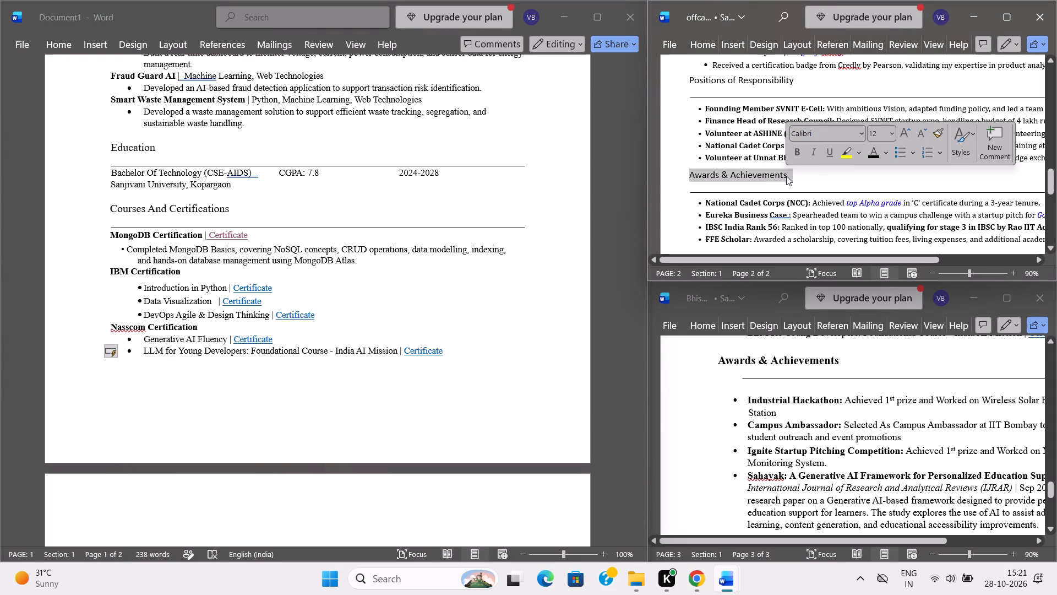
pyautogui.hotkey('ctrl', 'c')
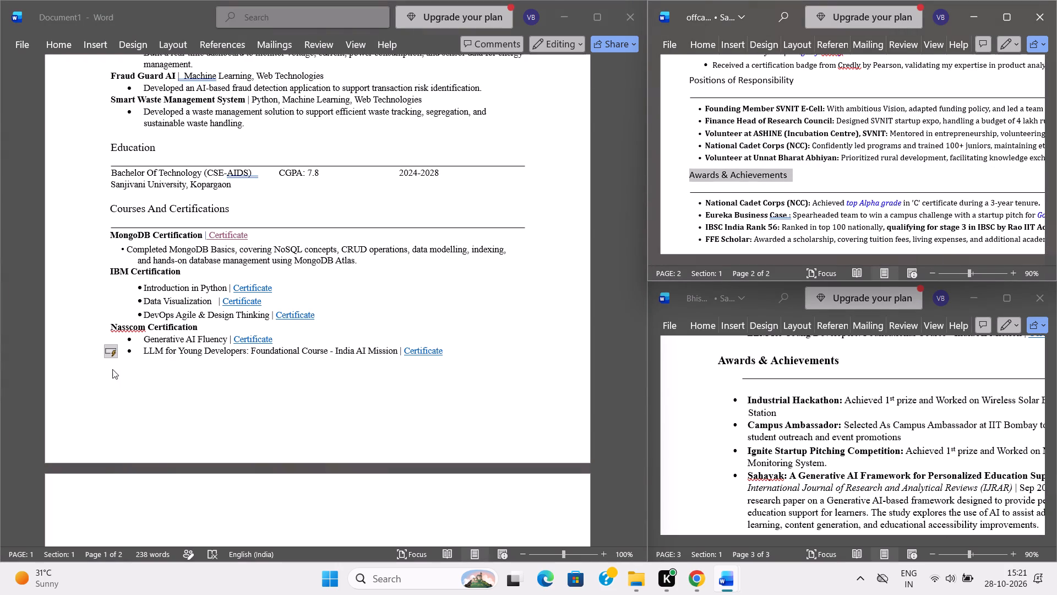
pyautogui.click(112, 369)
pyautogui.hotkey('ctrl', 'v')
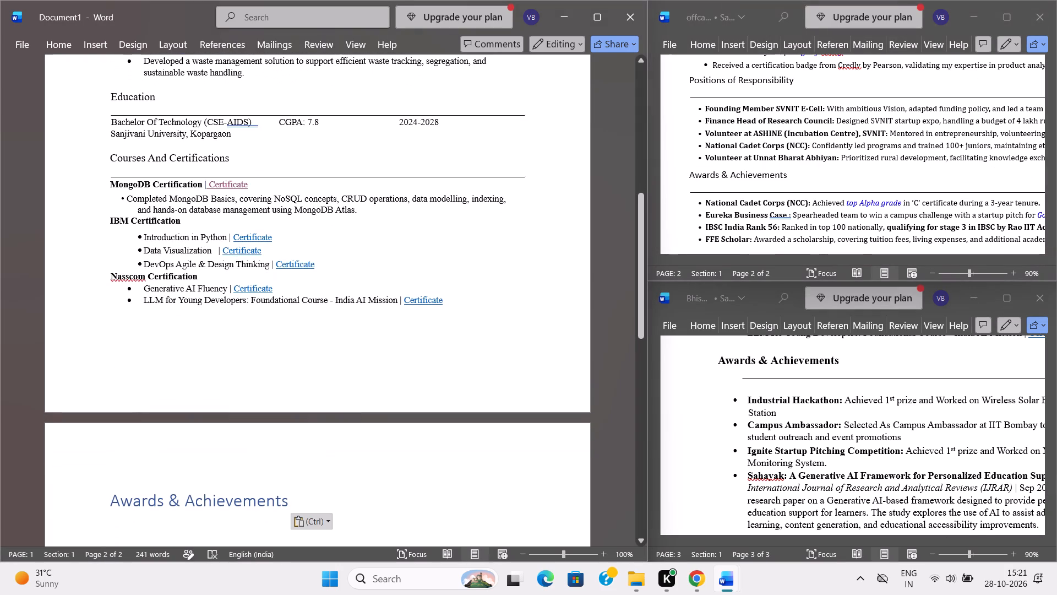
# Format the pasted Awards & Achievements heading as Times New Roman, size 12, in black.
pyautogui.moveTo(292, 500); pyautogui.dragTo(113, 494)
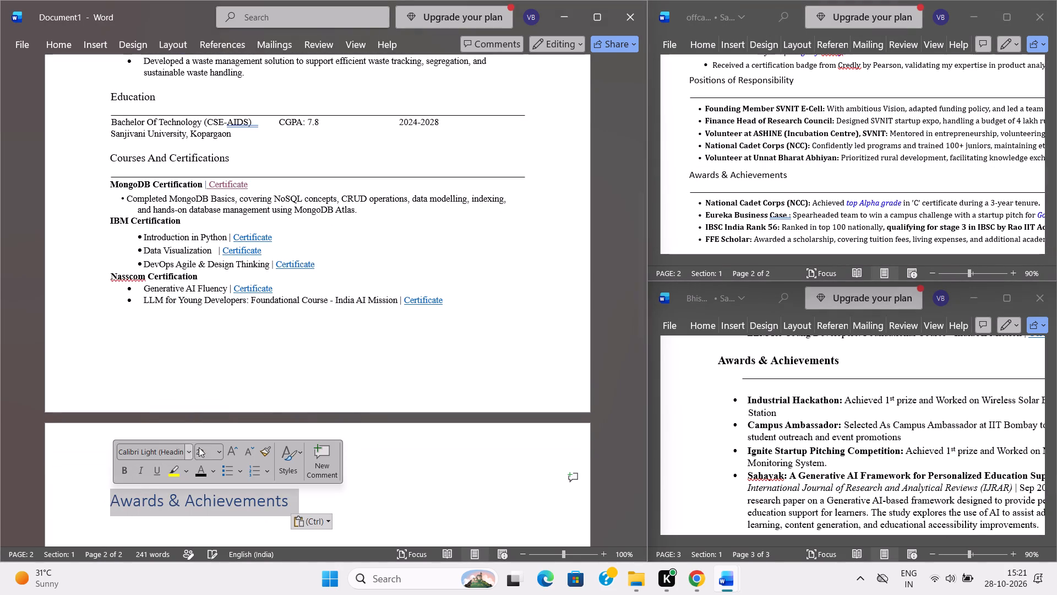
pyautogui.click(187, 450)
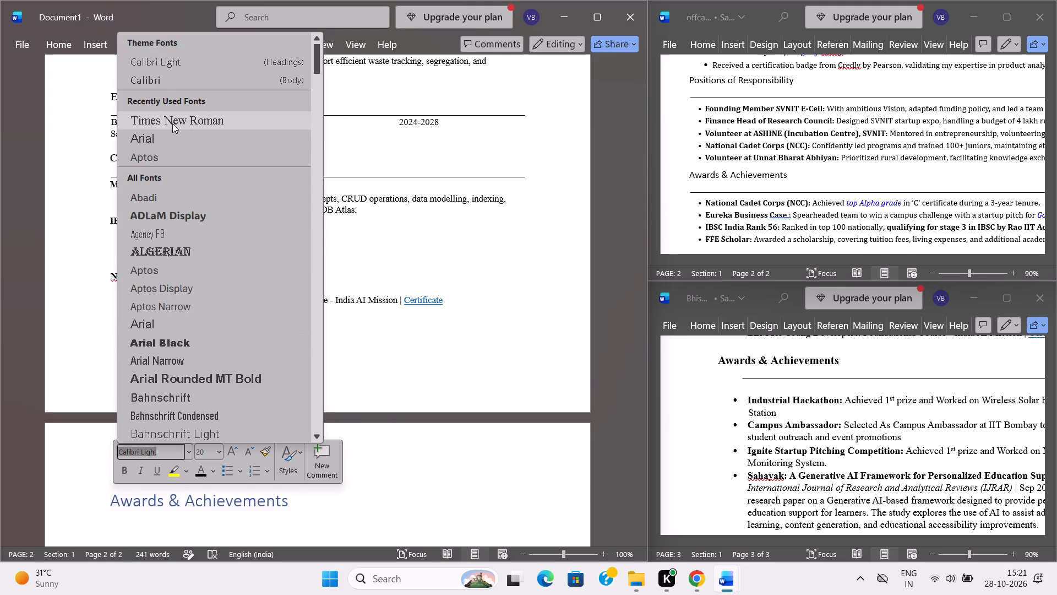
pyautogui.click(172, 123)
pyautogui.click(205, 453)
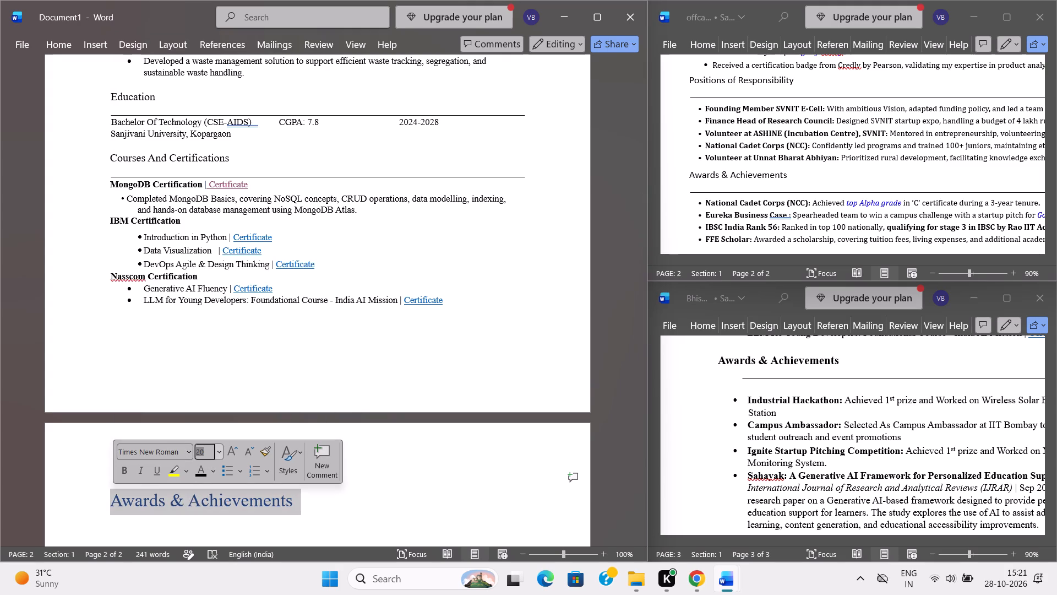
pyautogui.press('1')
pyautogui.press('2')
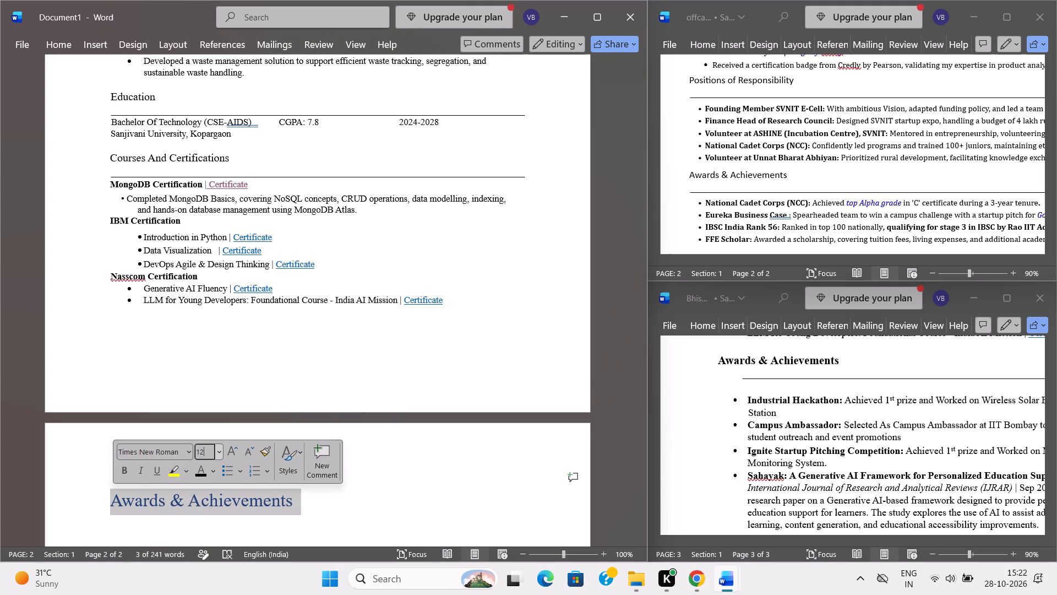
pyautogui.press('Return')
pyautogui.click(203, 469)
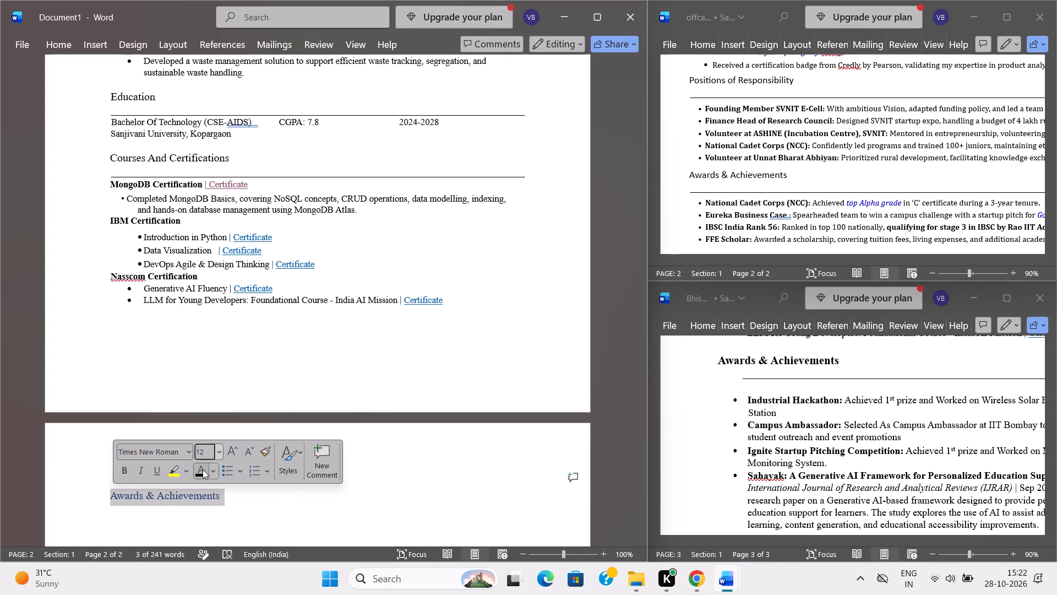
pyautogui.click(117, 511)
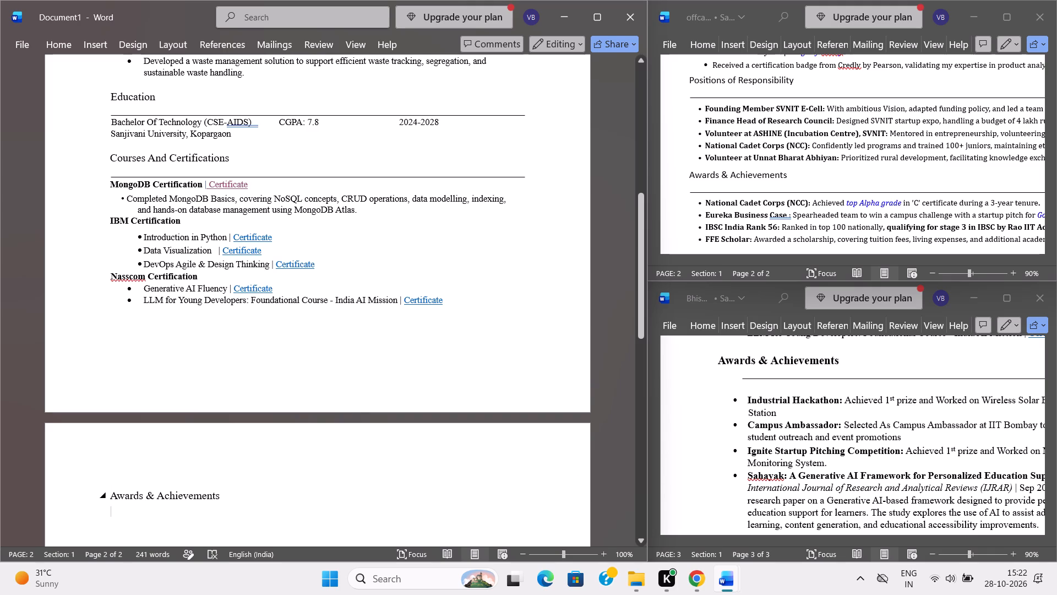
# Bring the Awards & Achievements heading up below the last Nasscom entry, aligned to the margin without a bullet and separated by one blank line.
pyautogui.click(109, 502)
pyautogui.press('BackSpace')
pyautogui.press('BackSpace')
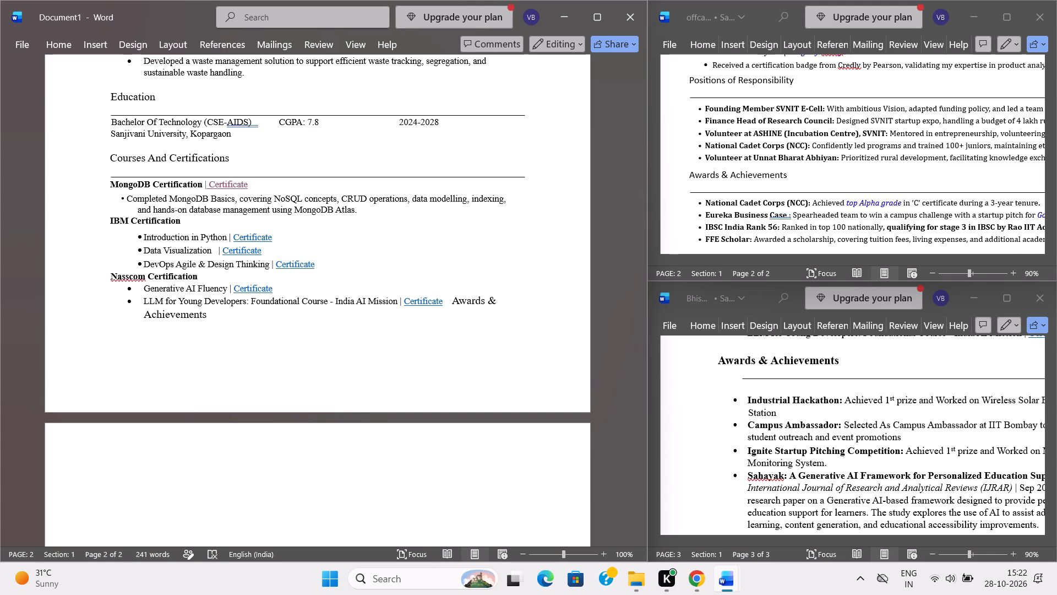
pyautogui.press('Return')
pyautogui.press('BackSpace')
pyautogui.press('BackSpace')
pyautogui.press('BackSpace')
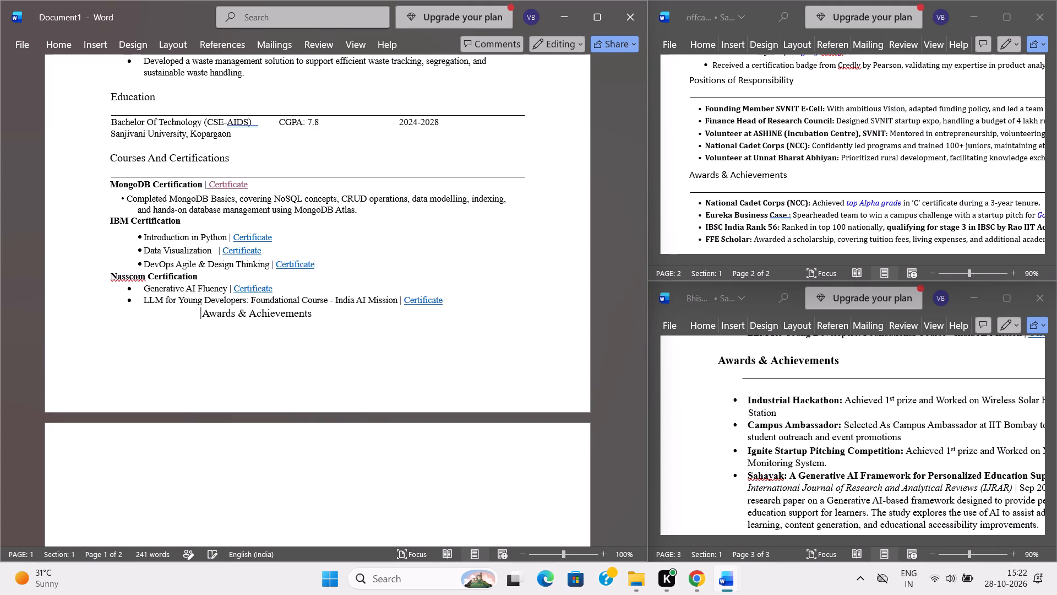
pyautogui.press('BackSpace')
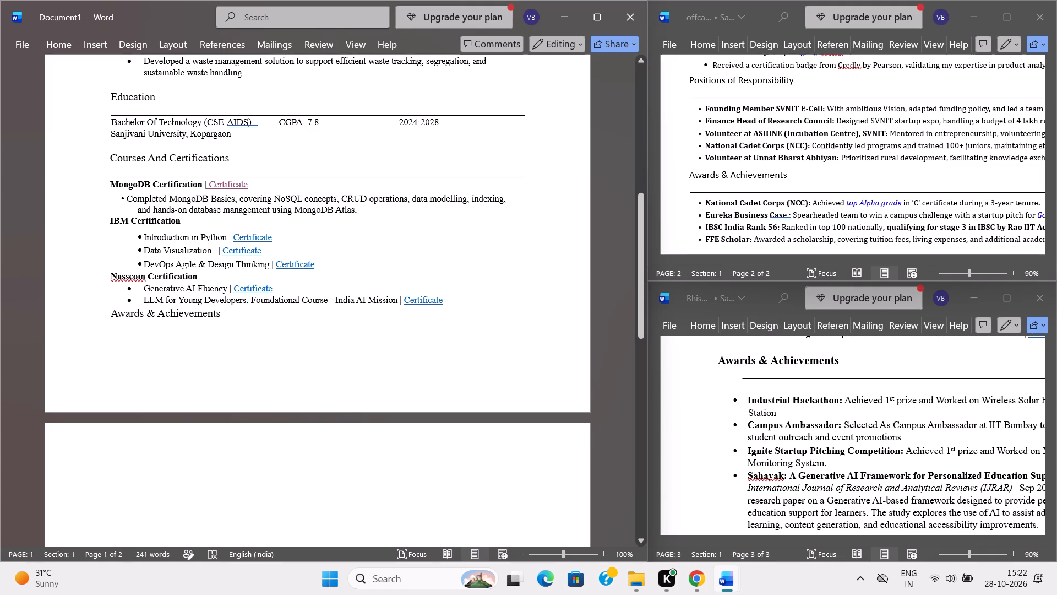
pyautogui.click(454, 296)
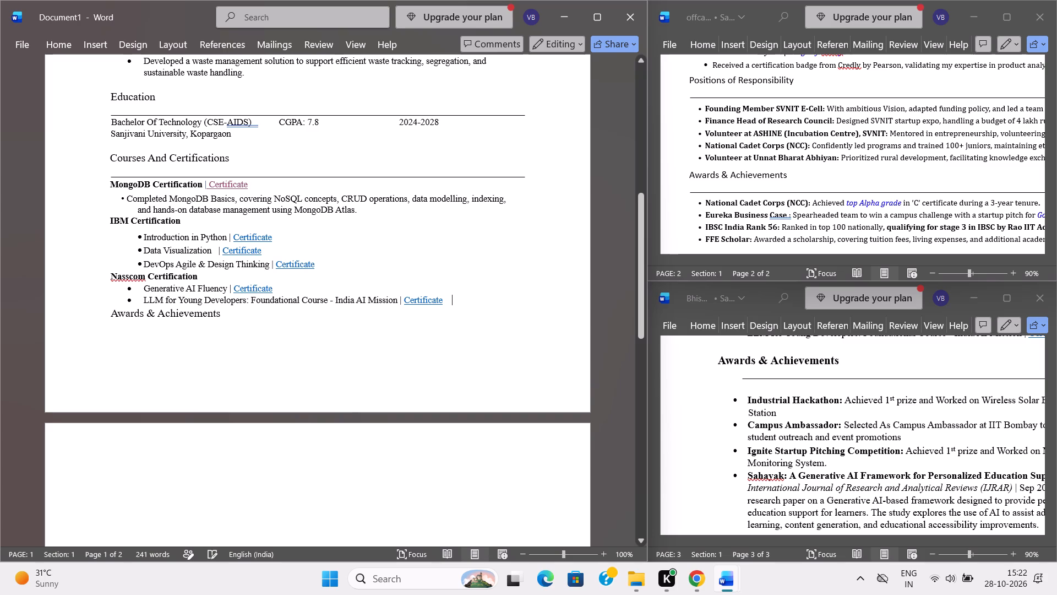
pyautogui.press('Return')
pyautogui.press('BackSpace')
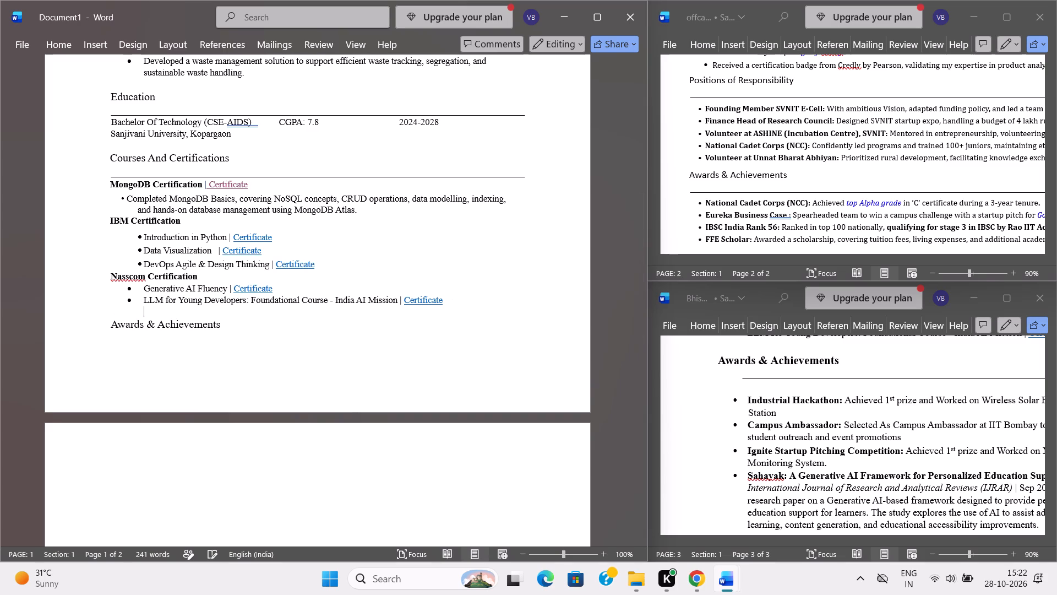
# Remove the space after the IBM Certification heading paragraph in Courses And Certifications.
pyautogui.scroll(1, 582, 336)
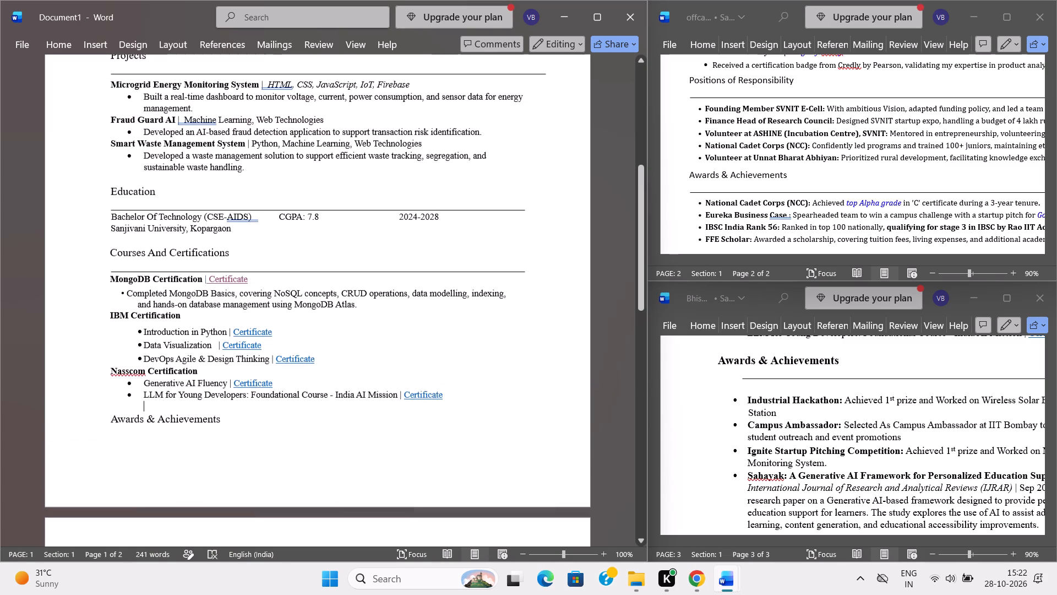
pyautogui.scroll(1, 582, 336)
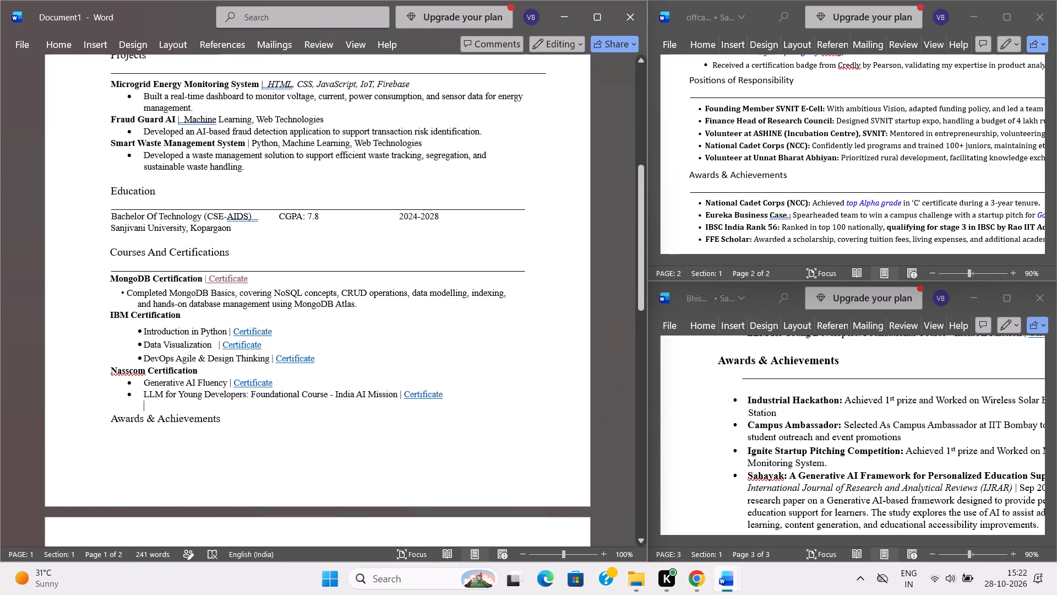
pyautogui.moveTo(135, 327); pyautogui.dragTo(269, 326)
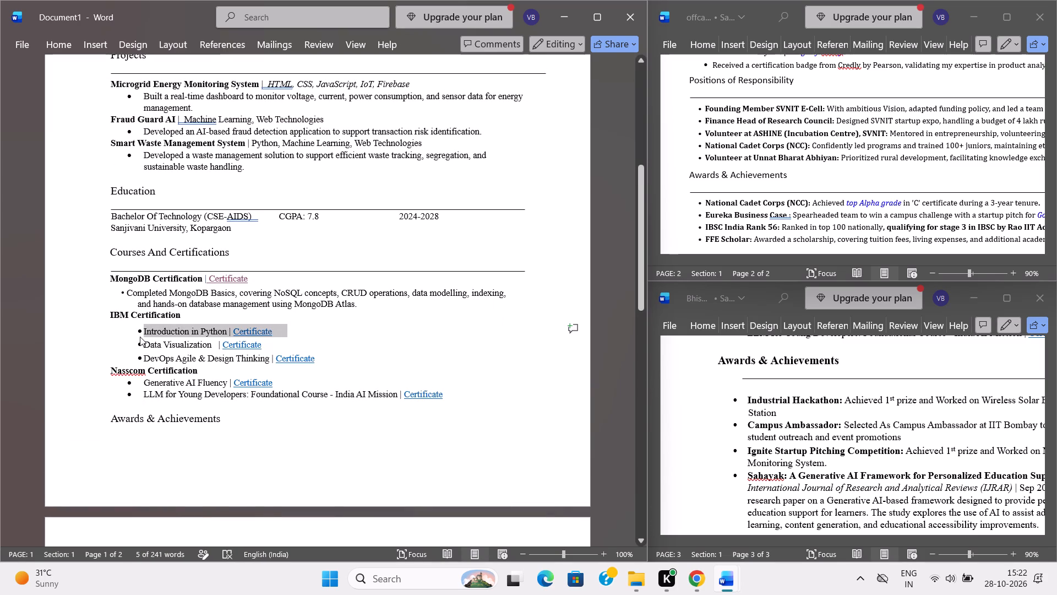
pyautogui.click(123, 333)
pyautogui.doubleClick(148, 323)
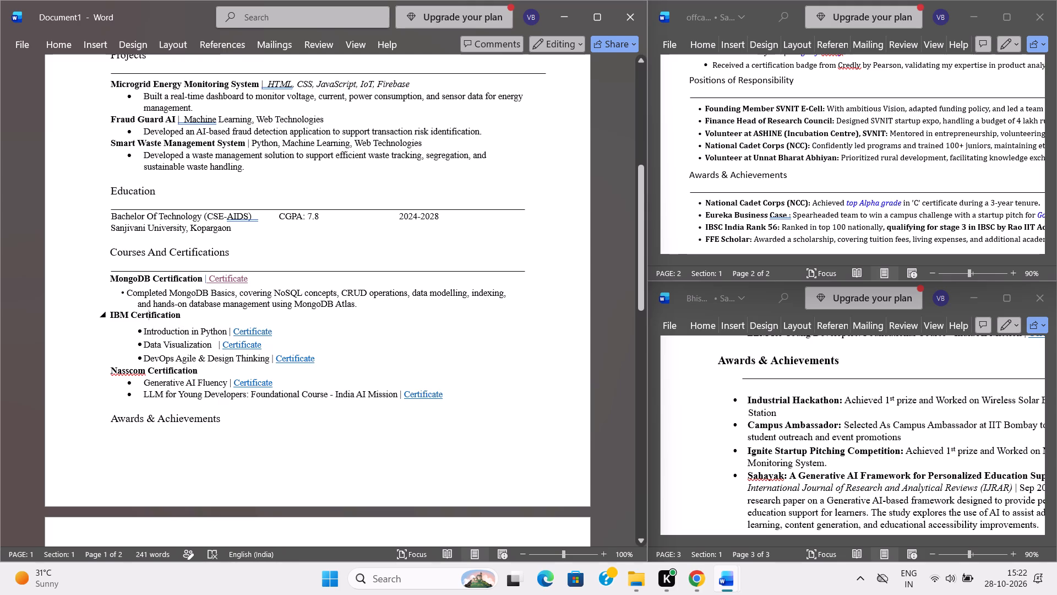
pyautogui.moveTo(108, 316); pyautogui.dragTo(143, 317)
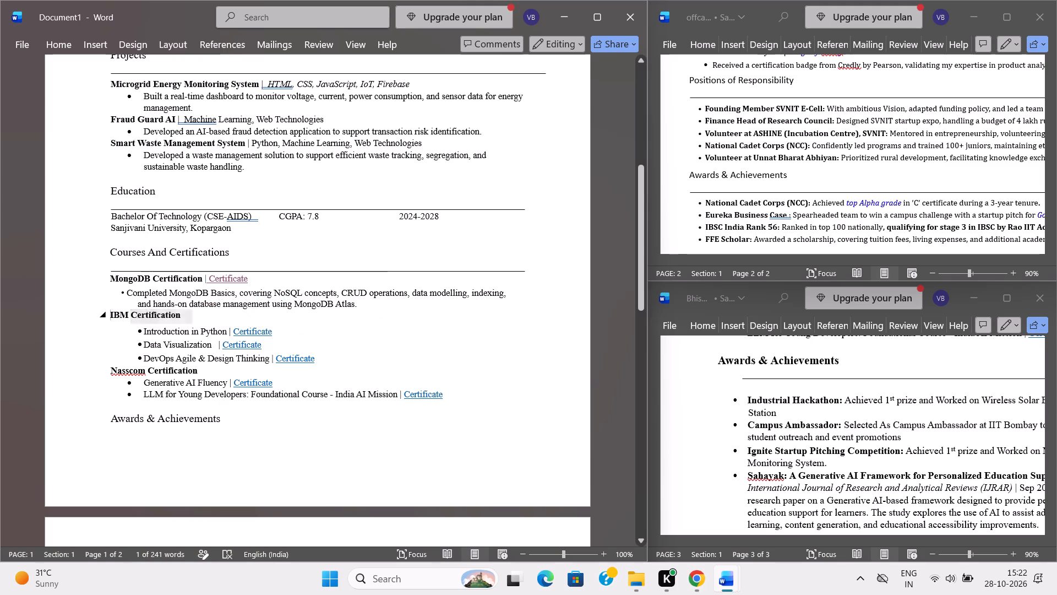
pyautogui.moveTo(143, 317); pyautogui.dragTo(183, 313)
pyautogui.click(88, 43)
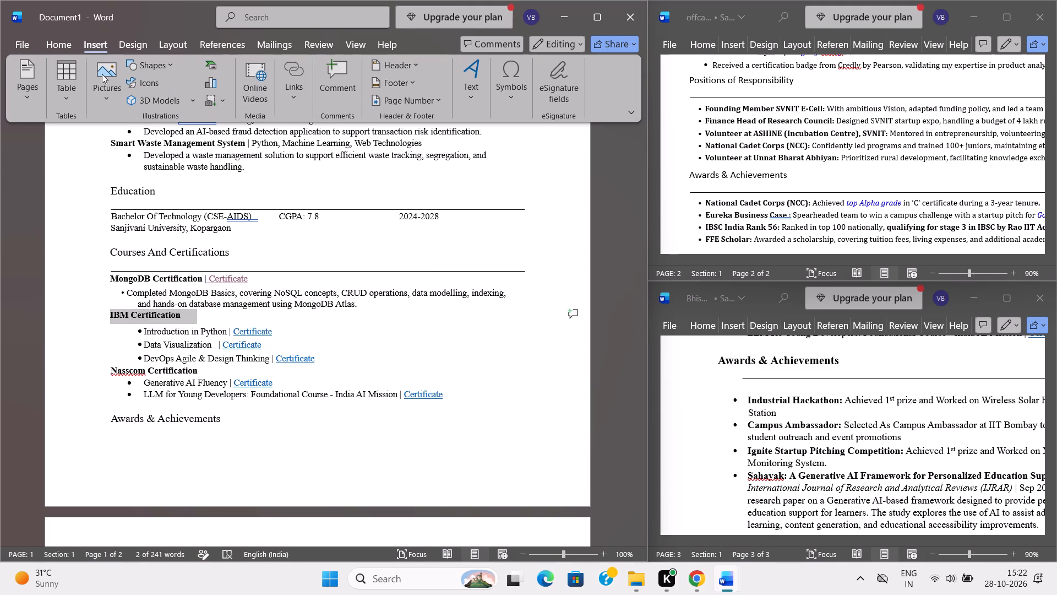
pyautogui.click(55, 41)
pyautogui.click(322, 77)
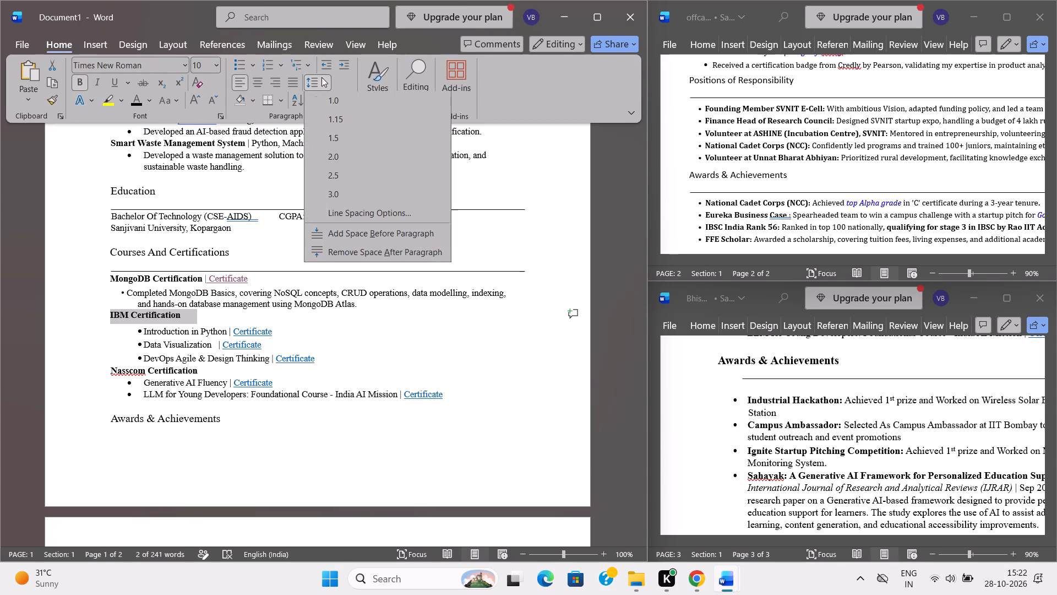
pyautogui.click(353, 251)
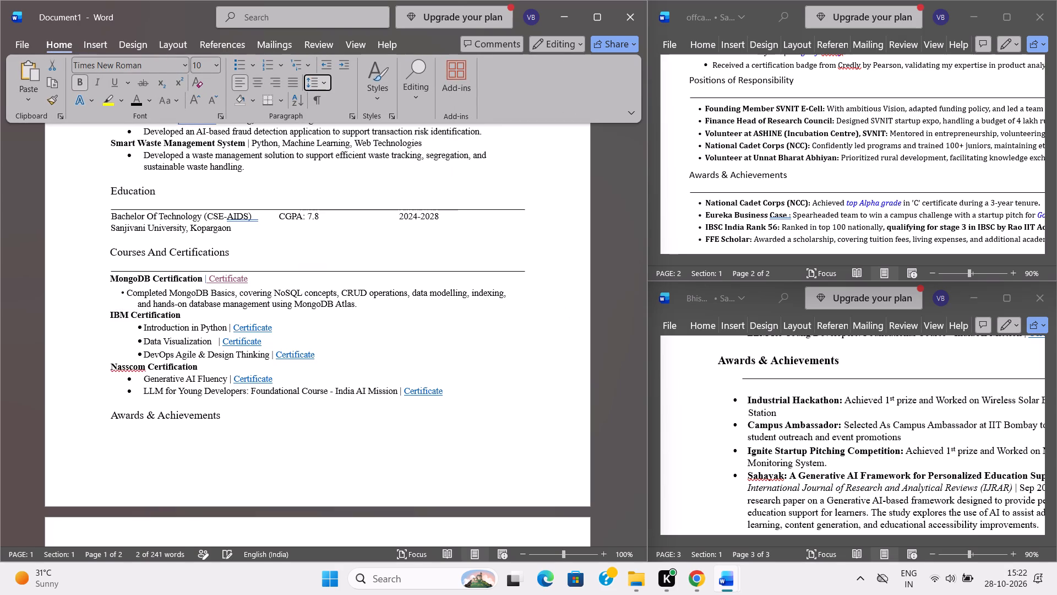
# Remove the space after every paragraph from the MongoDB Certification heading down to the last Nasscom entry.
pyautogui.click(110, 277)
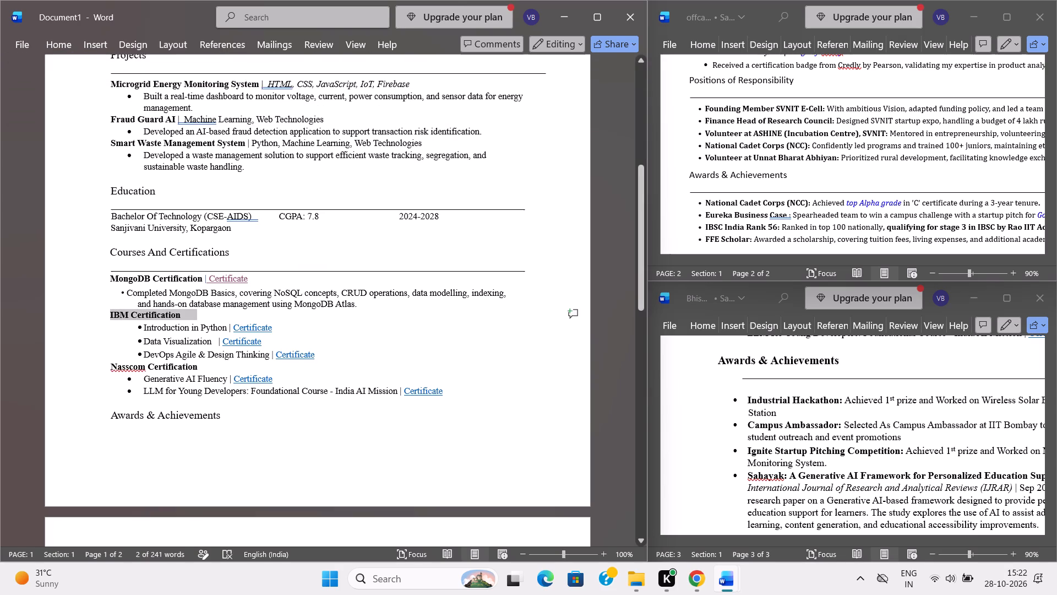
pyautogui.moveTo(446, 393); pyautogui.dragTo(94, 288)
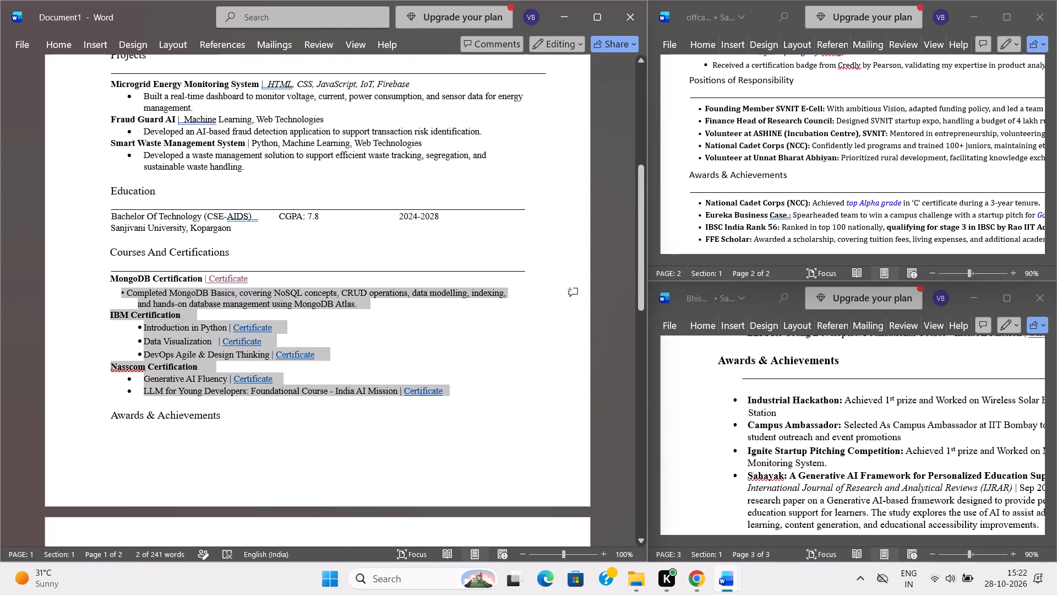
pyautogui.moveTo(94, 288); pyautogui.dragTo(94, 283)
pyautogui.click(71, 44)
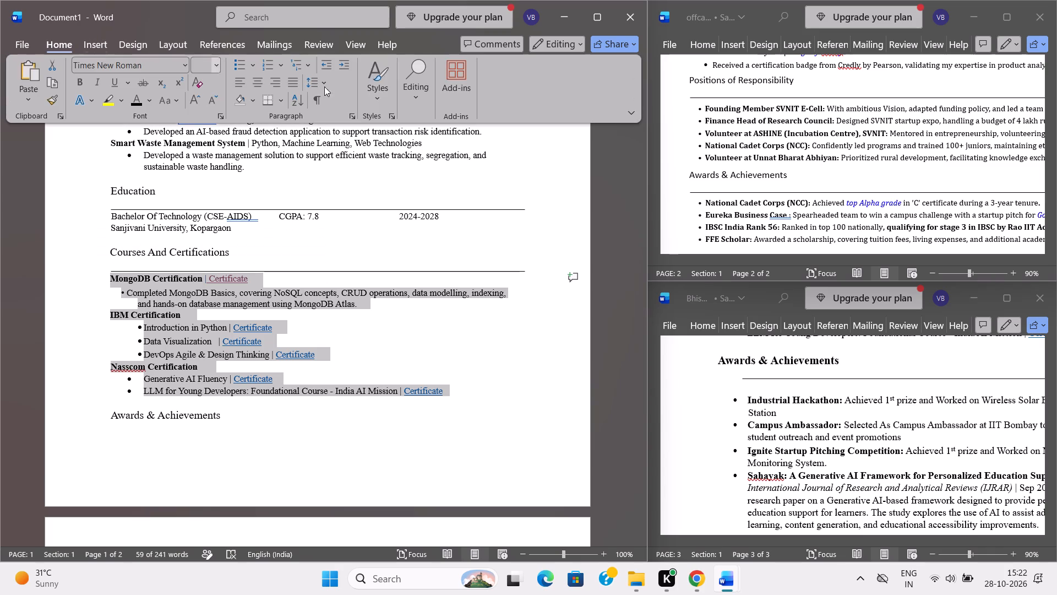
pyautogui.click(324, 82)
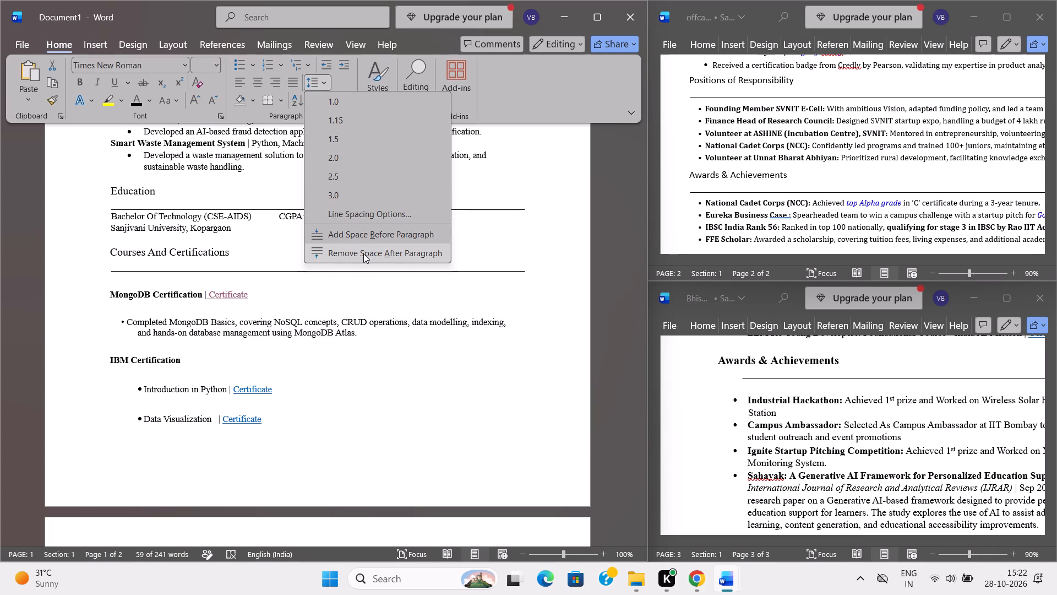
pyautogui.click(363, 253)
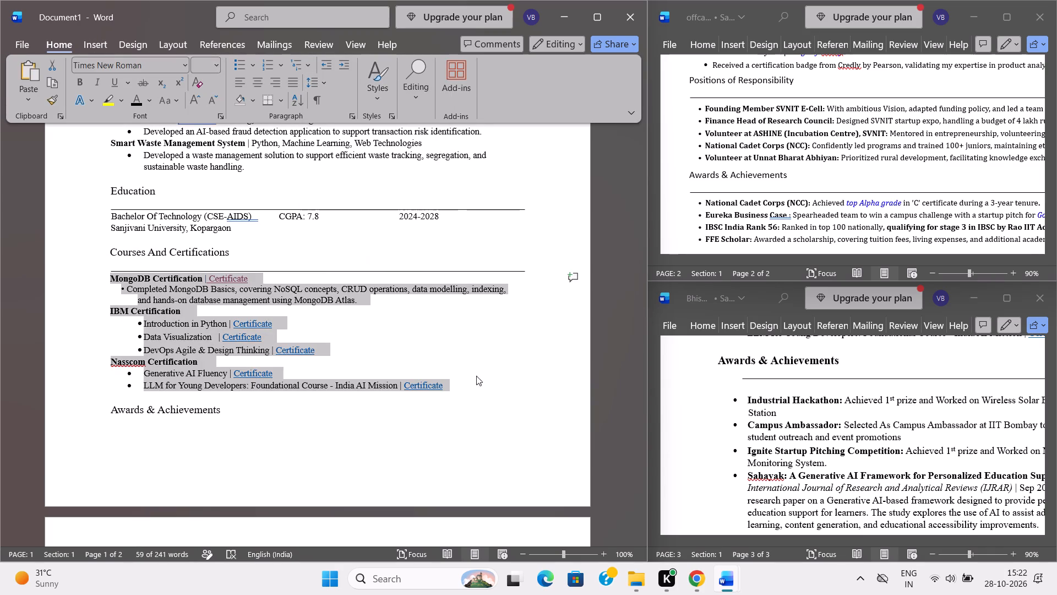
pyautogui.click(467, 378)
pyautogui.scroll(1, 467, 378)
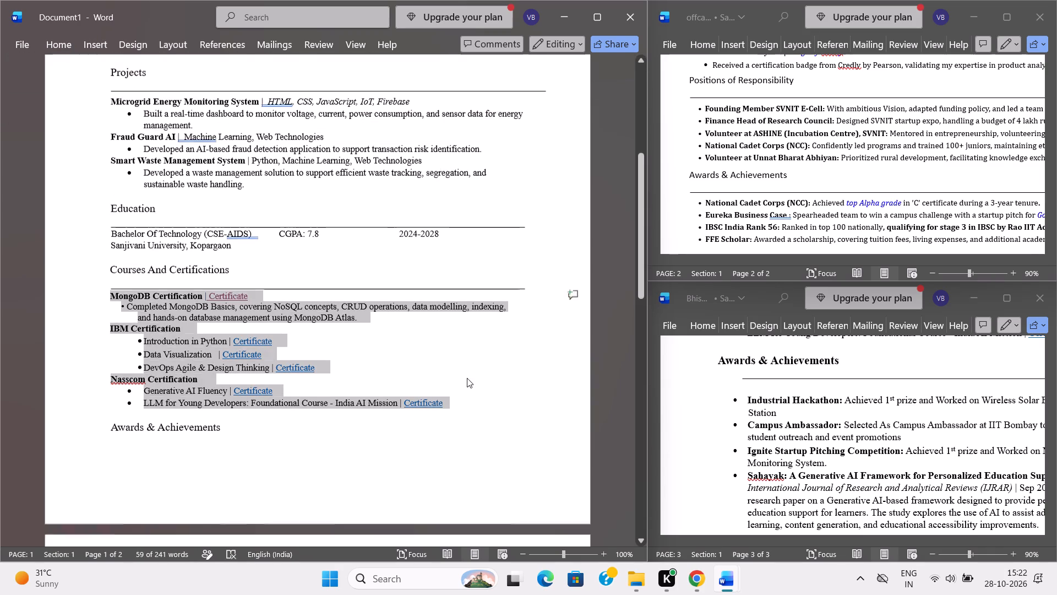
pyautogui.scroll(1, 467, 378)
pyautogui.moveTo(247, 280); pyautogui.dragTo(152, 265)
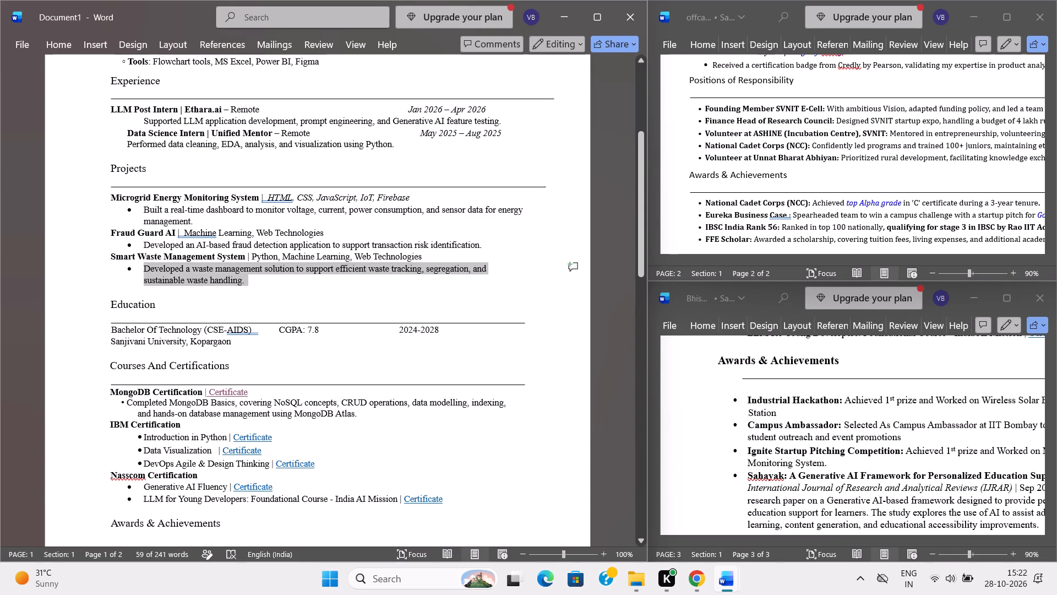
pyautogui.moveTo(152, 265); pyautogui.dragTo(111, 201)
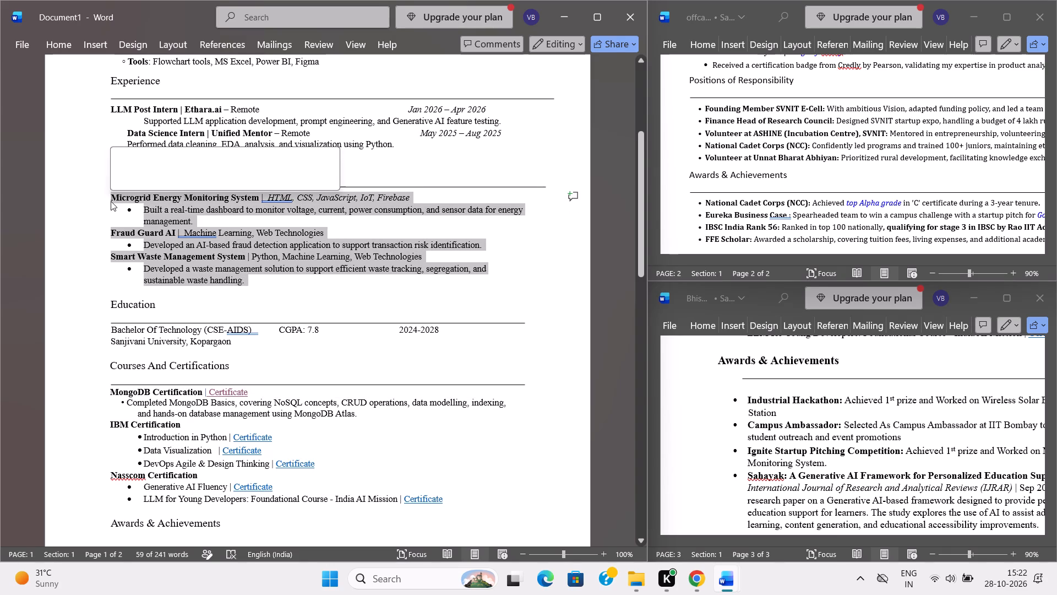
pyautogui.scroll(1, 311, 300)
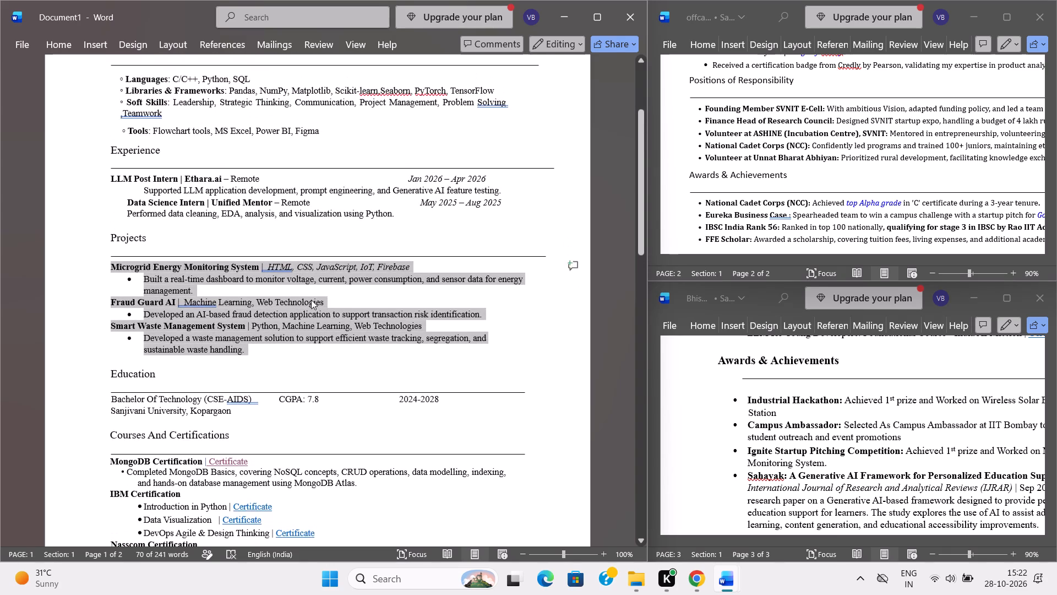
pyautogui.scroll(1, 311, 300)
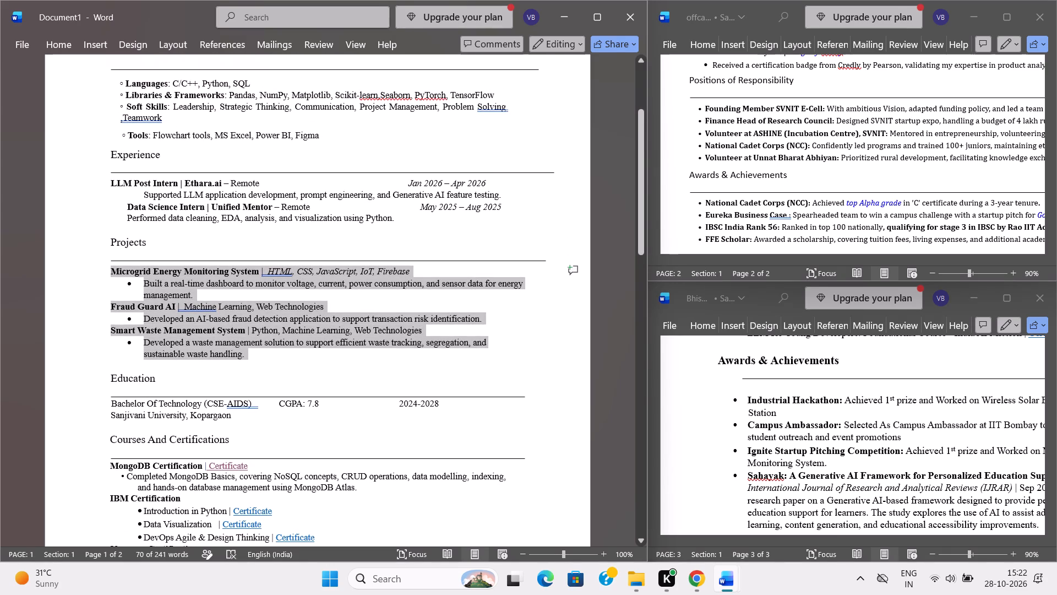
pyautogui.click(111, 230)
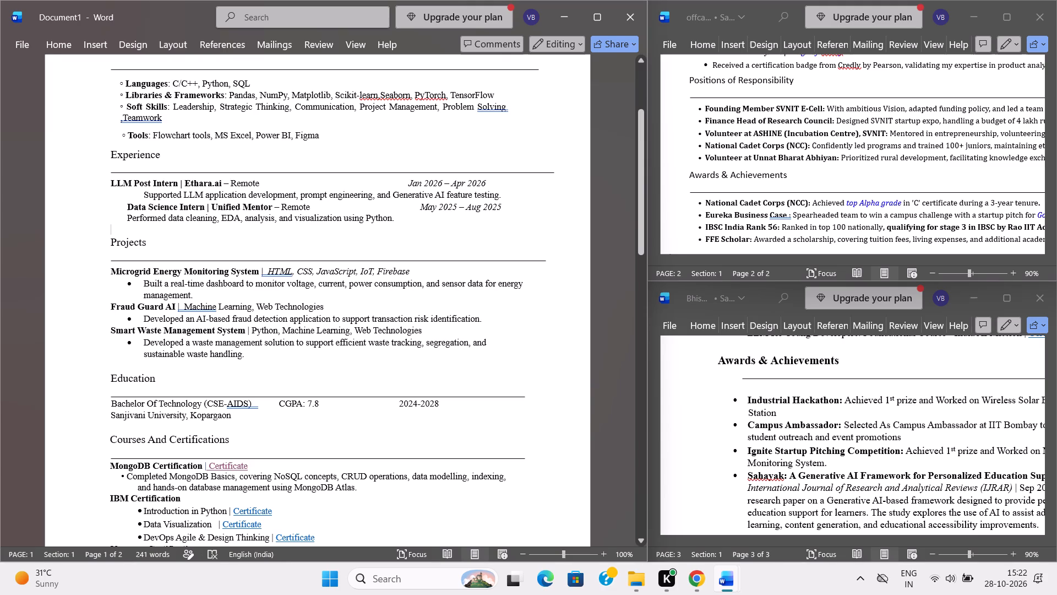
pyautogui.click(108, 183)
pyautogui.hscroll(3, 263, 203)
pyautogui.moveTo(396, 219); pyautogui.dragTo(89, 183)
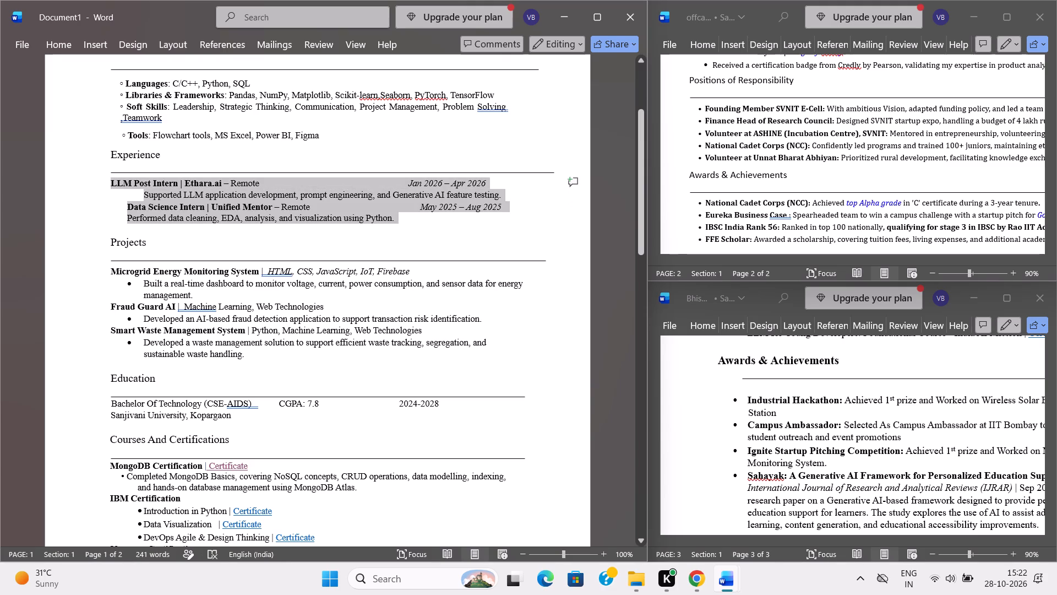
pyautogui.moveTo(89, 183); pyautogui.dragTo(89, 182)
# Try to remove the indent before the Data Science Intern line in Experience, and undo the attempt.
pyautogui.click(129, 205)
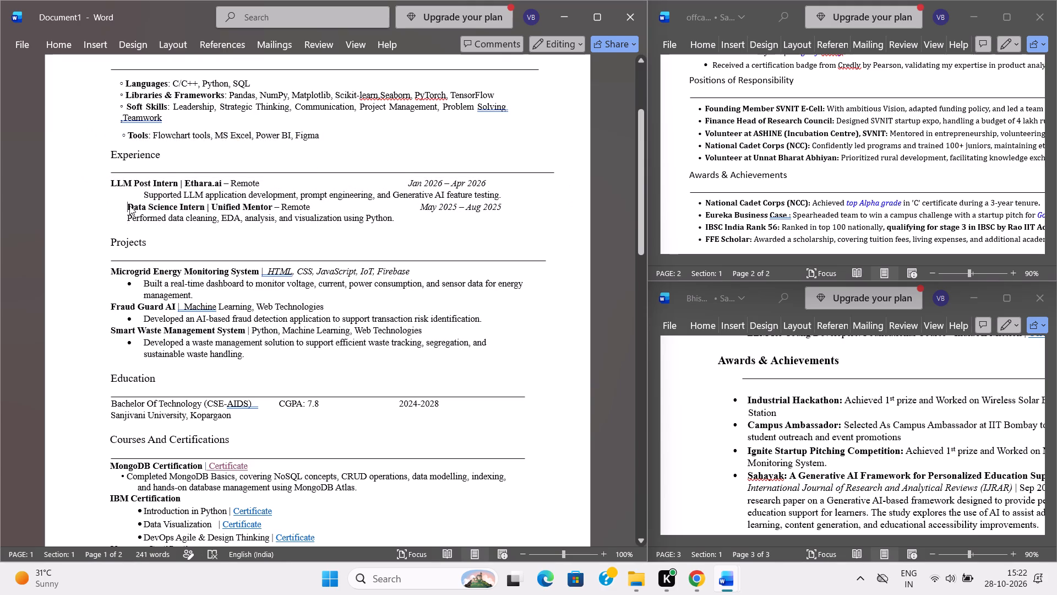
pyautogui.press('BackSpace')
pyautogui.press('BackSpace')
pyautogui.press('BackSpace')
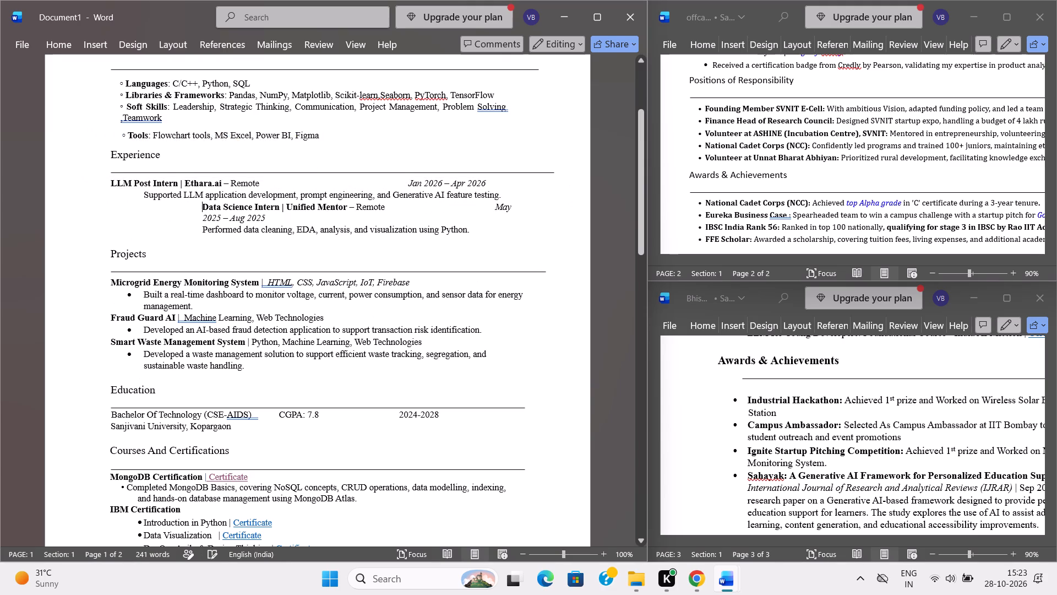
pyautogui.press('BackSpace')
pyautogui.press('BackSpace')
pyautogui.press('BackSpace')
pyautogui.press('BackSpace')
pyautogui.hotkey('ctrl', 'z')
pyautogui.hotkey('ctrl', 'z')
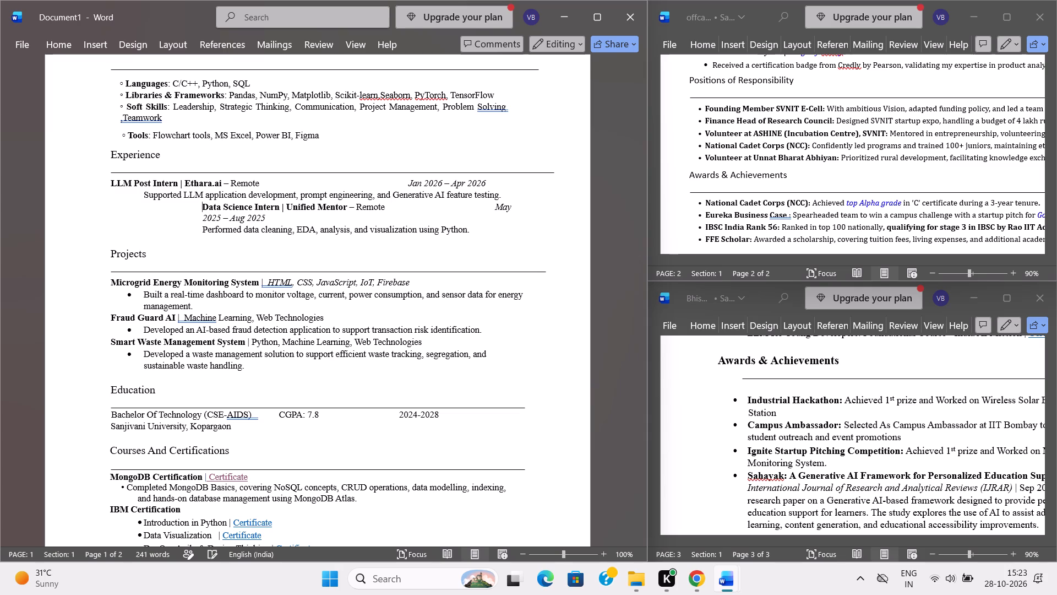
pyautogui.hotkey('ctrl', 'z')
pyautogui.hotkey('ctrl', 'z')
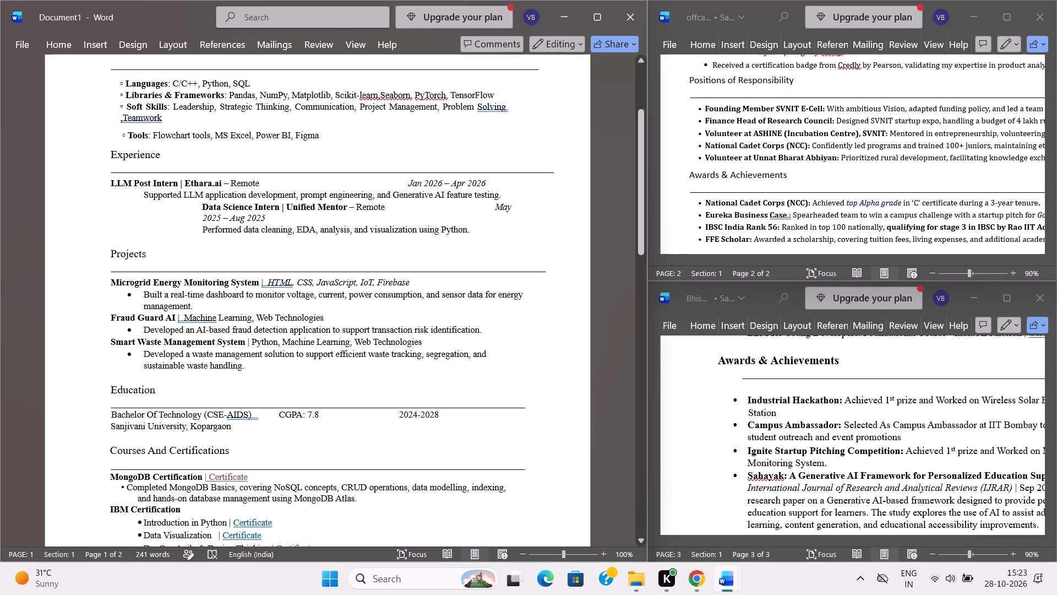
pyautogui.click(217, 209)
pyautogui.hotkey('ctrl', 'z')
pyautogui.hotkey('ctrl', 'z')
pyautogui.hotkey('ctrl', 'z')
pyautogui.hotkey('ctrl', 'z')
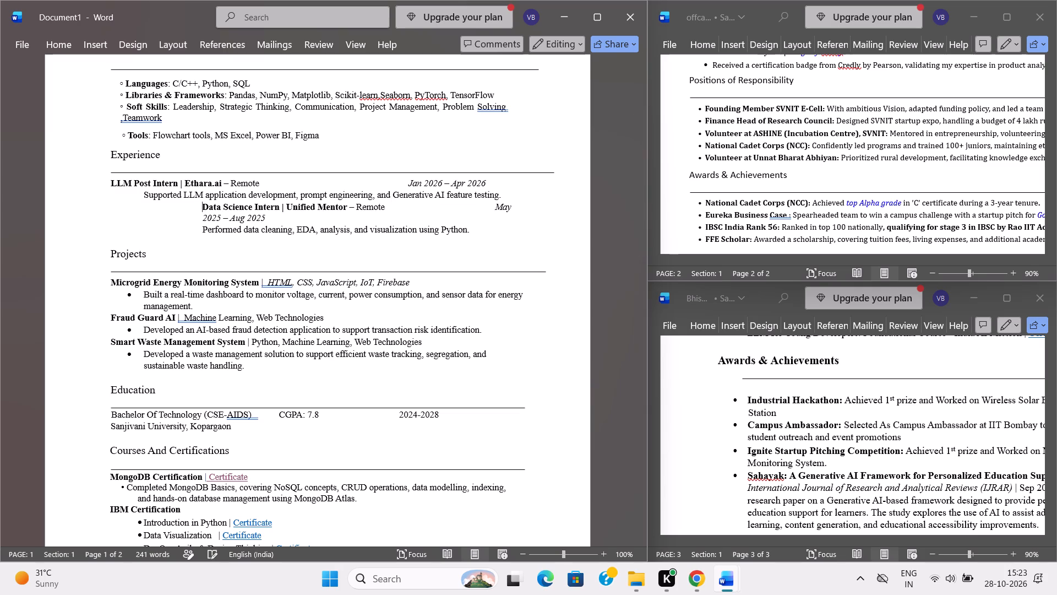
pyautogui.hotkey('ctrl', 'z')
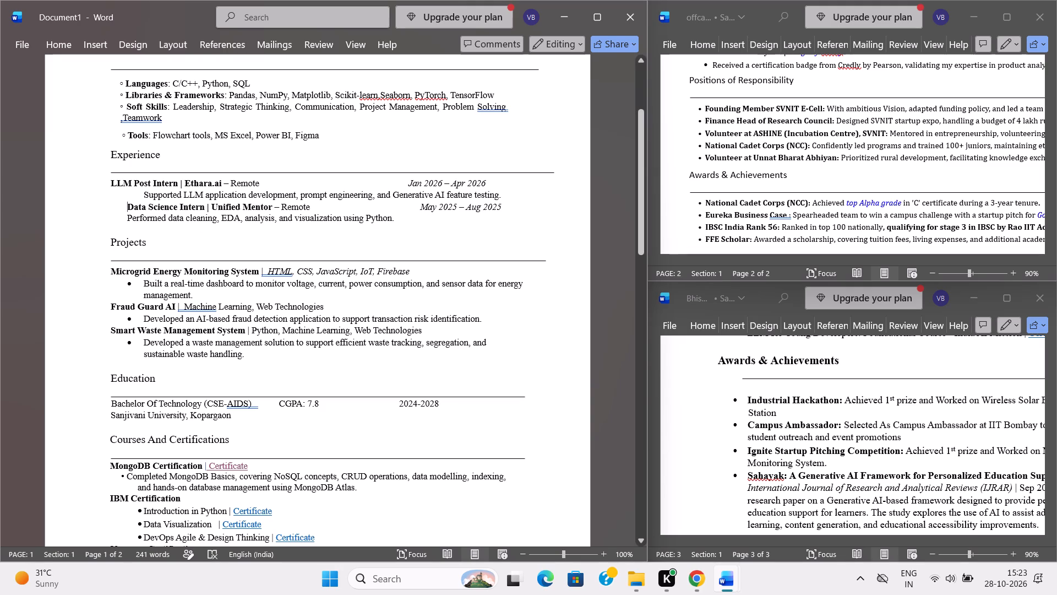
# Indent the LLM Post Intern line with seven spaces so it lines up with the Data Science Intern line.
pyautogui.click(110, 185)
pyautogui.press('space')
pyautogui.press('space')
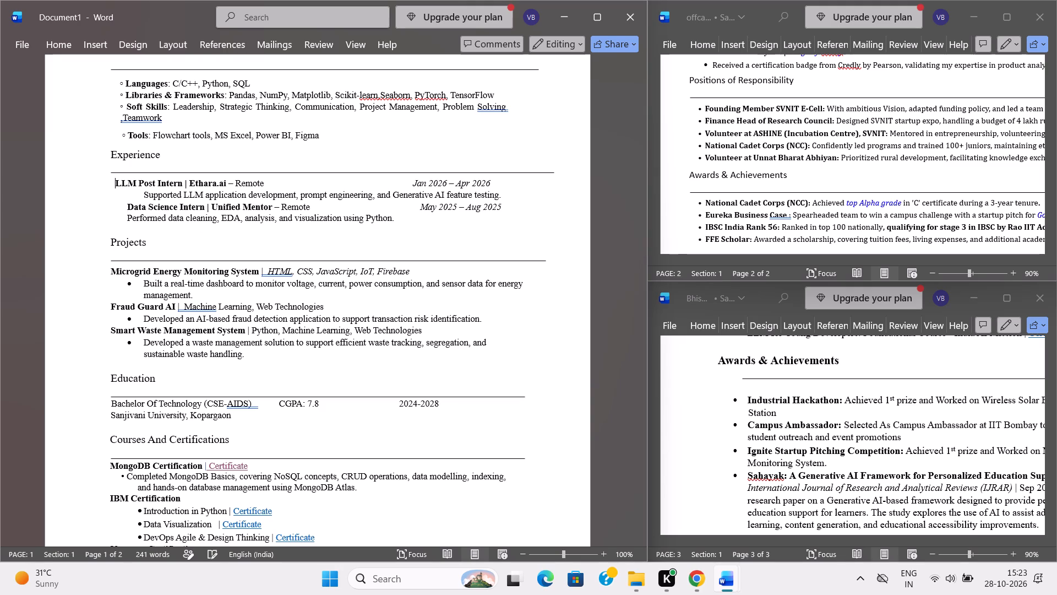
pyautogui.press('space')
pyautogui.press('space')
pyautogui.press('space')
pyautogui.press('space')
pyautogui.press('space')
pyautogui.press('space')
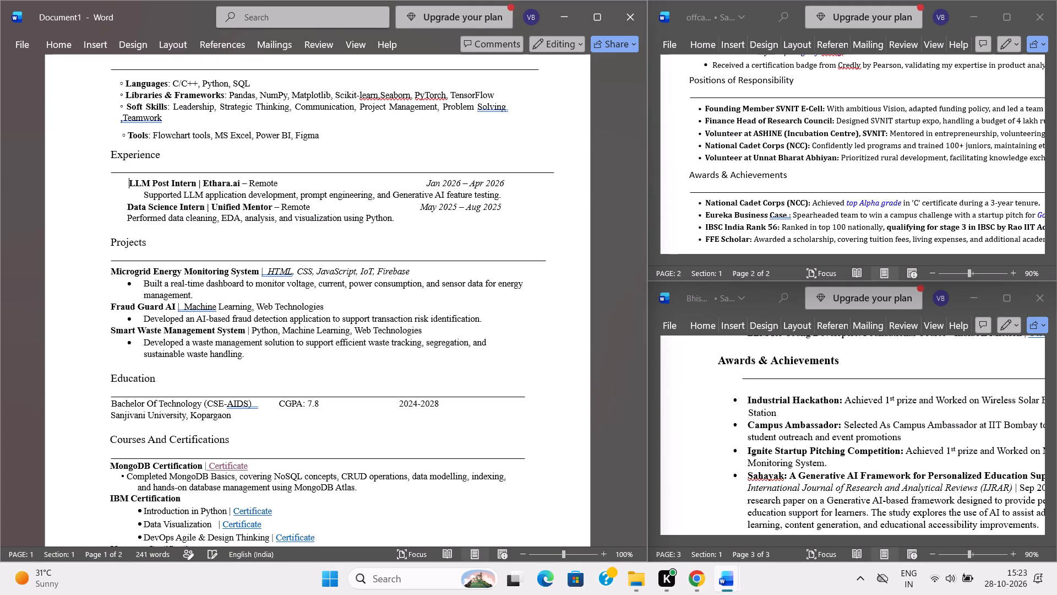
pyautogui.press('space')
pyautogui.press('BackSpace')
pyautogui.press('BackSpace')
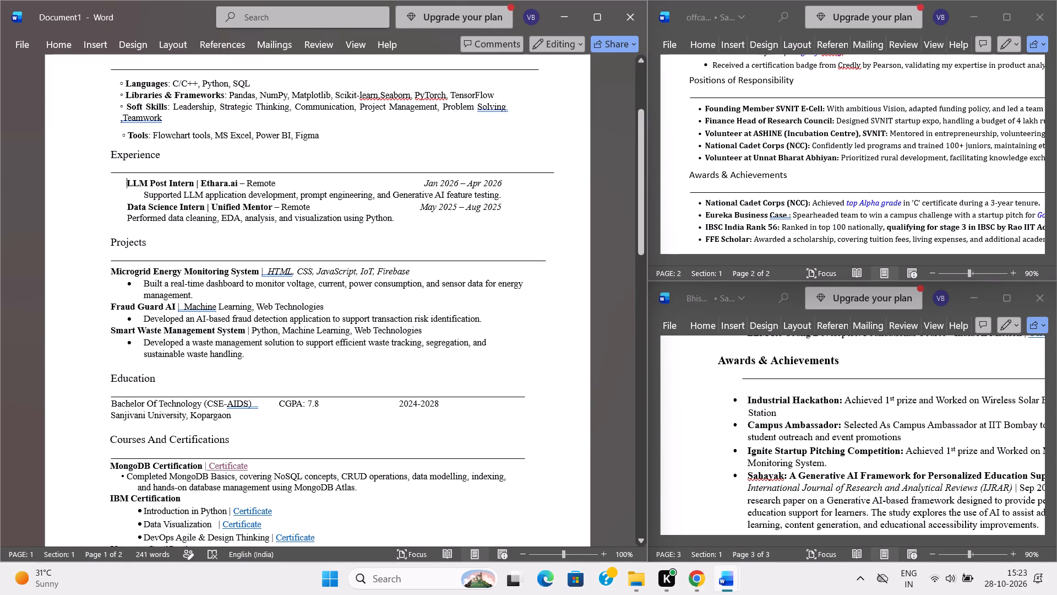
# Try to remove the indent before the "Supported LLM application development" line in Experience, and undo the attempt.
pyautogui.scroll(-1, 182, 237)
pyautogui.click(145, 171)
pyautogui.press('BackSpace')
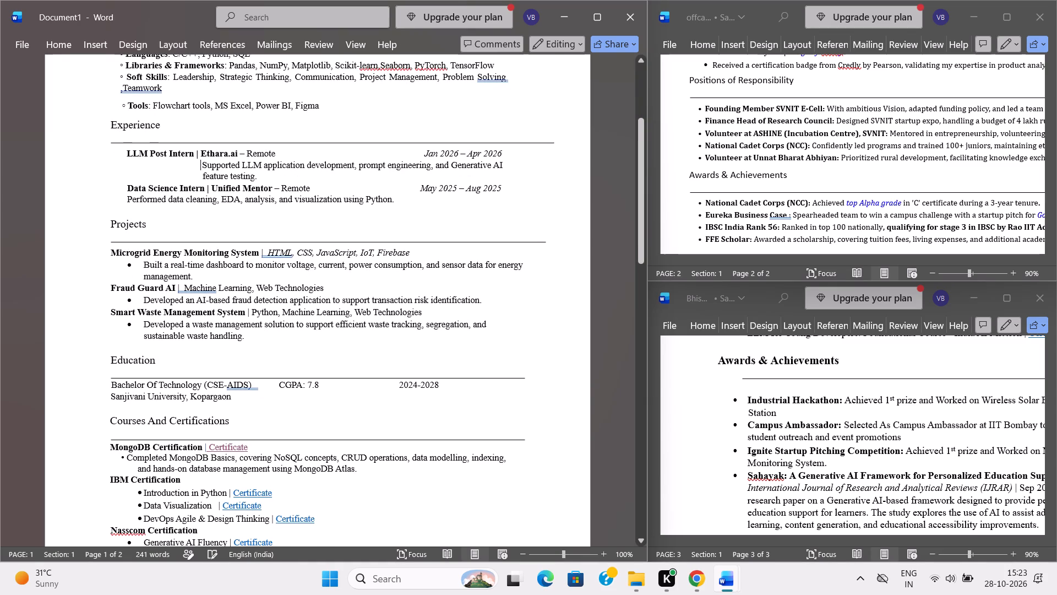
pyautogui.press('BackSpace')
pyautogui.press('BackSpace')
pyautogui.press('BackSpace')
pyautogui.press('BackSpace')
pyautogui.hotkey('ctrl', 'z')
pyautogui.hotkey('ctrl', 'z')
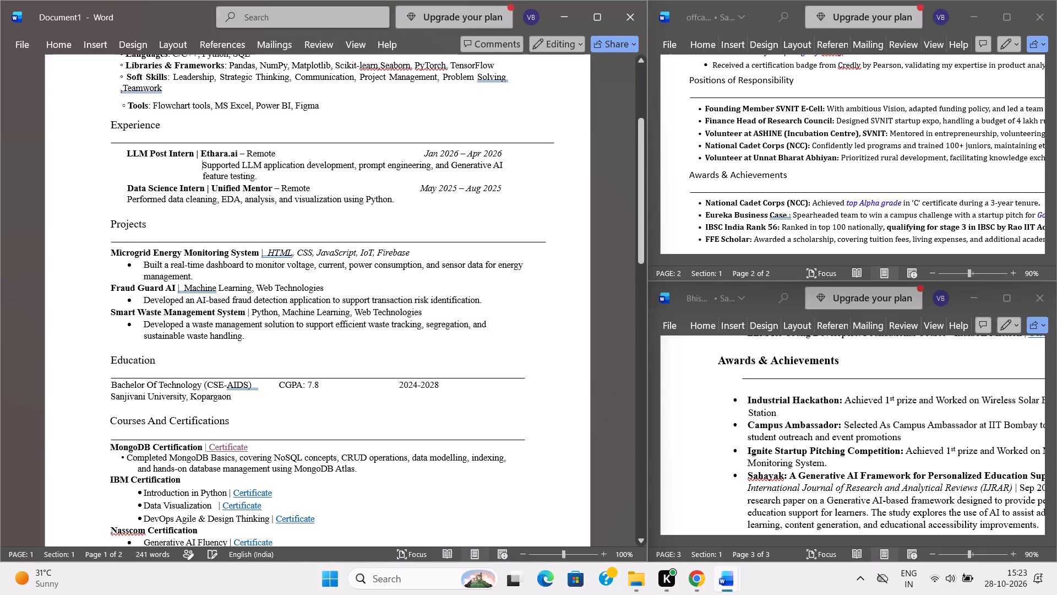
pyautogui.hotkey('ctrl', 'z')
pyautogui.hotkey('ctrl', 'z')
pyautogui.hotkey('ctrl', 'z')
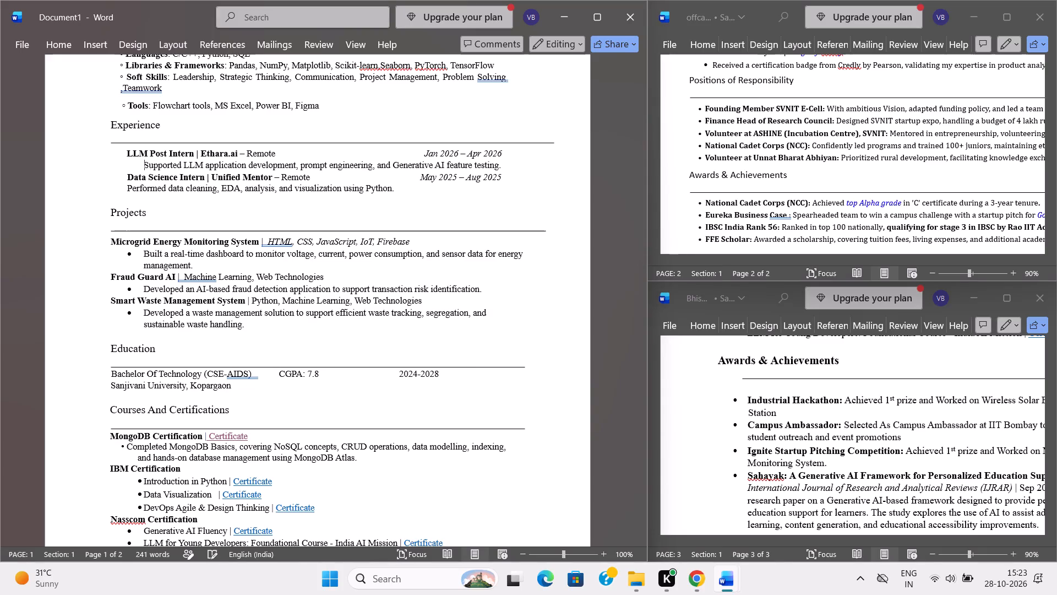
# Add a copied "|" separator and the word "Portfolio" after GitHub in the contact line of the resume header.
pyautogui.scroll(2, 162, 198)
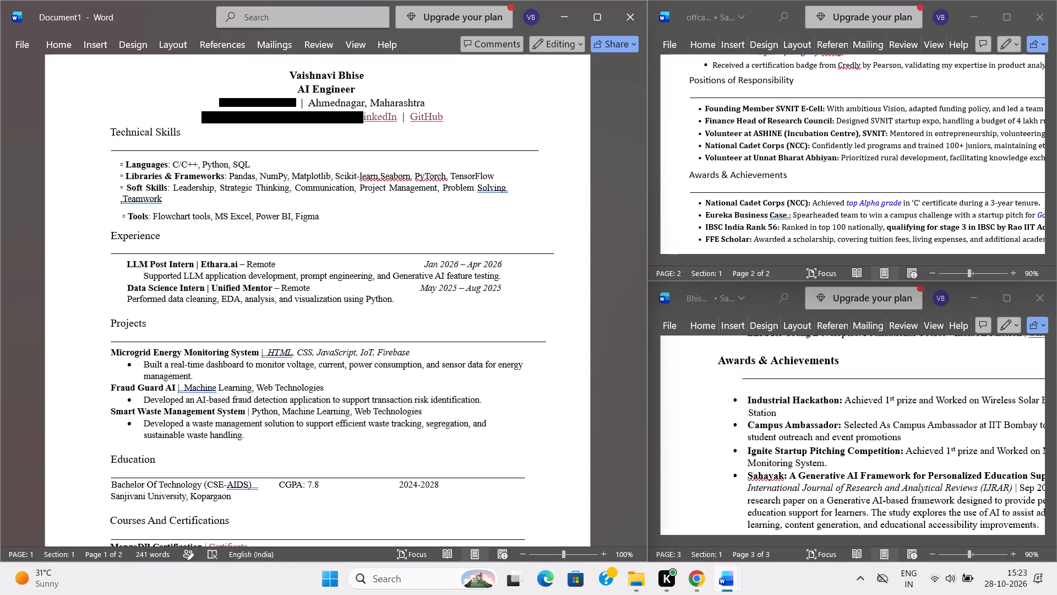
pyautogui.tripleClick(404, 115)
pyautogui.click(404, 115)
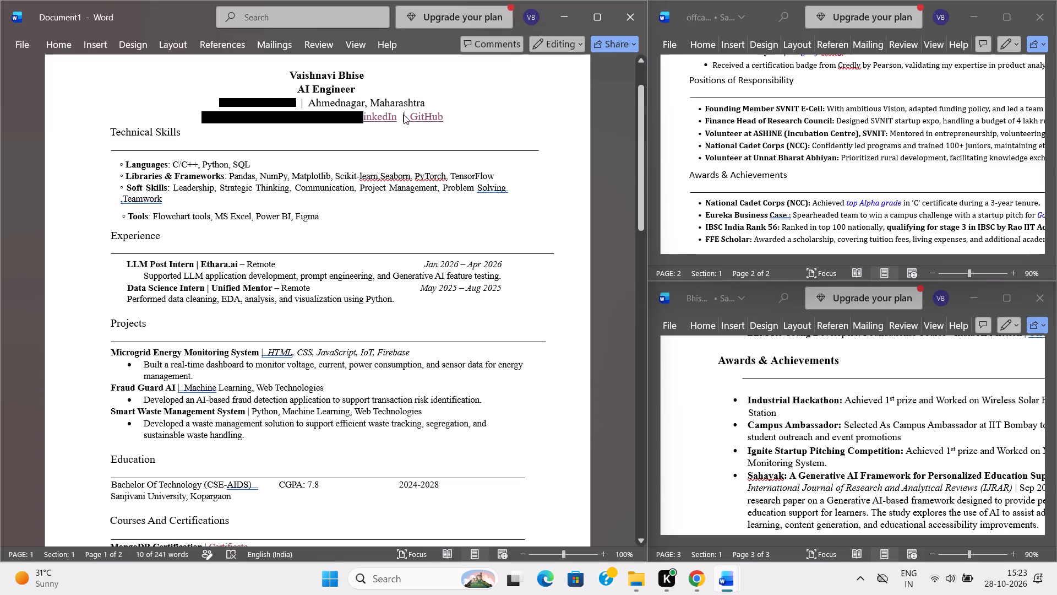
pyautogui.moveTo(400, 117); pyautogui.dragTo(407, 117)
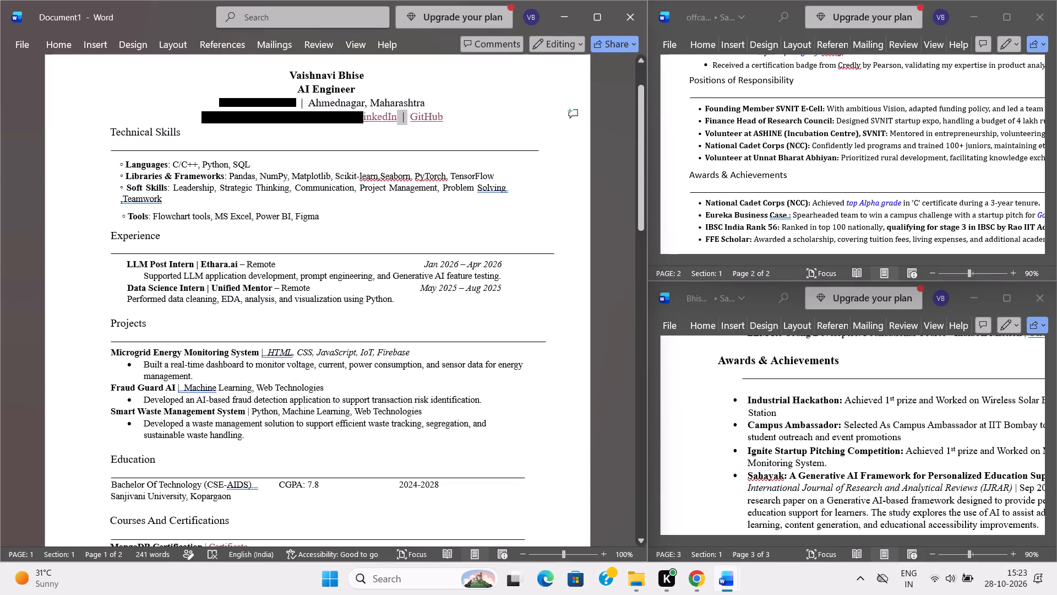
pyautogui.moveTo(407, 117); pyautogui.dragTo(406, 117)
pyautogui.hotkey('ctrl', 'c')
pyautogui.click(451, 118)
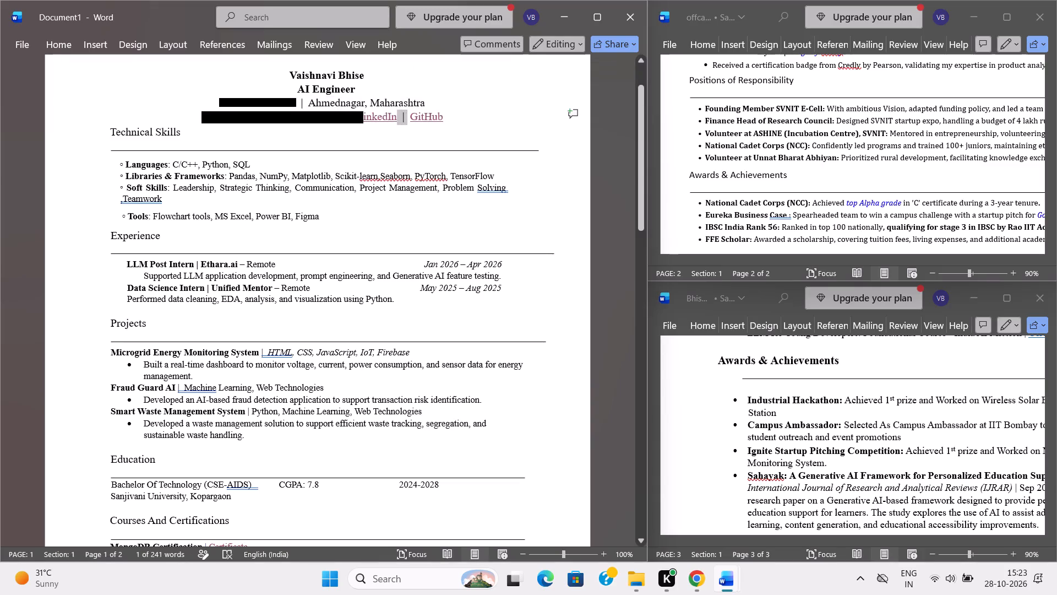
pyautogui.press('BackSpace')
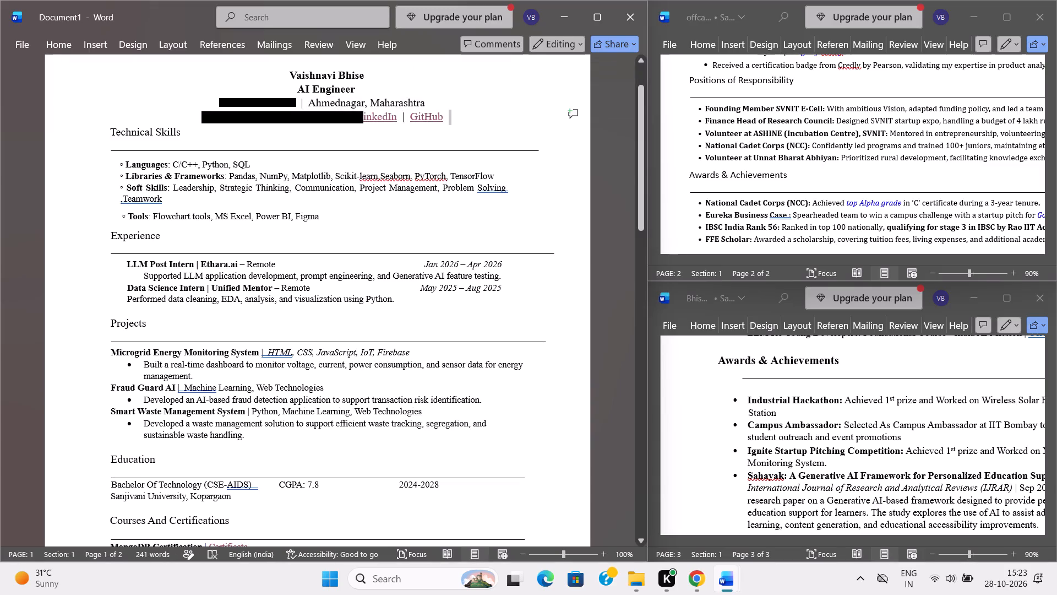
pyautogui.hotkey('ctrl', 'v')
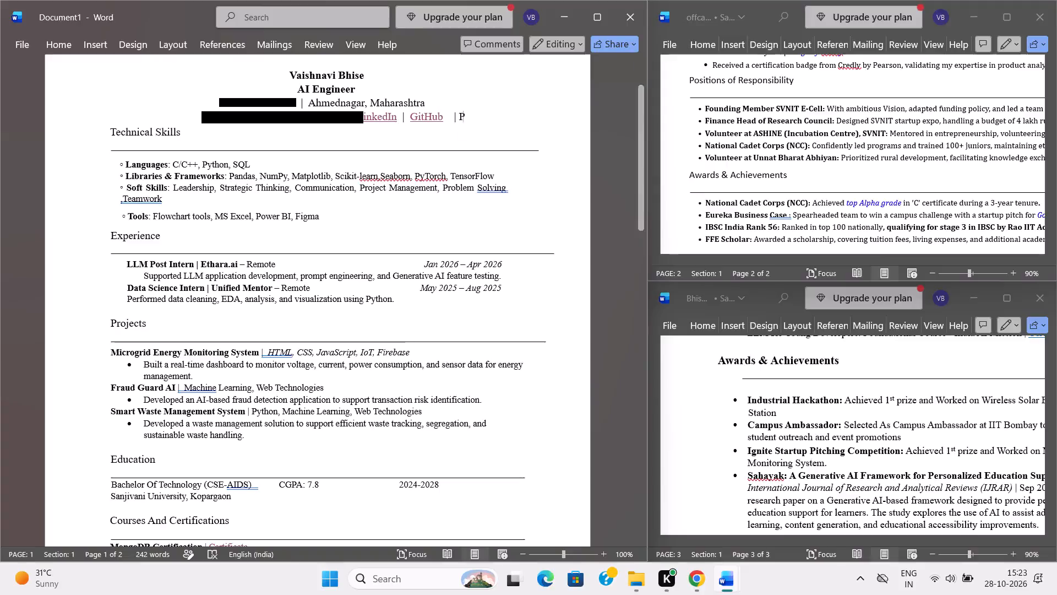
pyautogui.press('t')
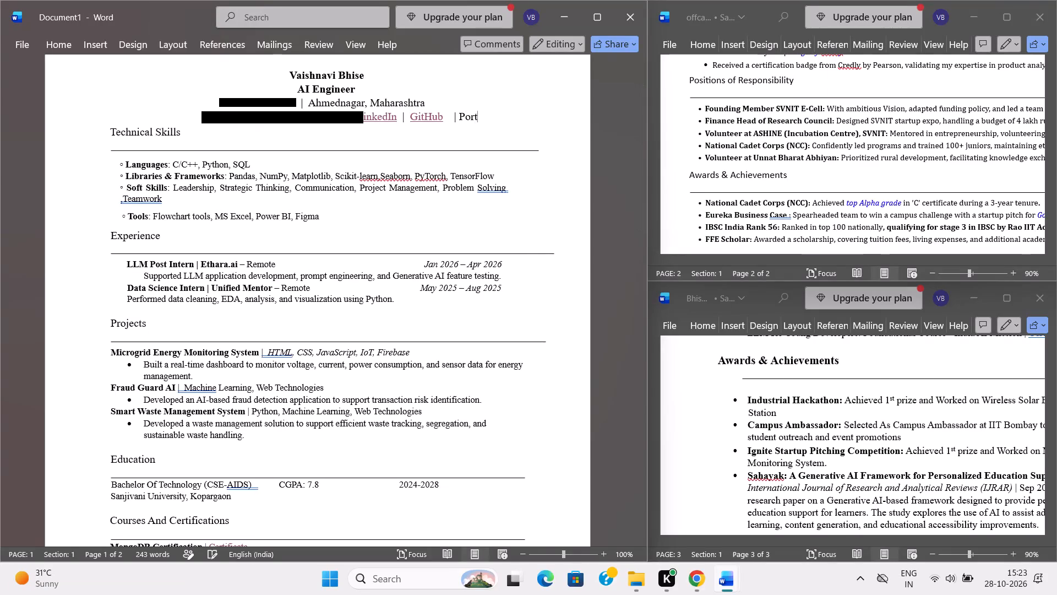
pyautogui.write('follio')
pyautogui.press('space')
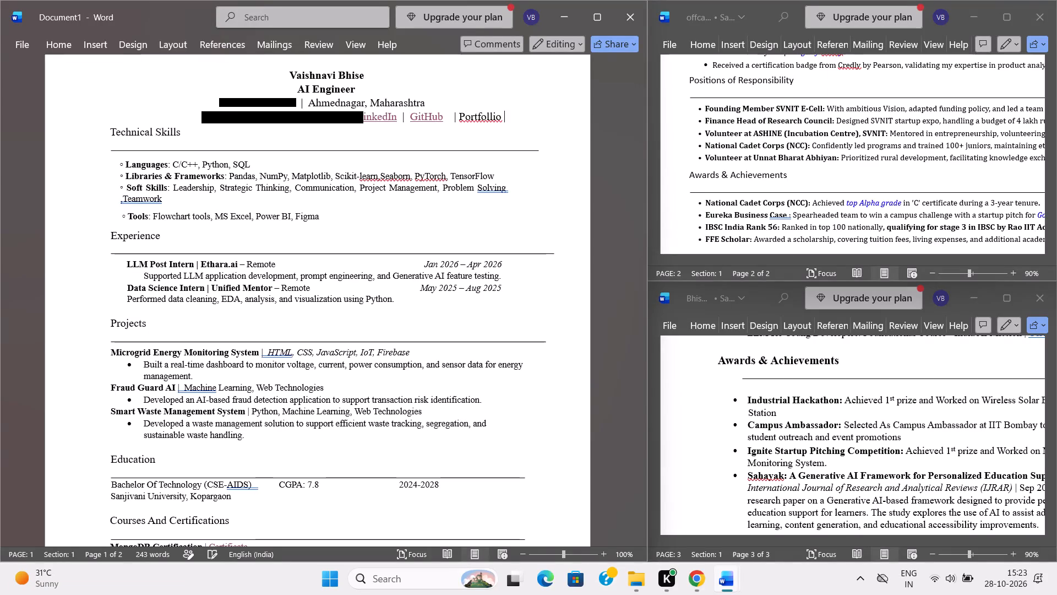
pyautogui.press('BackSpace')
pyautogui.press('BackSpace')
pyautogui.press('BackSpace')
pyautogui.press('BackSpace')
pyautogui.write('io')
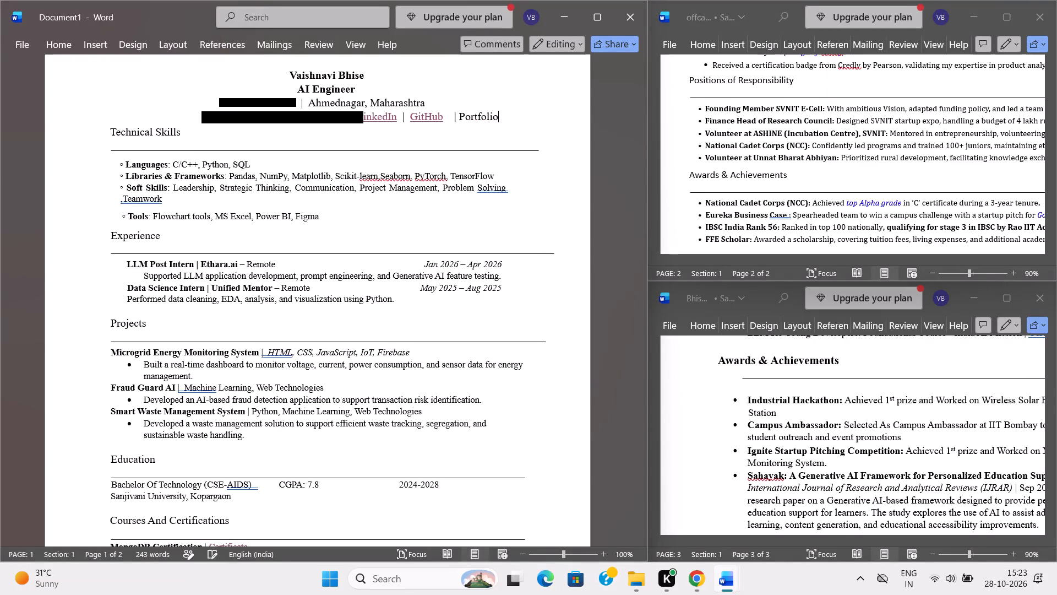
# Review the offcampus resume's header, Positions of Responsibility and Awards & Achievements, and the original resume's Awards & Achievements entries.
pyautogui.scroll(9, 783, 116)
pyautogui.scroll(-1, 783, 116)
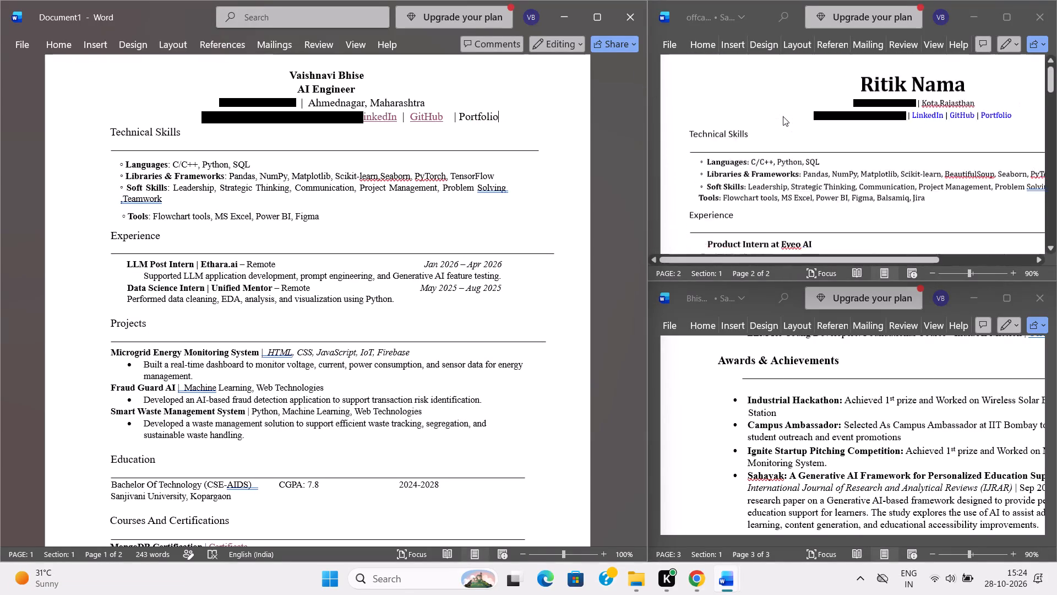
pyautogui.scroll(-2, 783, 116)
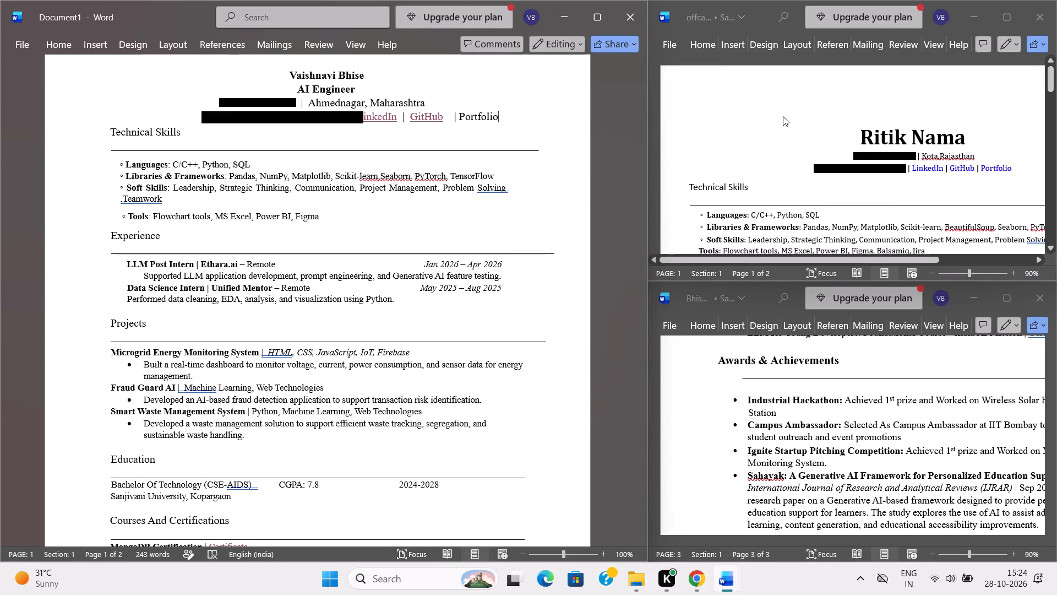
pyautogui.scroll(-6, 783, 116)
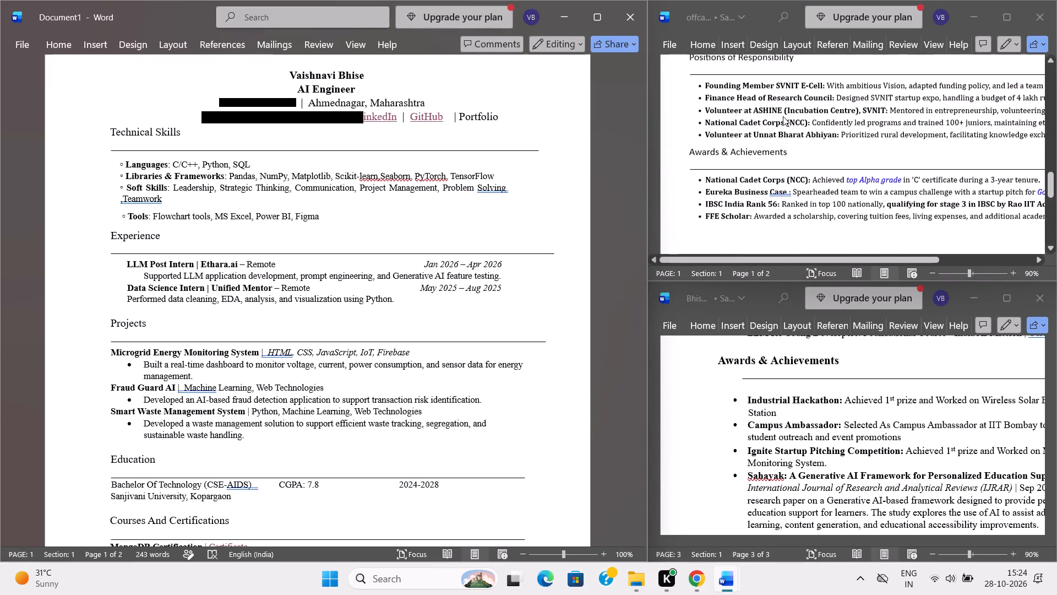
pyautogui.scroll(-2, 783, 116)
pyautogui.scroll(1, 780, 463)
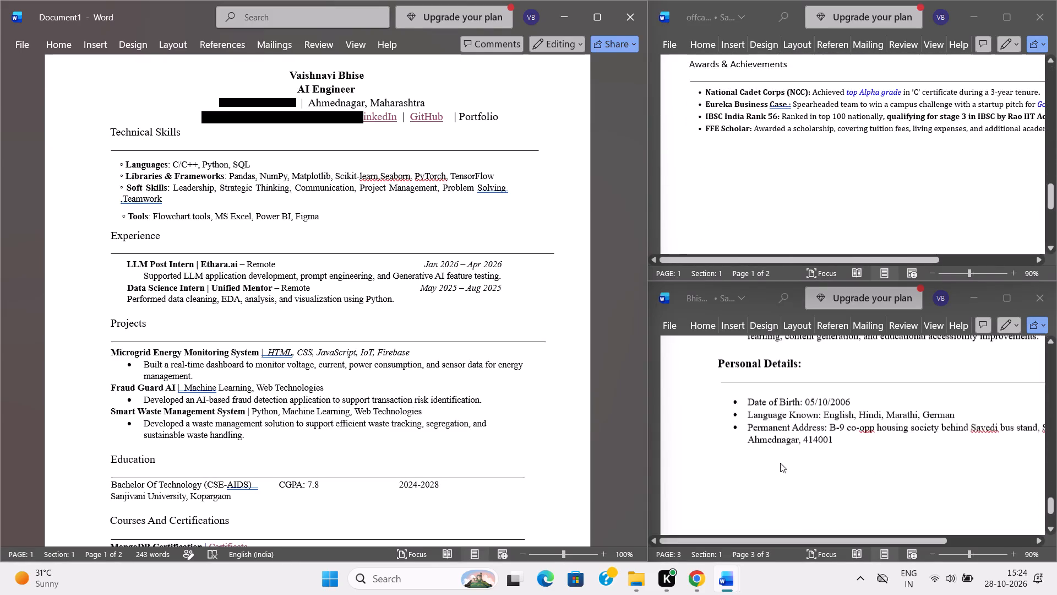
pyautogui.scroll(1, 780, 463)
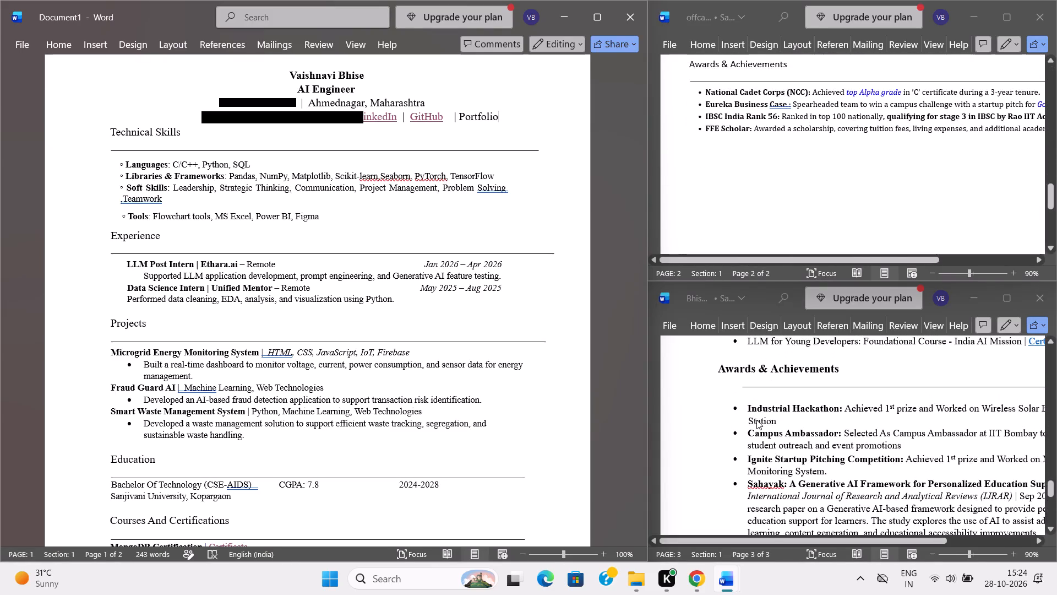
# Start an empty line under the Awards & Achievements heading in the new resume.
pyautogui.scroll(-4, 356, 437)
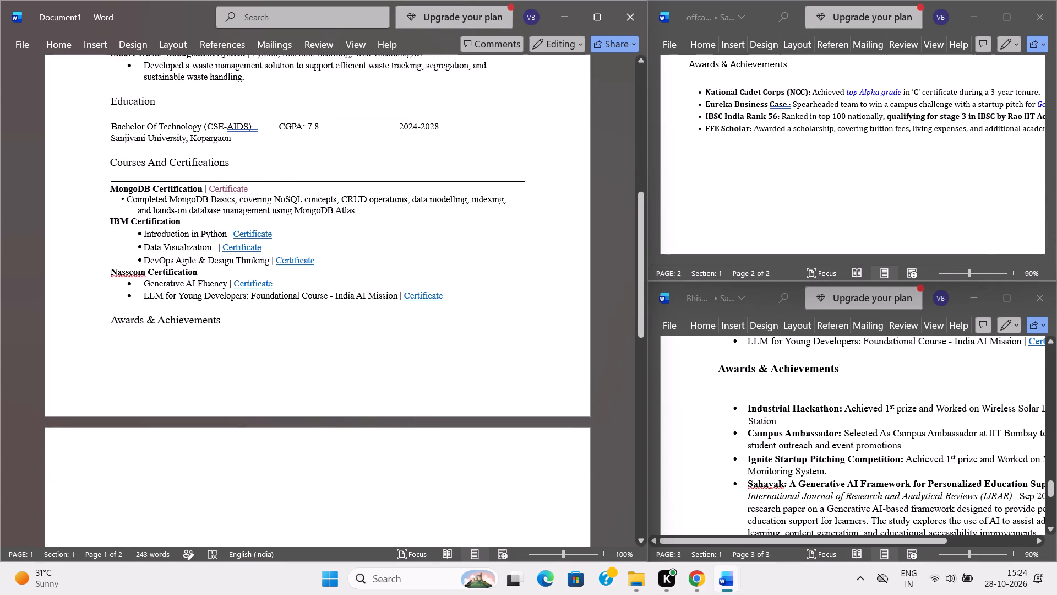
pyautogui.click(228, 324)
pyautogui.press('Return')
pyautogui.write('vh,')
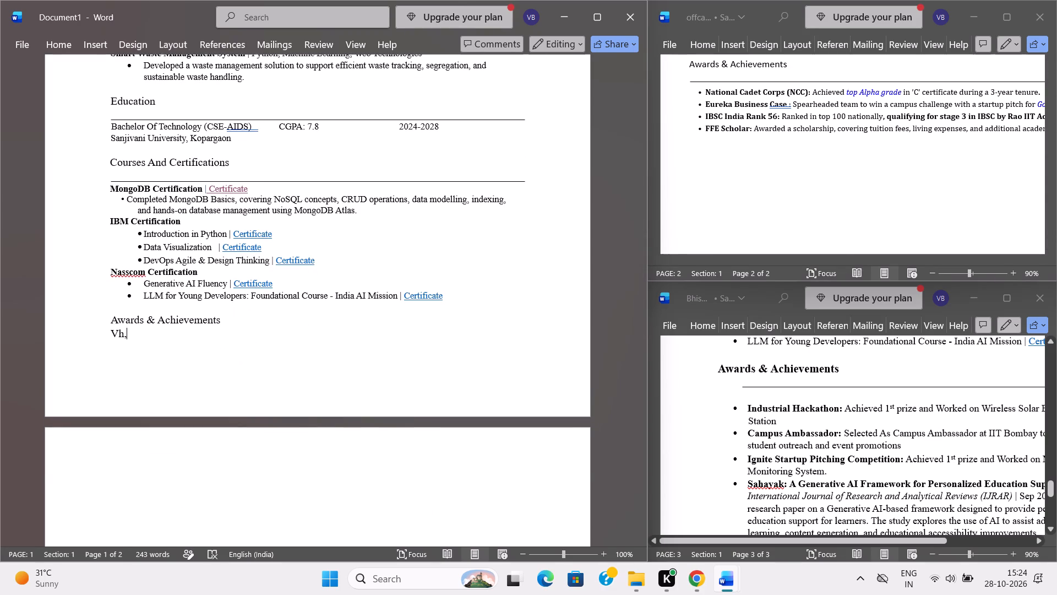
pyautogui.press('BackSpace')
pyautogui.press('BackSpace')
pyautogui.press('BackSpace')
pyautogui.scroll(-1, 634, 331)
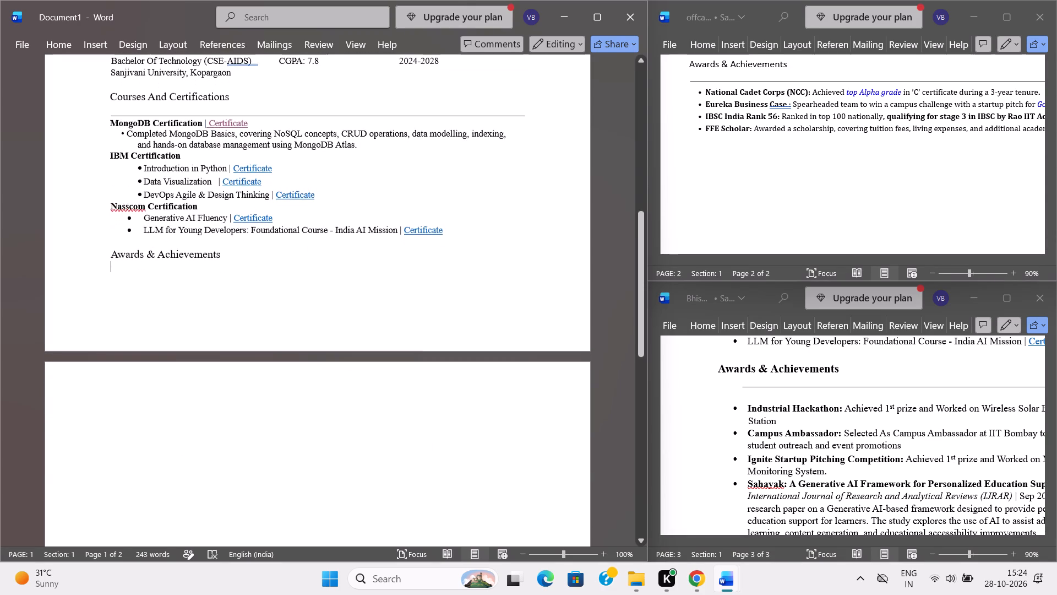
pyautogui.scroll(-1, 830, 458)
pyautogui.tripleClick(940, 474)
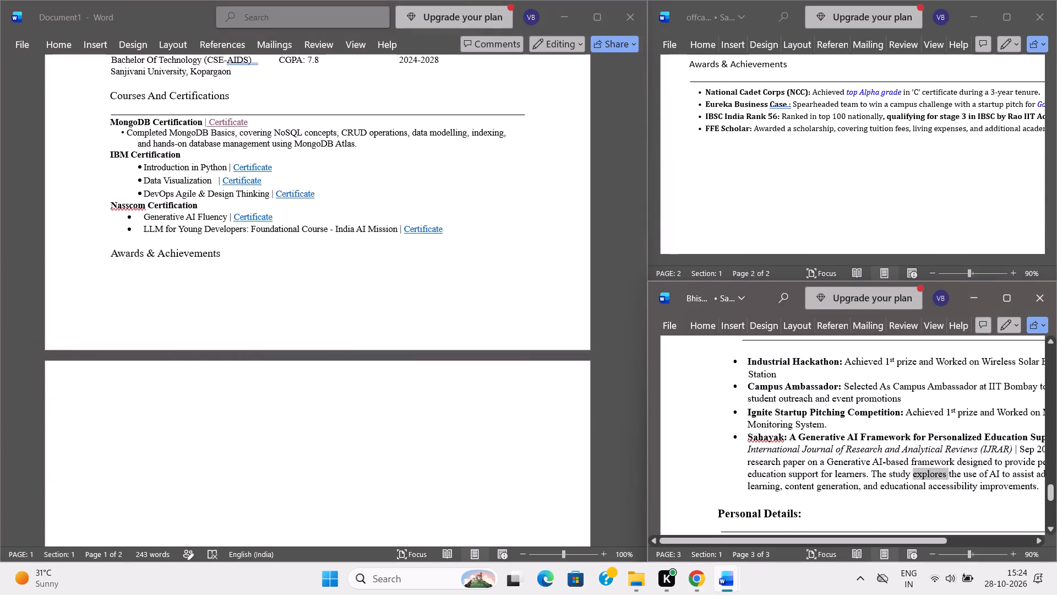
pyautogui.moveTo(748, 360); pyautogui.dragTo(875, 414)
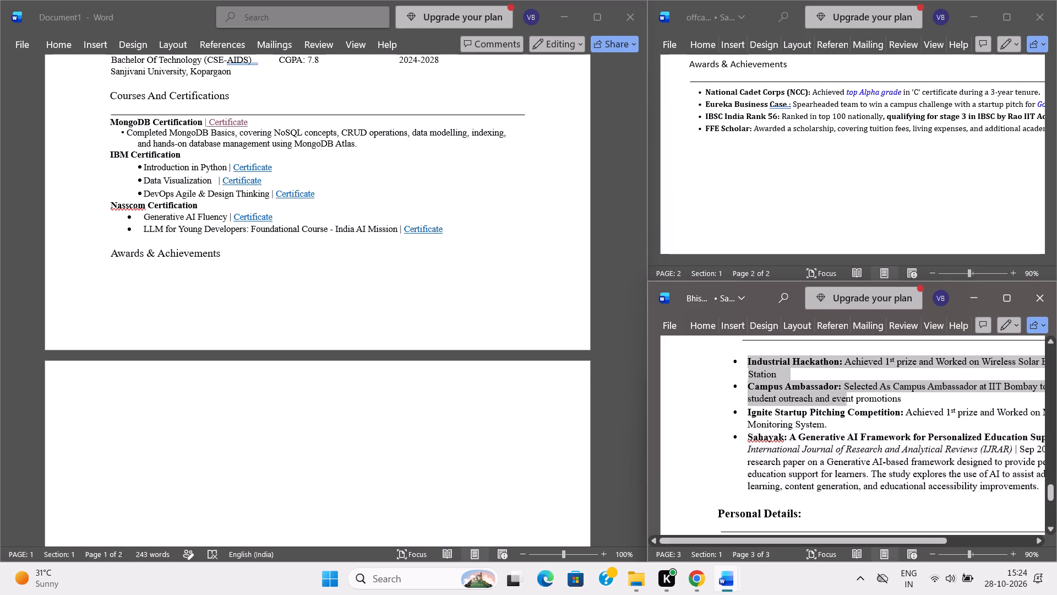
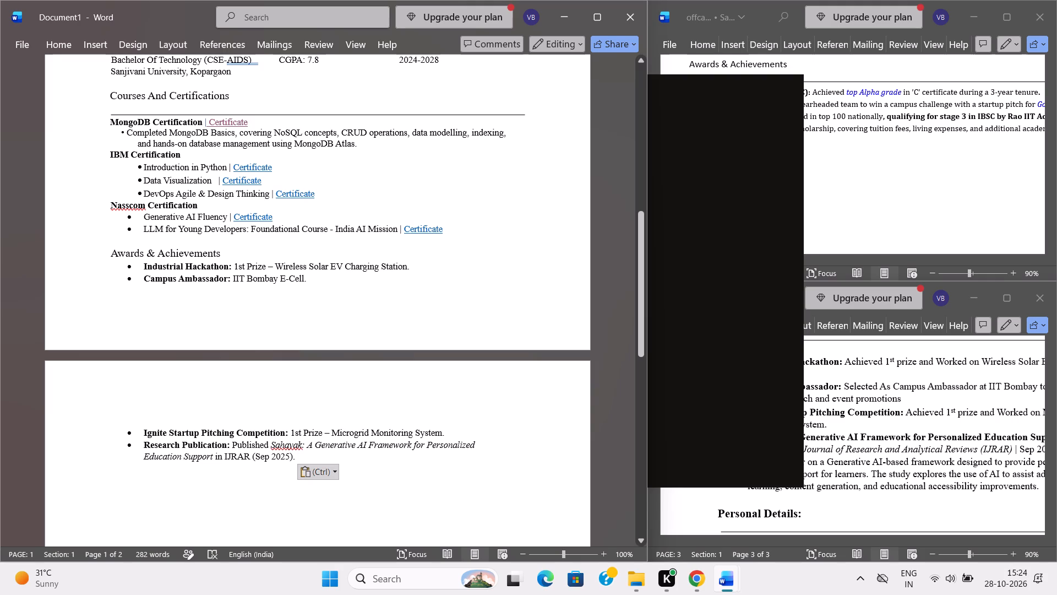
# Delete the Campus Ambassador entry from the Awards & Achievements list in the new resume.
pyautogui.moveTo(310, 284); pyautogui.dragTo(119, 274)
pyautogui.press('BackSpace')
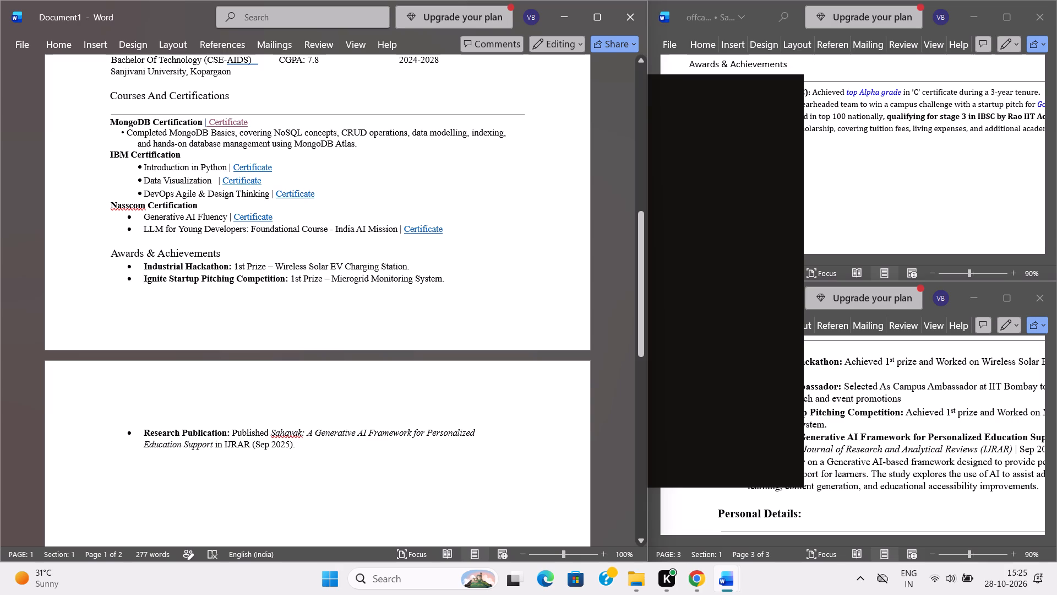
# Delete the word "Strategic" from the Soft Skills line under Technical Skills.
pyautogui.scroll(2, 199, 314)
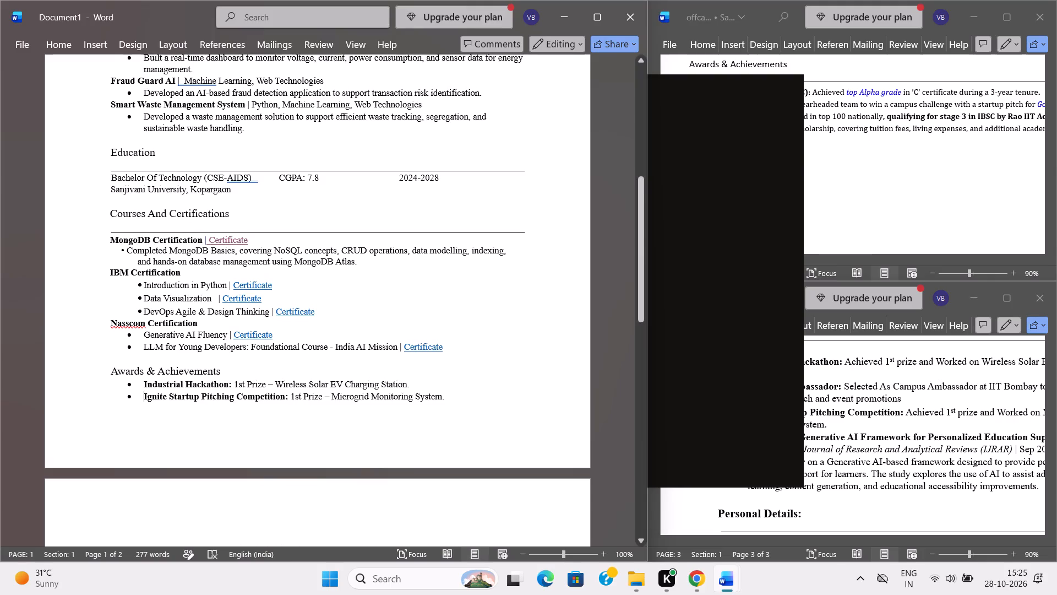
pyautogui.scroll(2, 353, 274)
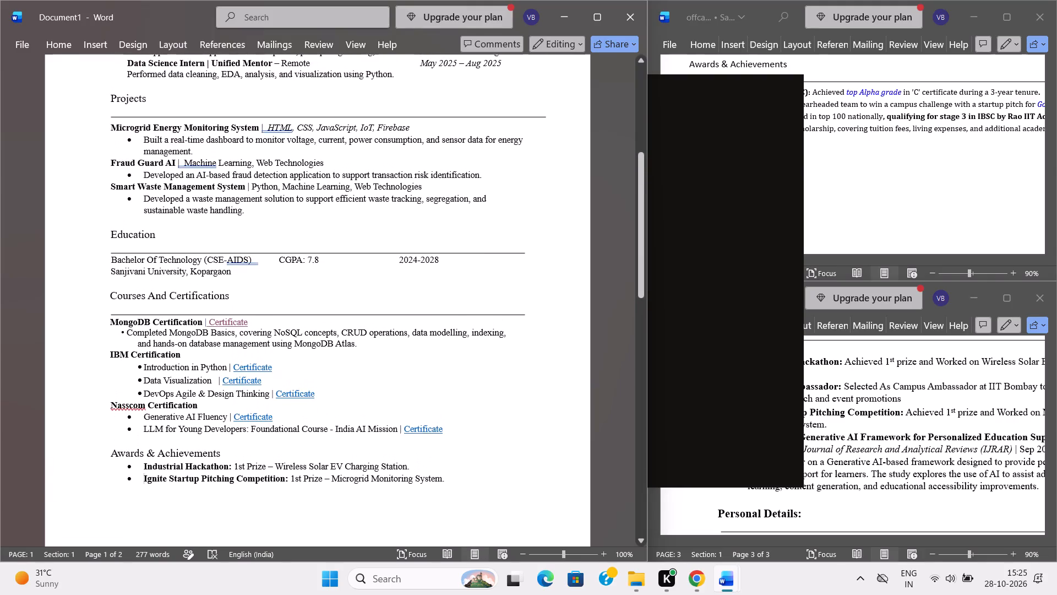
pyautogui.scroll(3, 353, 274)
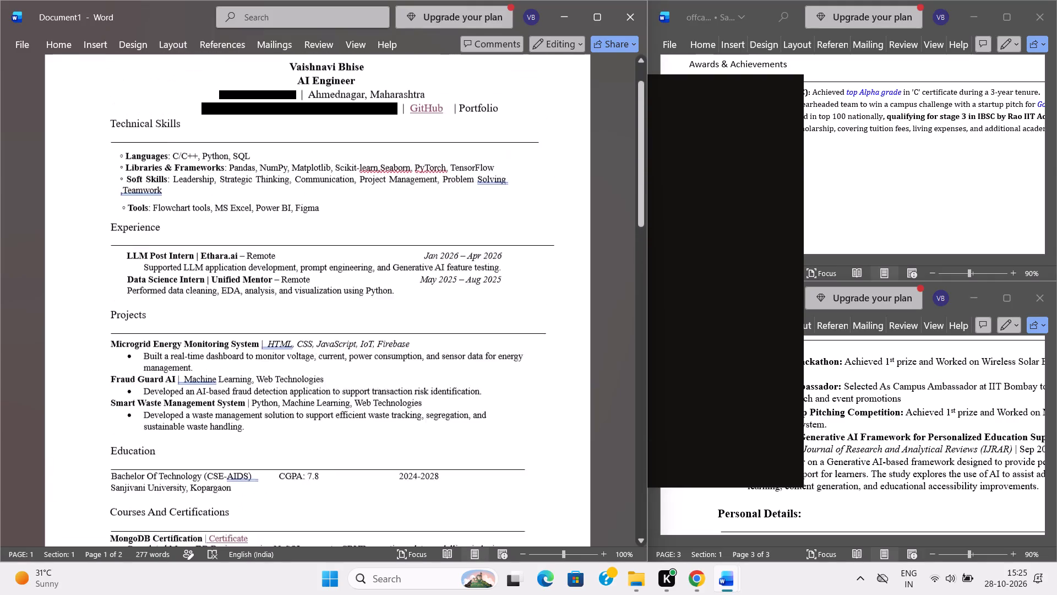
pyautogui.scroll(1, 353, 274)
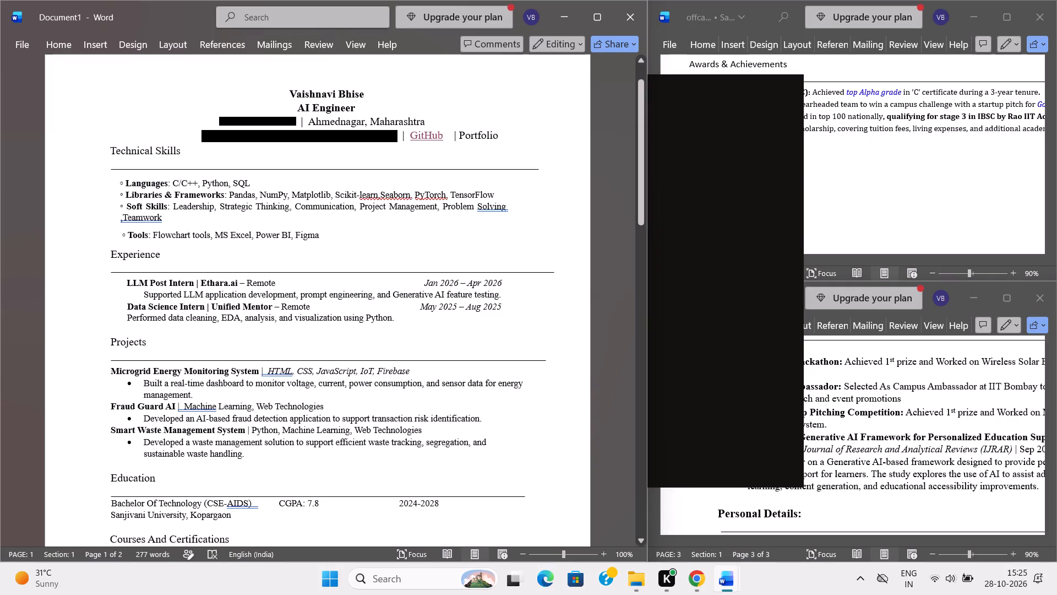
pyautogui.moveTo(219, 204); pyautogui.dragTo(242, 208)
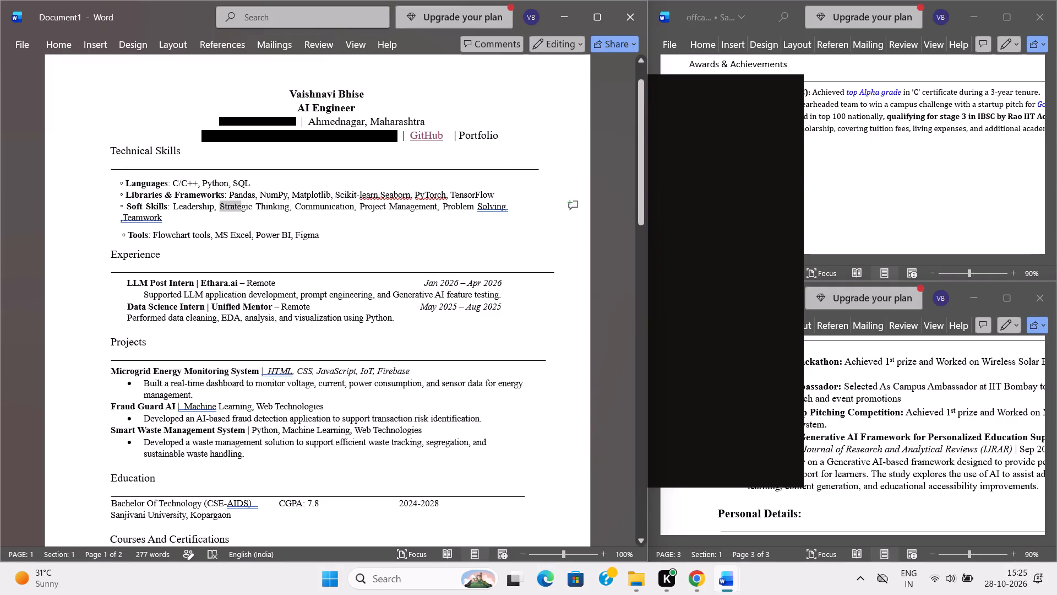
pyautogui.moveTo(242, 208); pyautogui.dragTo(263, 213)
pyautogui.click(250, 209)
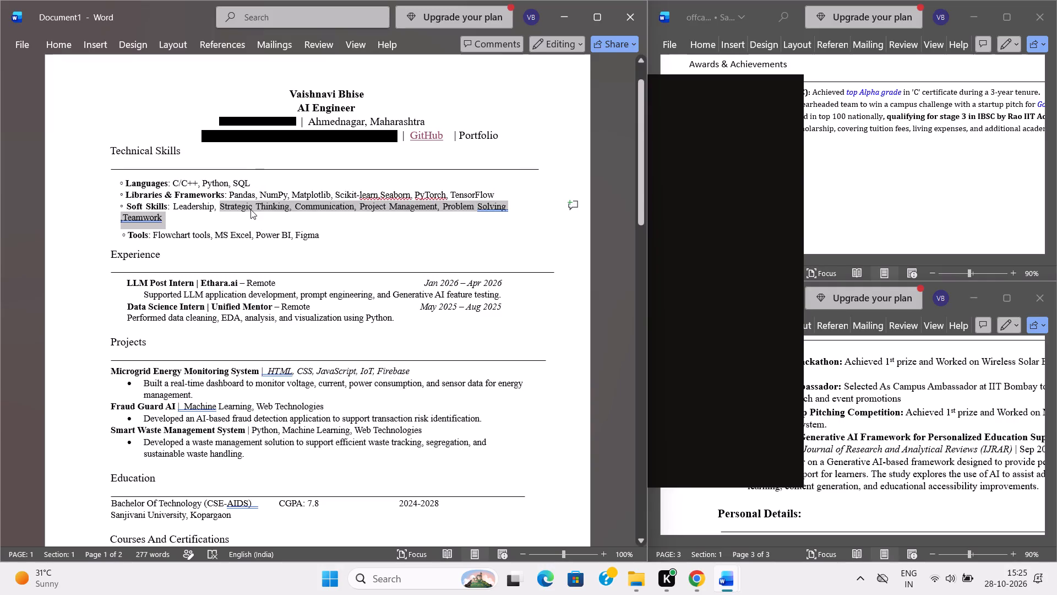
pyautogui.press('BackSpace')
pyautogui.press('BackSpace')
pyautogui.press('BackSpace')
pyautogui.press('BackSpace')
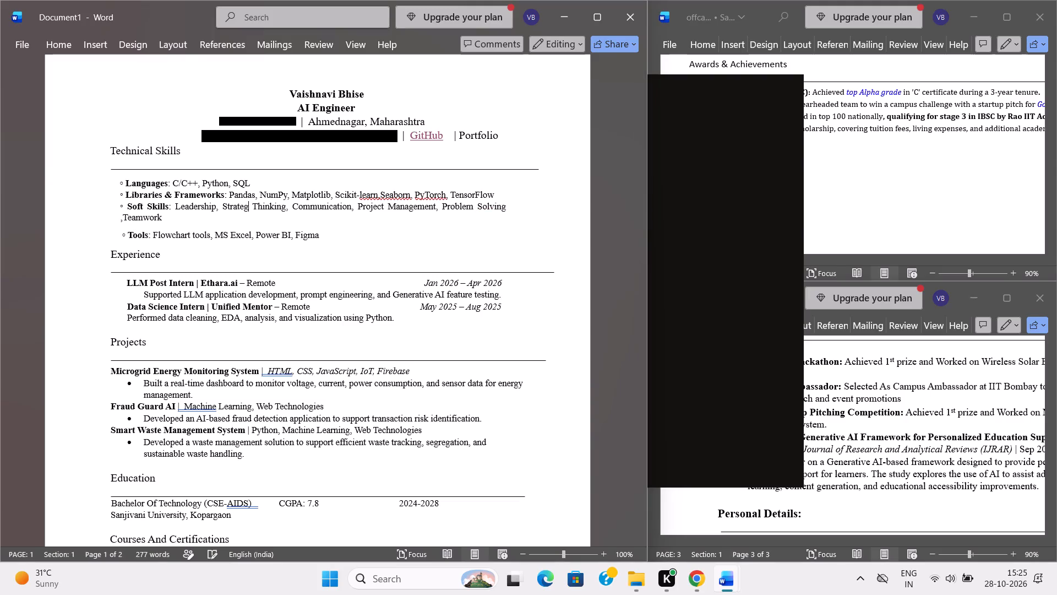
pyautogui.press('BackSpace')
pyautogui.press('BackSpace')
pyautogui.press('BackSpace')
pyautogui.press('BackSpace')
pyautogui.press('BackSpace')
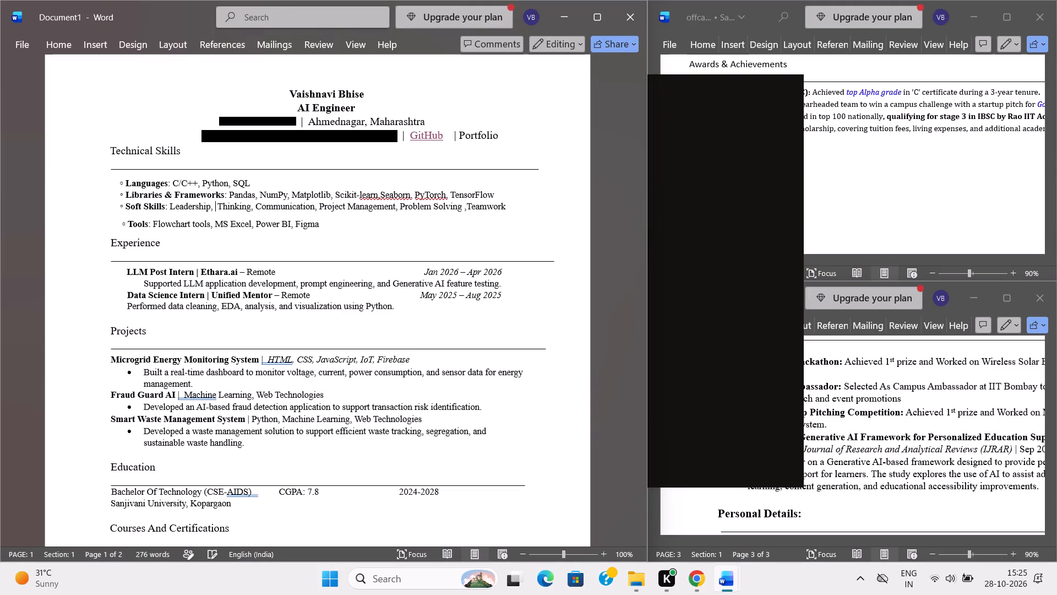
# Remove the empty line between the Experience section and the Projects heading.
pyautogui.scroll(-3, 259, 286)
pyautogui.scroll(1, 259, 286)
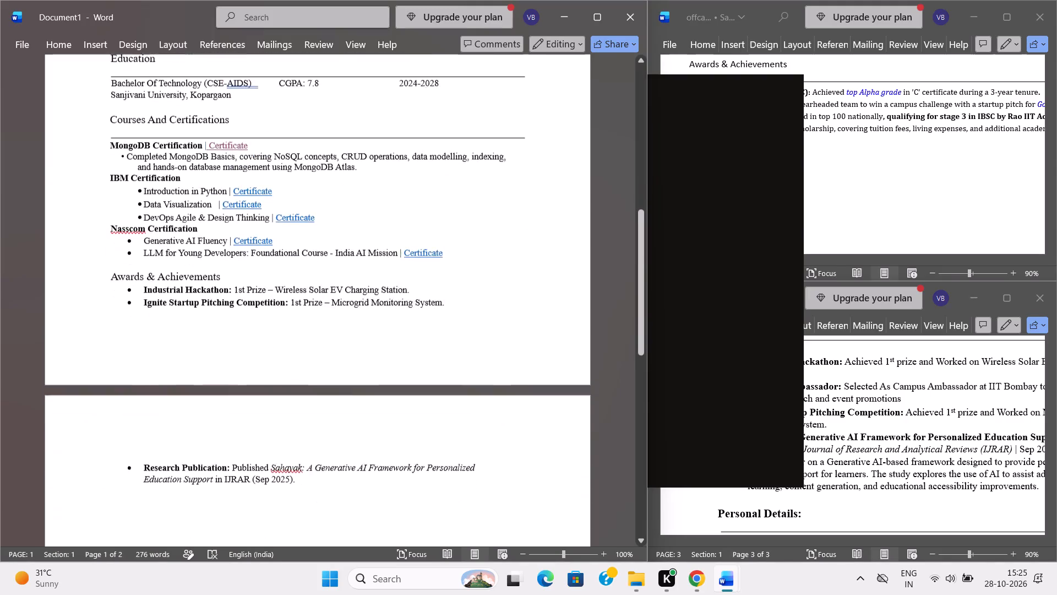
pyautogui.scroll(2, 259, 286)
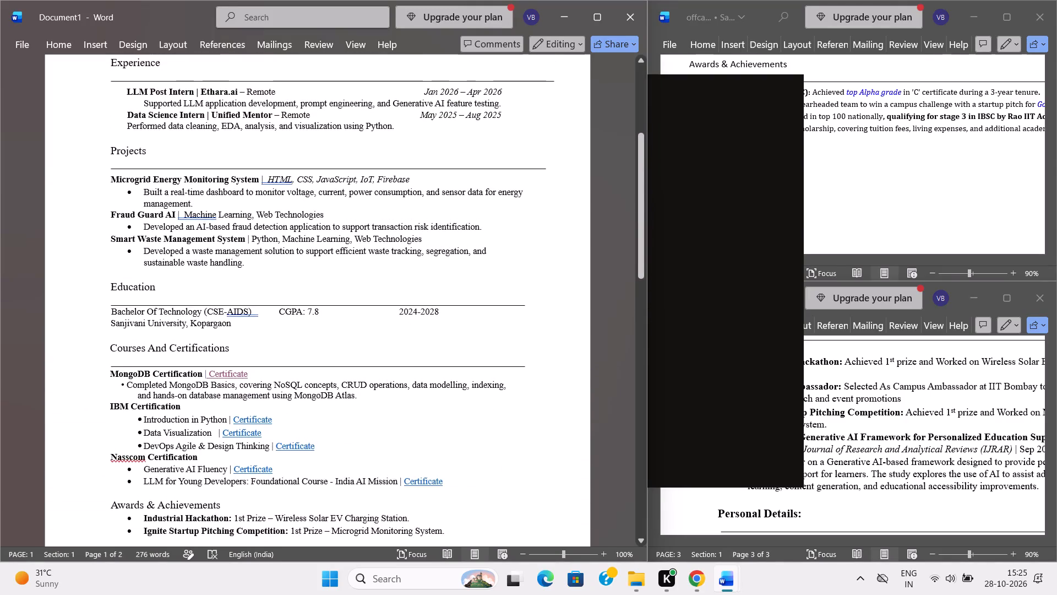
pyautogui.scroll(1, 107, 147)
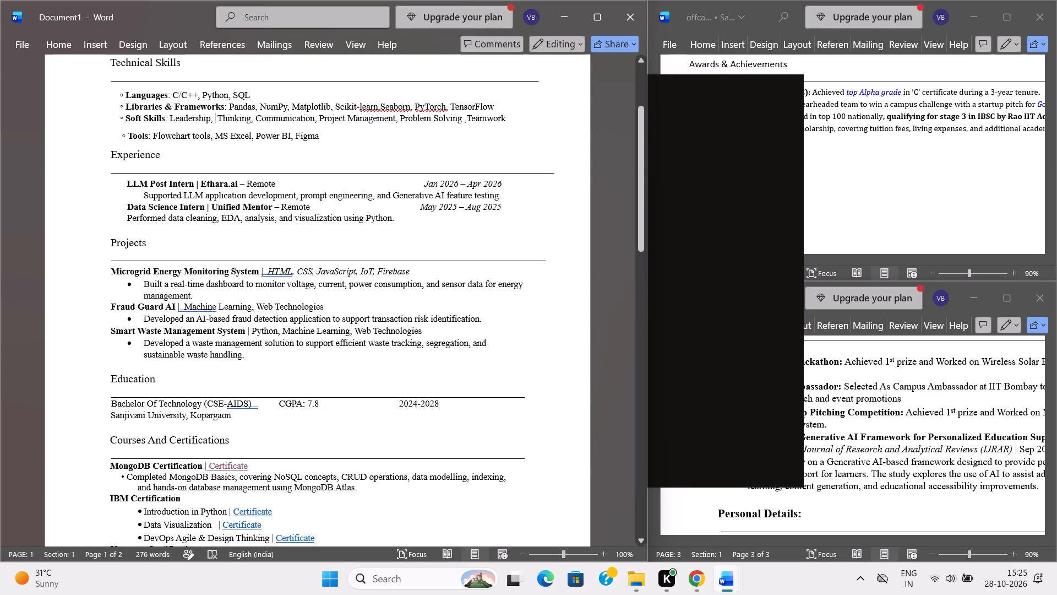
pyautogui.click(106, 230)
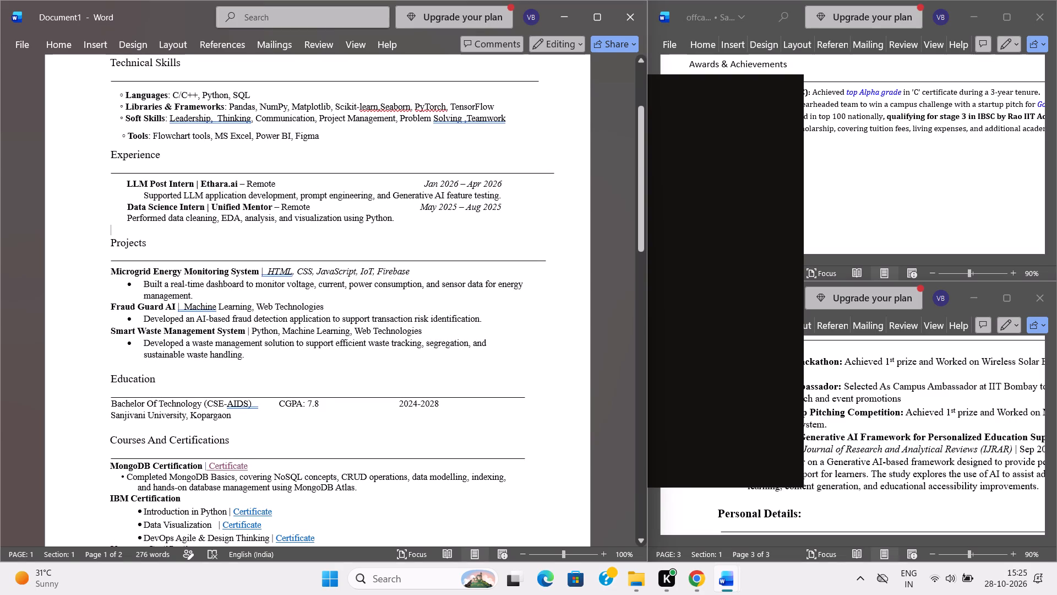
pyautogui.press('Down')
pyautogui.click(112, 234)
pyautogui.press('BackSpace')
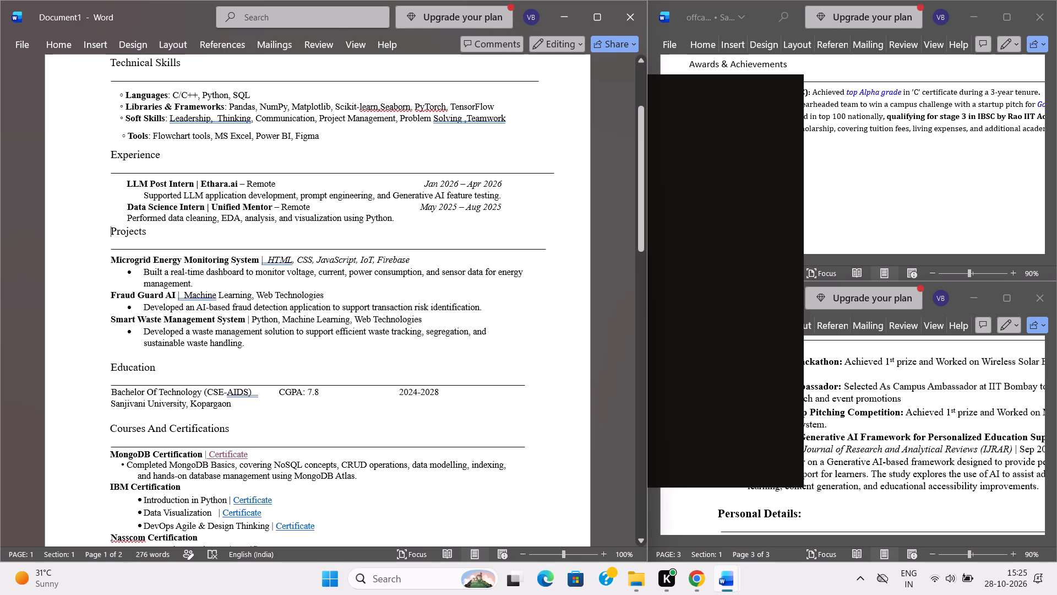
# Copy the horizontal rule from under Courses And Certifications to below the Awards & Achievements heading, leaving no empty line before the bullets.
pyautogui.scroll(-3, 176, 249)
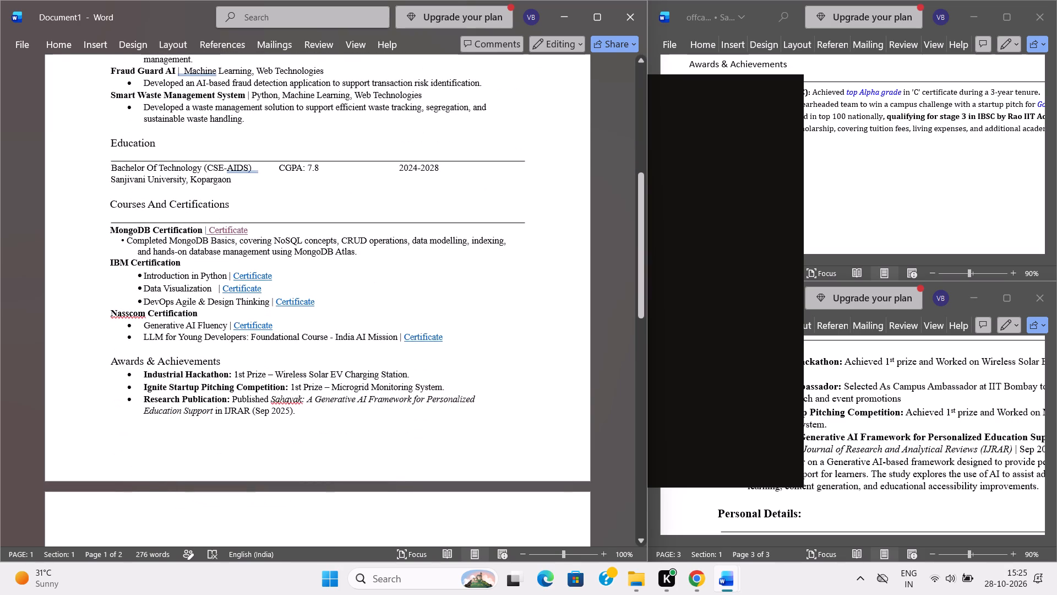
pyautogui.scroll(-2, 176, 249)
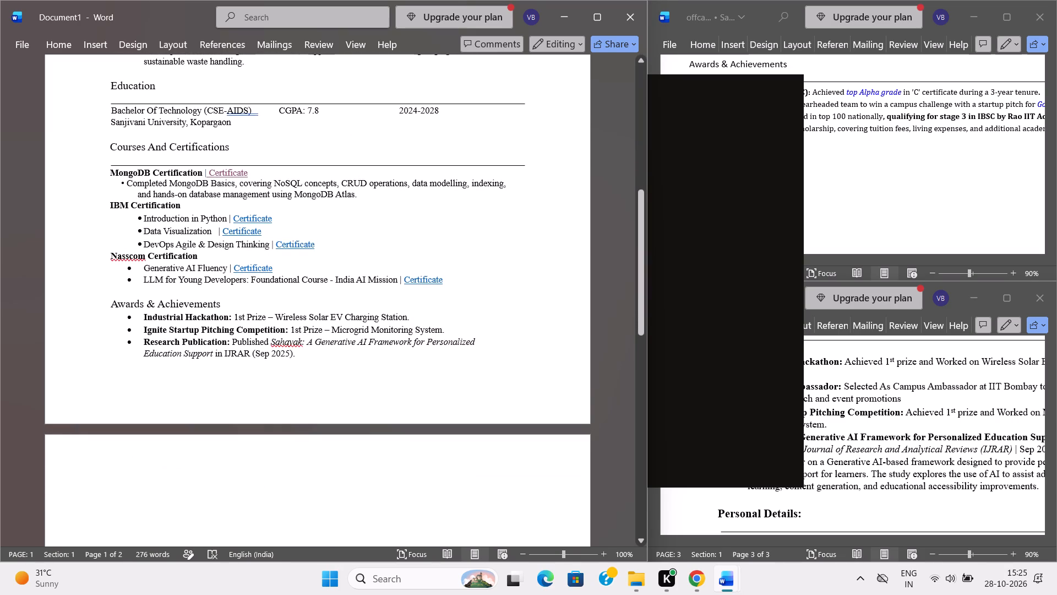
pyautogui.scroll(-1, 176, 249)
pyautogui.click(258, 163)
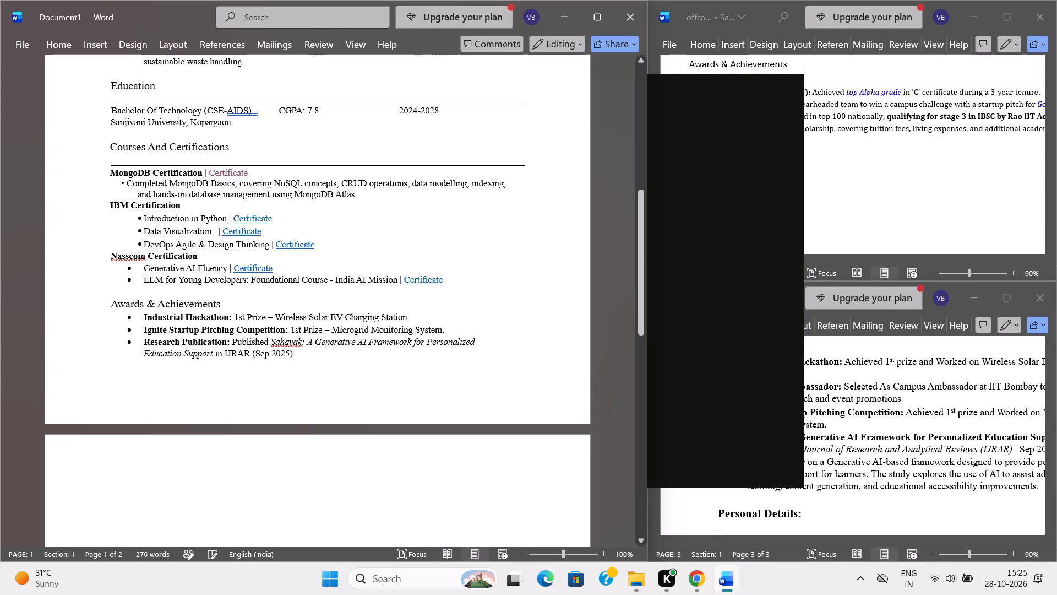
pyautogui.doubleClick(258, 163)
pyautogui.hotkey('ctrl', 'c')
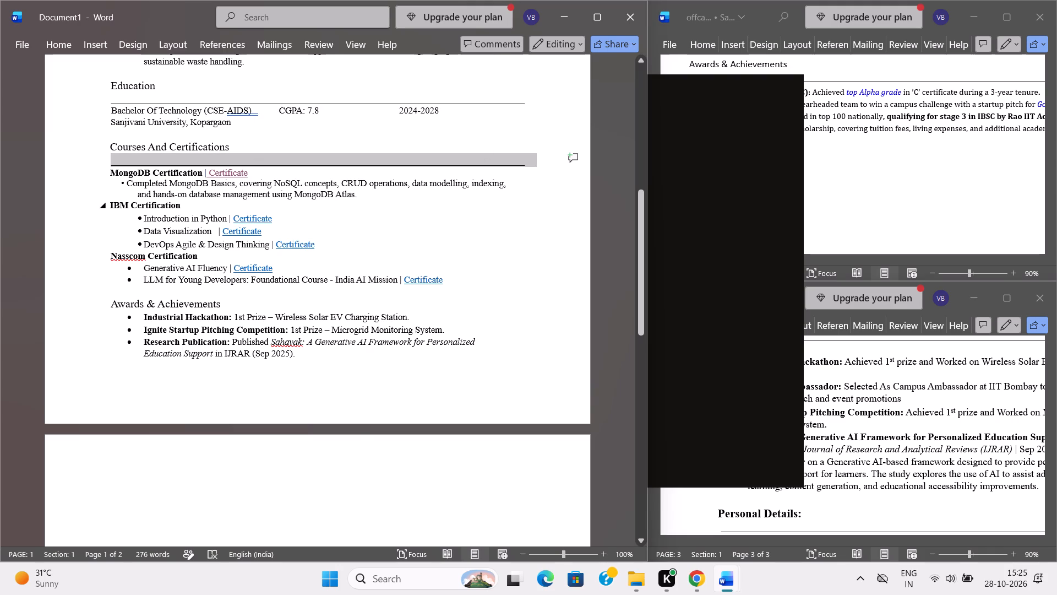
pyautogui.click(233, 302)
pyautogui.press('Return')
pyautogui.hotkey('ctrl', 'v')
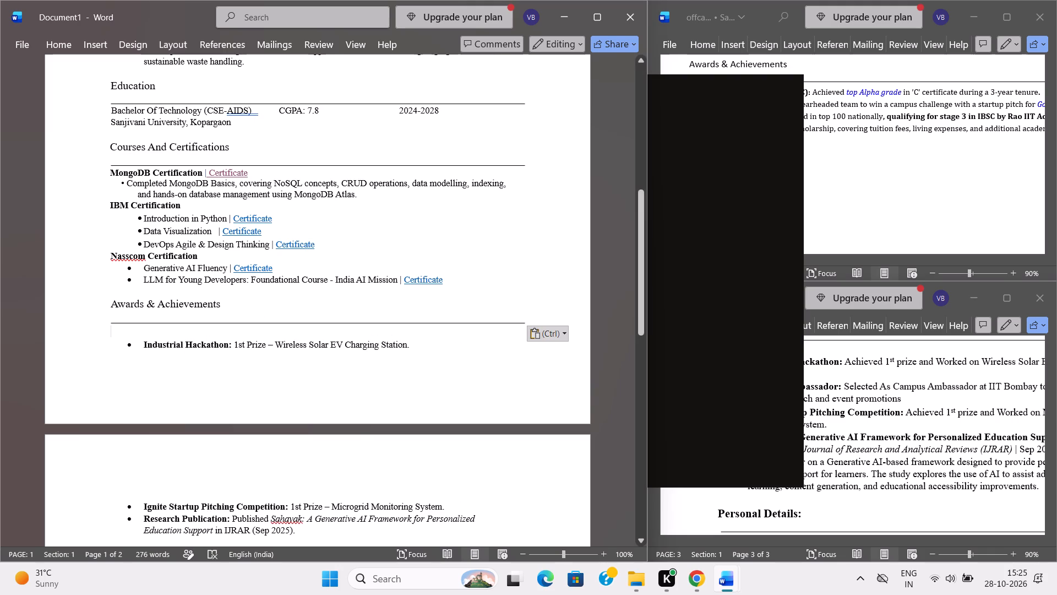
pyautogui.doubleClick(117, 338)
pyautogui.press('BackSpace')
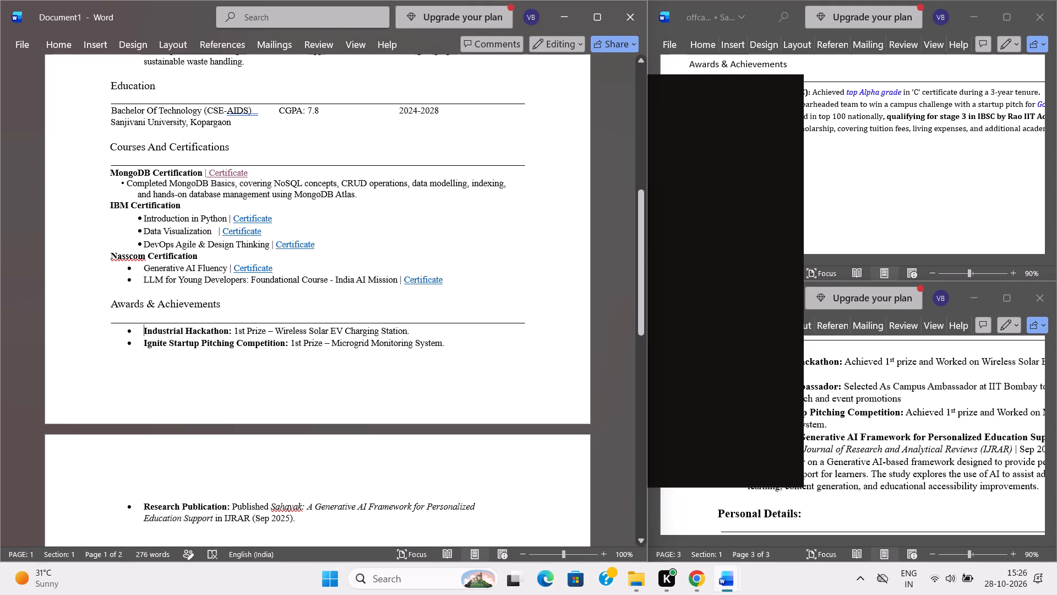
# Remove the empty line between the Smart Waste Management System project and the Education heading.
pyautogui.scroll(2, 178, 381)
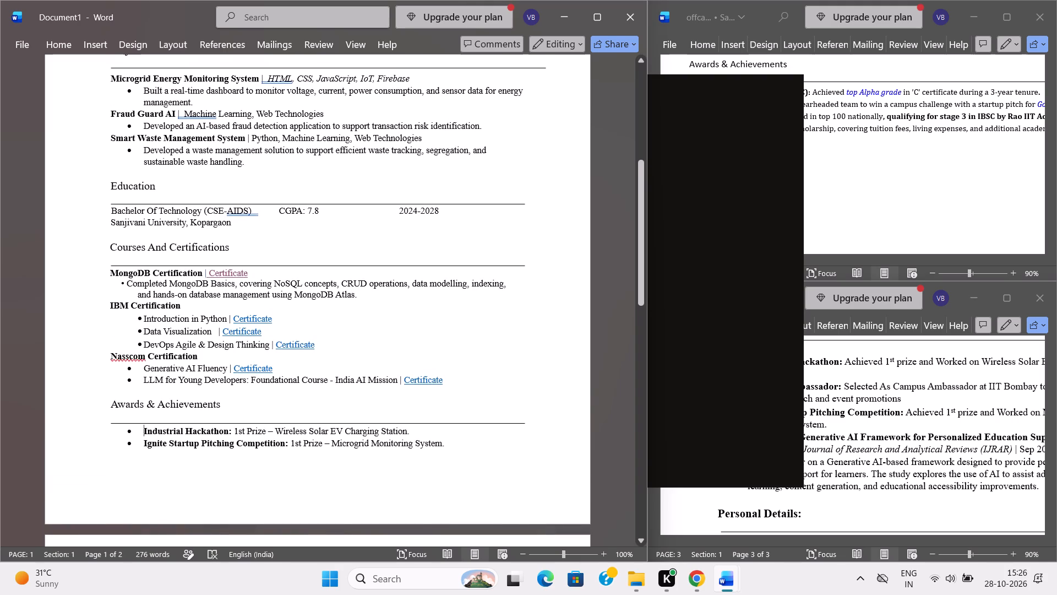
pyautogui.click(111, 175)
pyautogui.press('BackSpace')
pyautogui.press('BackSpace')
pyautogui.press('BackSpace')
pyautogui.press('BackSpace')
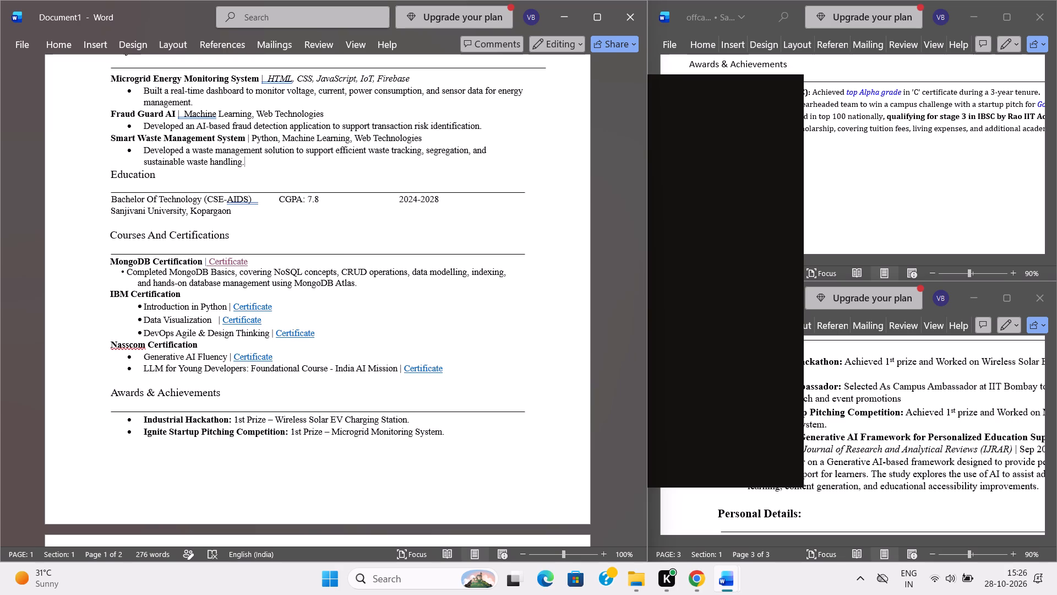
# Remove the space after the paragraph holding the horizontal rule under the Courses And Certifications heading.
pyautogui.scroll(-3, 111, 175)
pyautogui.scroll(1, 111, 175)
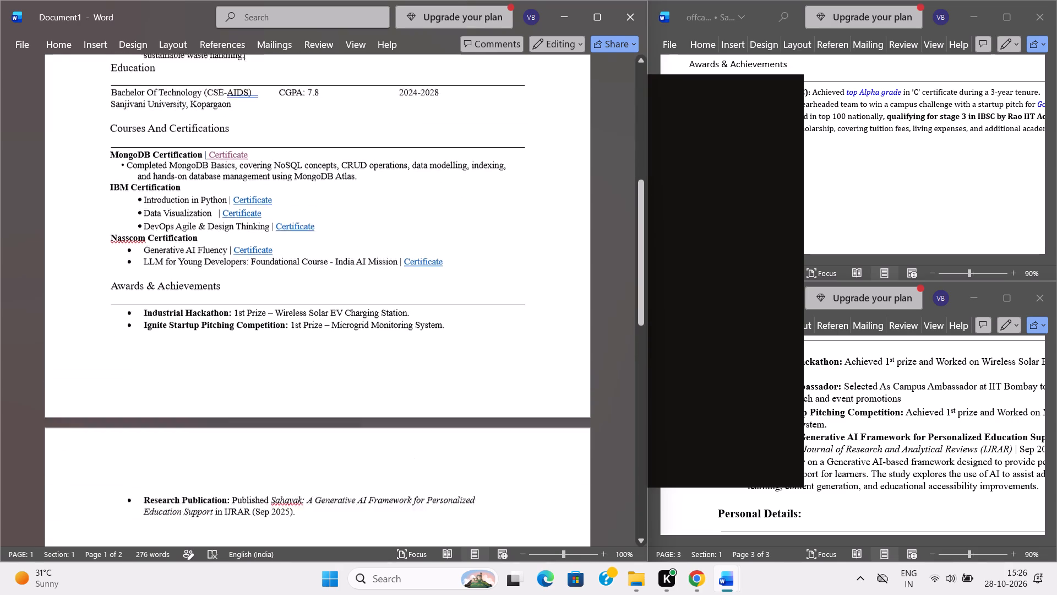
pyautogui.scroll(1, 111, 175)
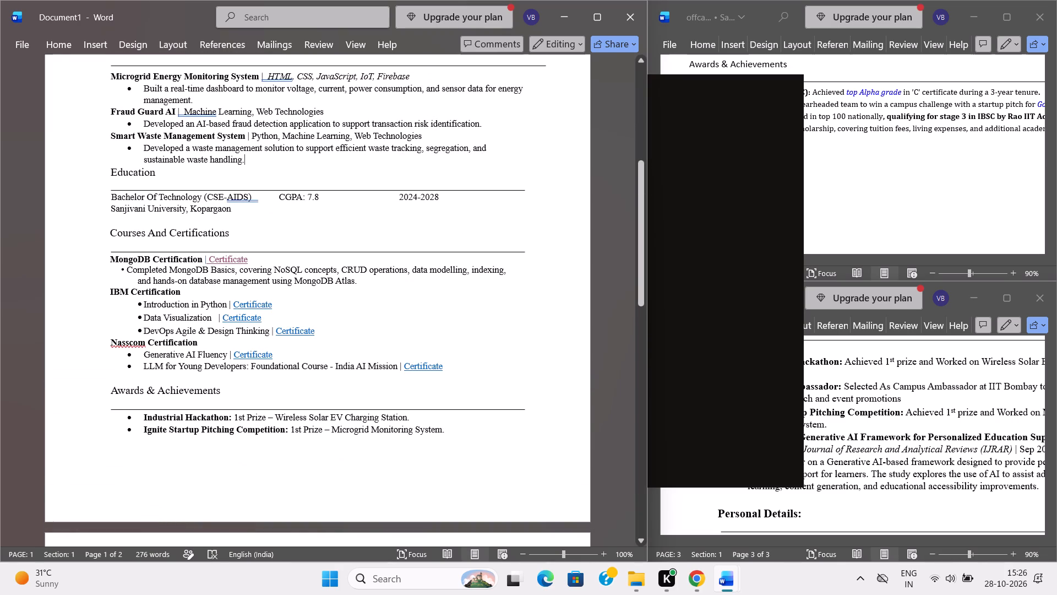
pyautogui.doubleClick(118, 247)
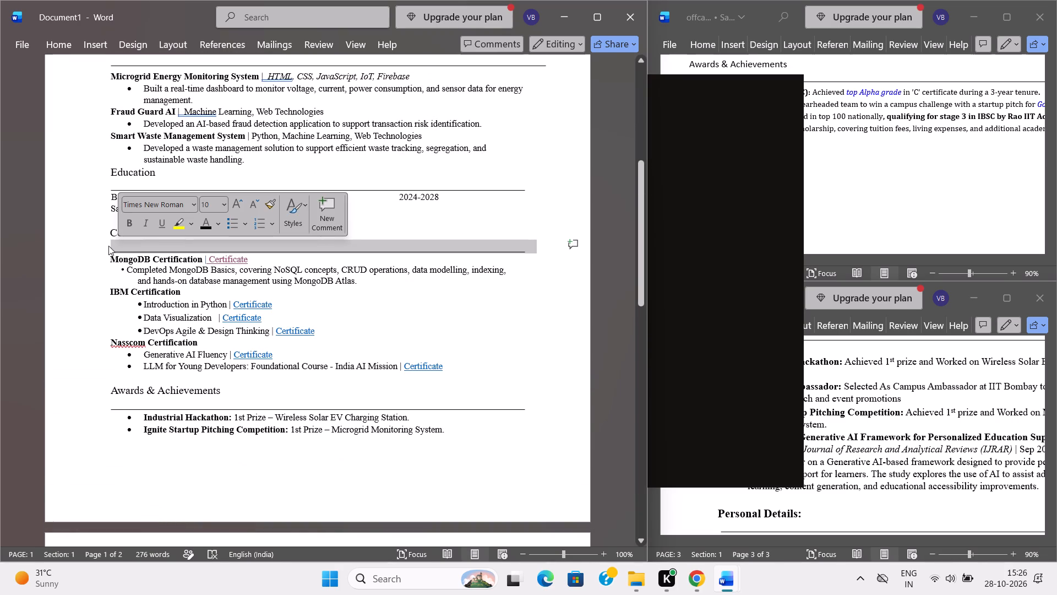
pyautogui.click(106, 244)
pyautogui.tripleClick(107, 244)
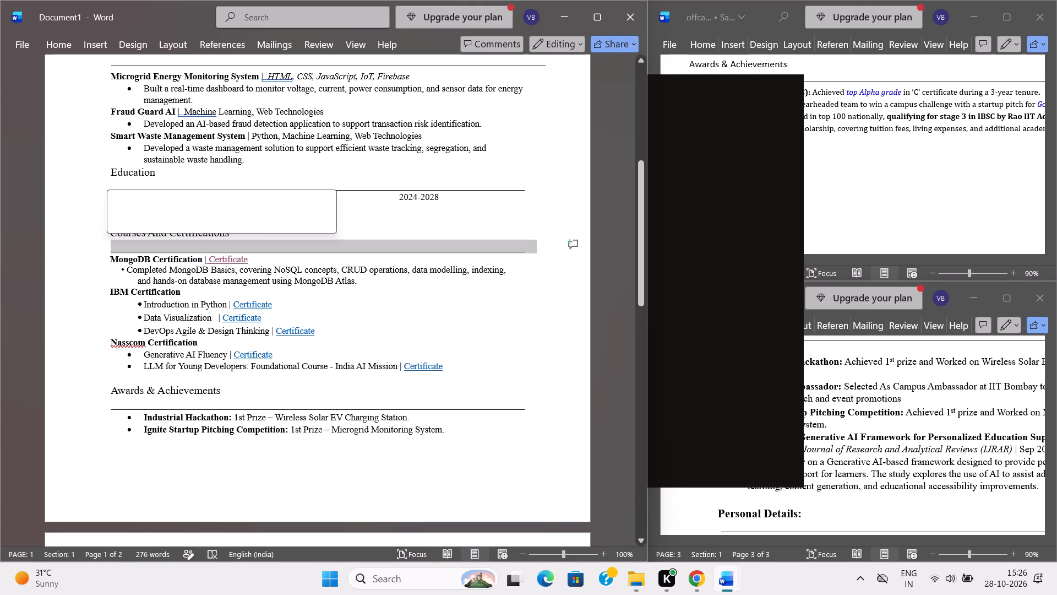
pyautogui.click(57, 47)
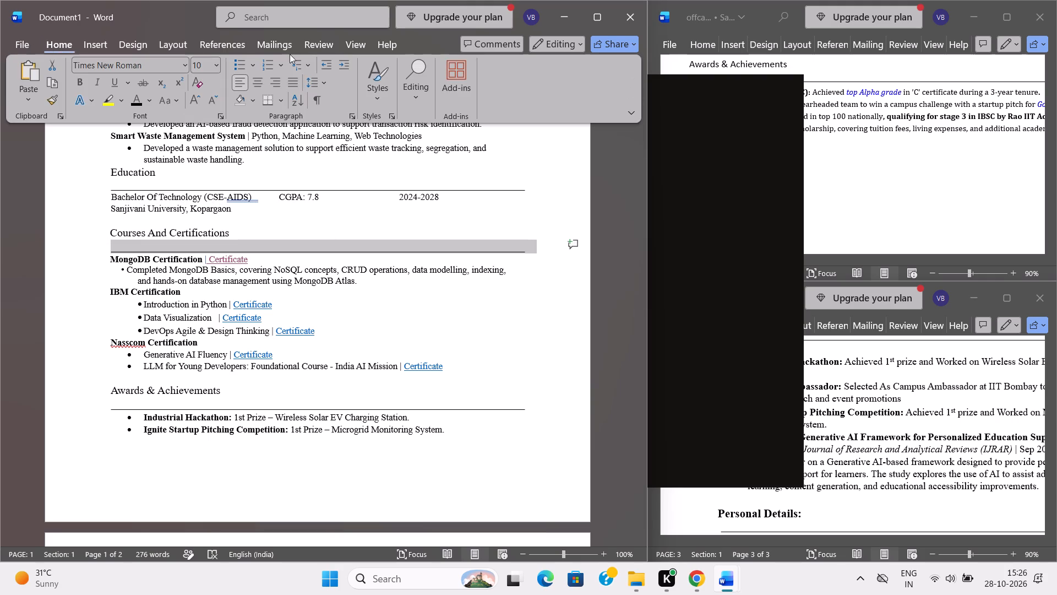
pyautogui.click(320, 79)
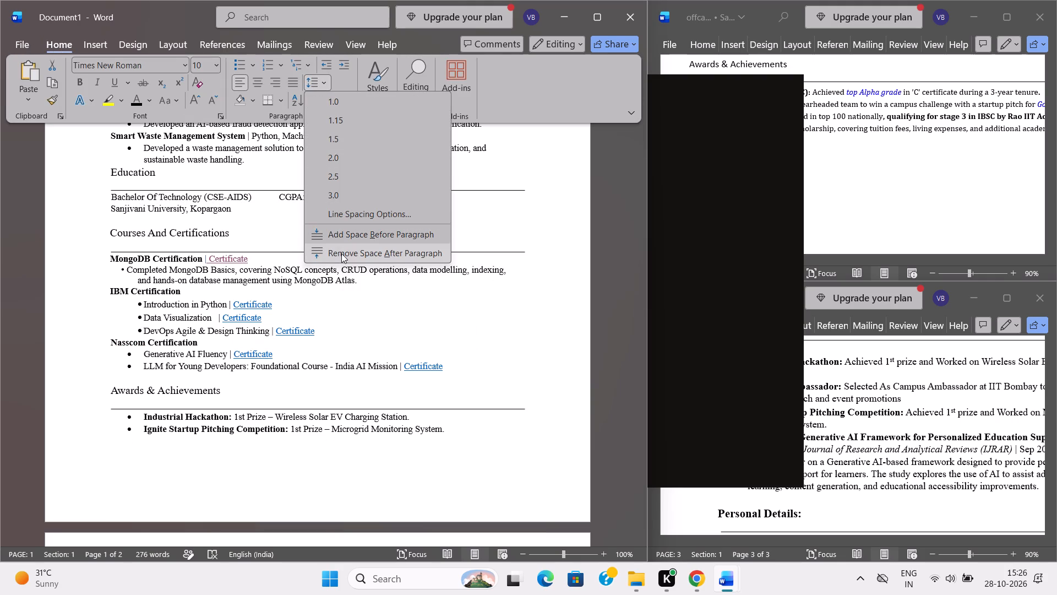
pyautogui.click(341, 253)
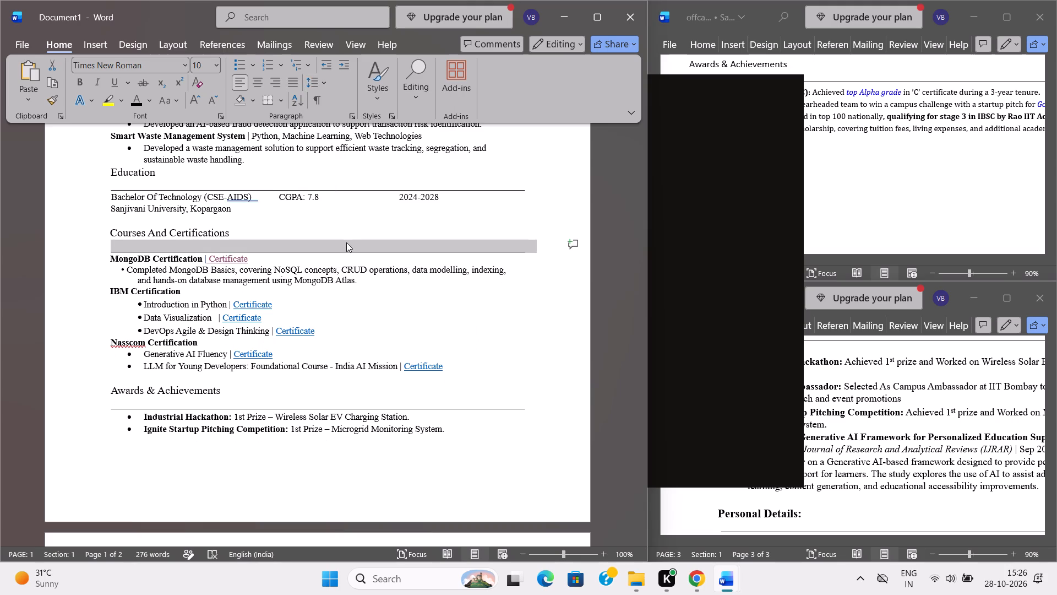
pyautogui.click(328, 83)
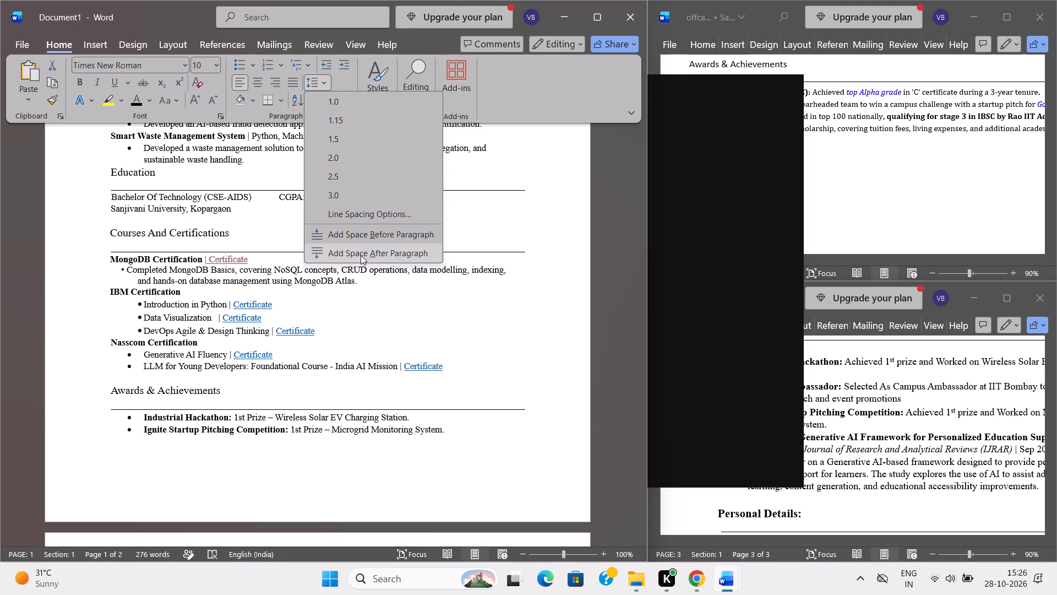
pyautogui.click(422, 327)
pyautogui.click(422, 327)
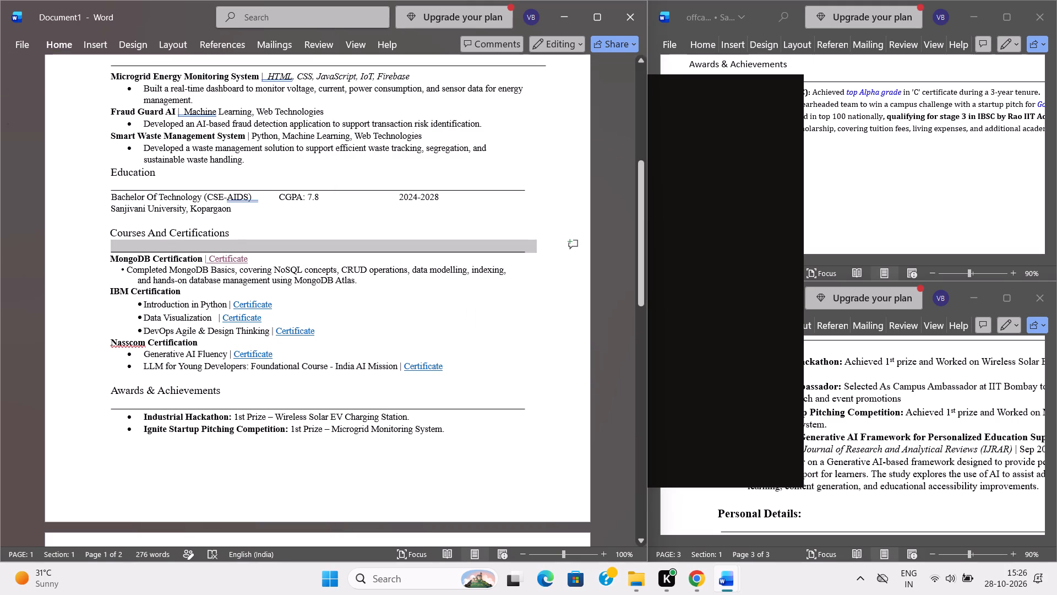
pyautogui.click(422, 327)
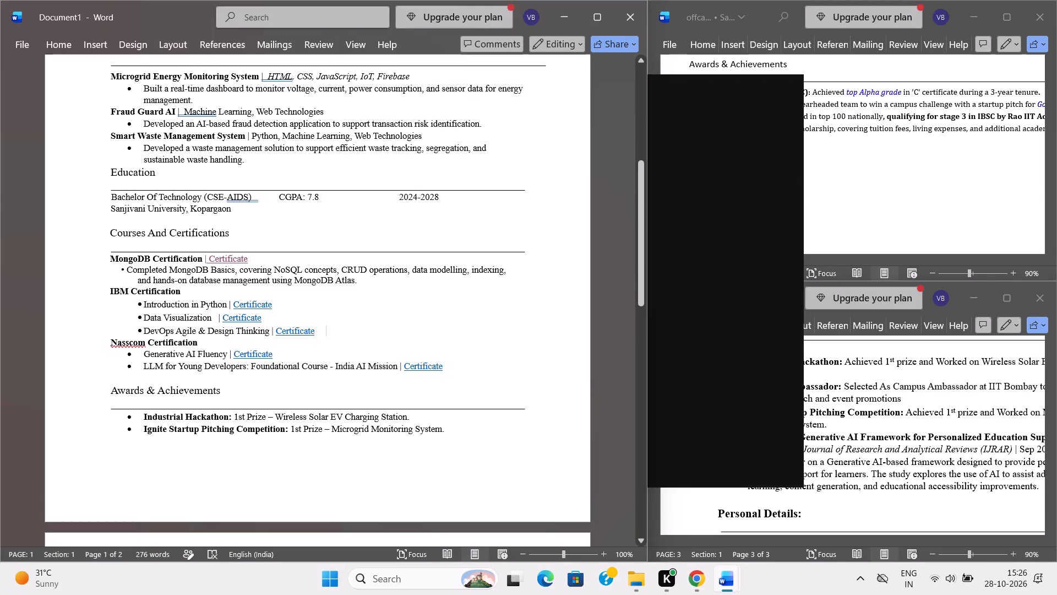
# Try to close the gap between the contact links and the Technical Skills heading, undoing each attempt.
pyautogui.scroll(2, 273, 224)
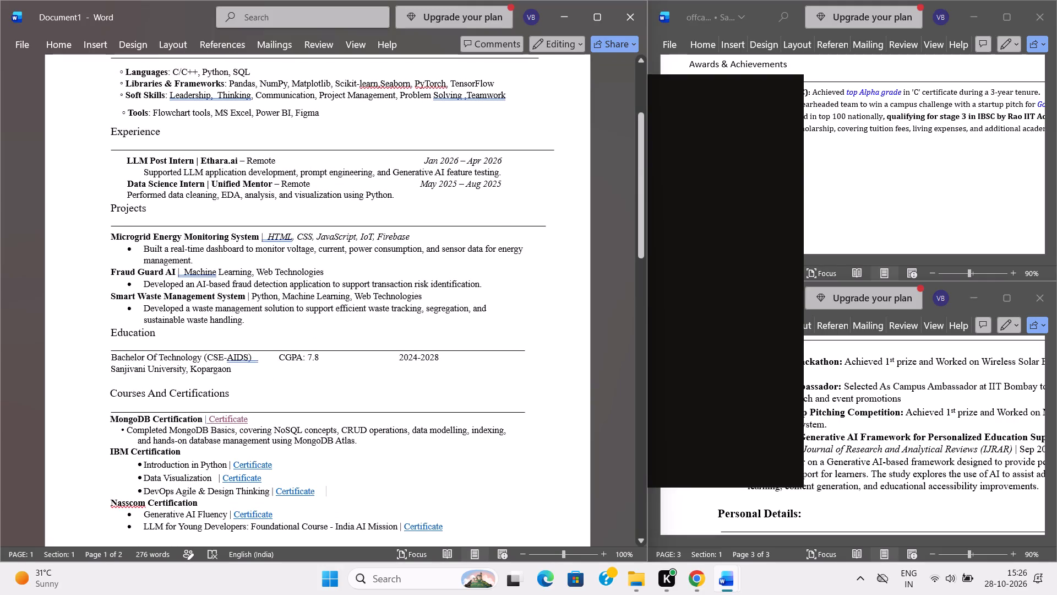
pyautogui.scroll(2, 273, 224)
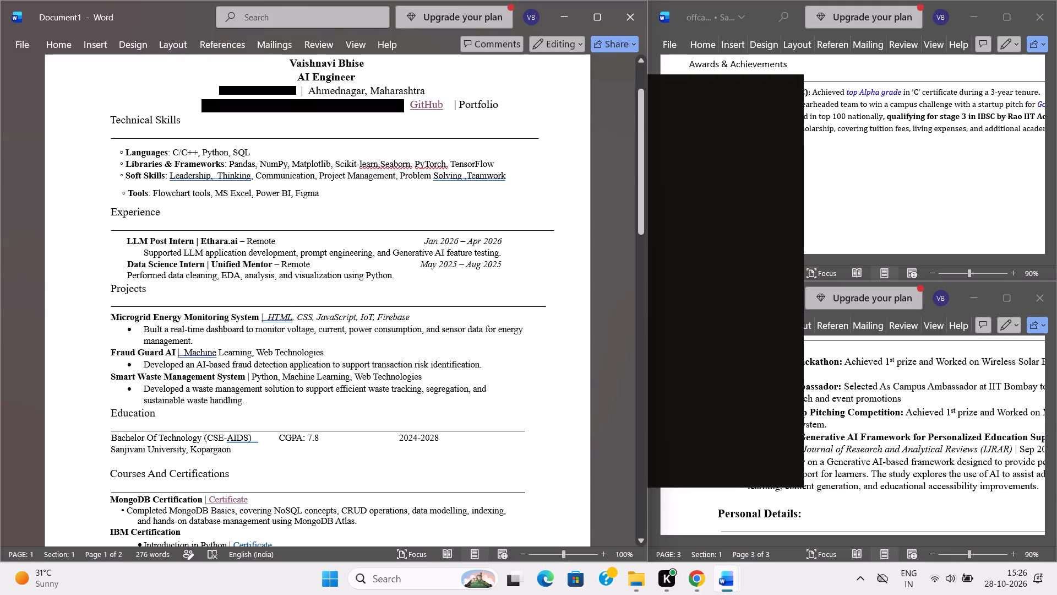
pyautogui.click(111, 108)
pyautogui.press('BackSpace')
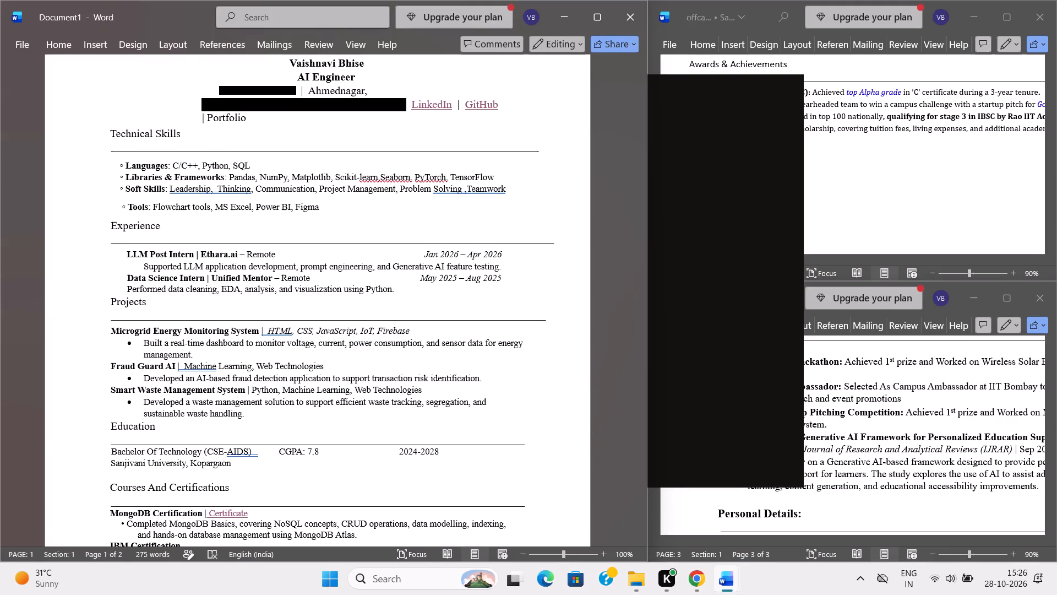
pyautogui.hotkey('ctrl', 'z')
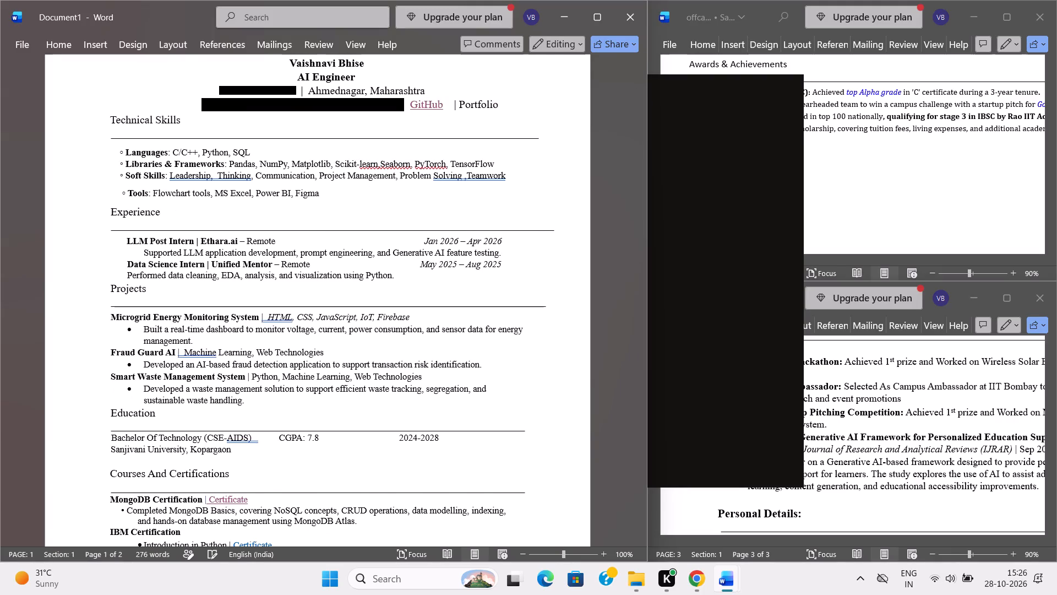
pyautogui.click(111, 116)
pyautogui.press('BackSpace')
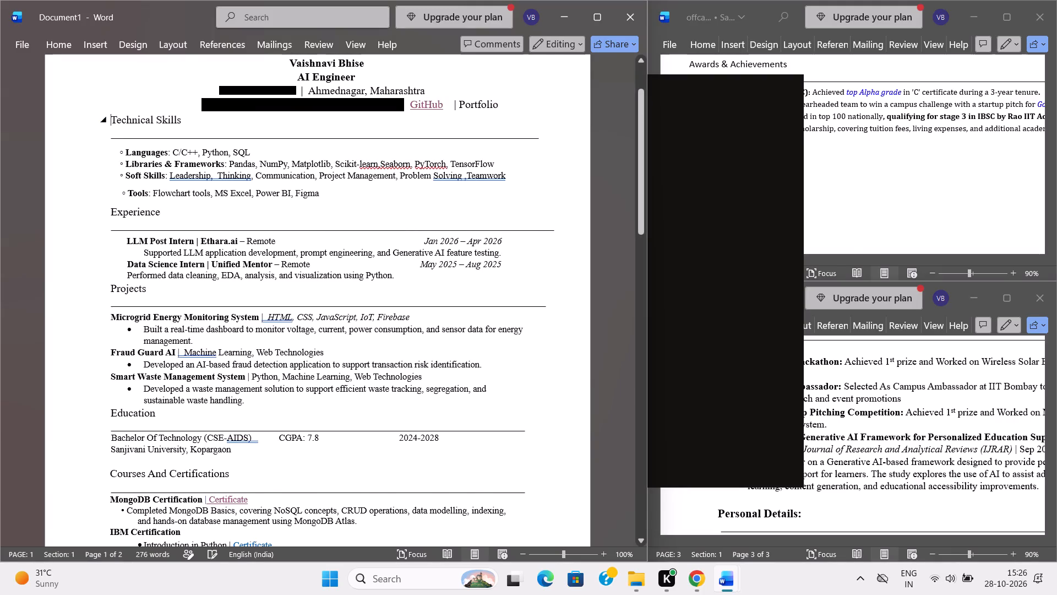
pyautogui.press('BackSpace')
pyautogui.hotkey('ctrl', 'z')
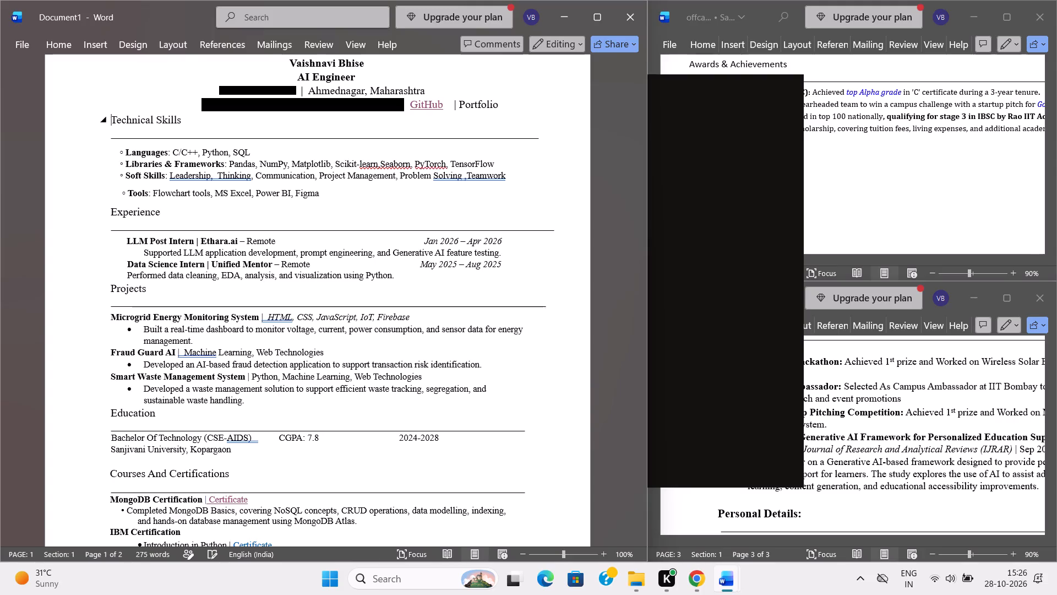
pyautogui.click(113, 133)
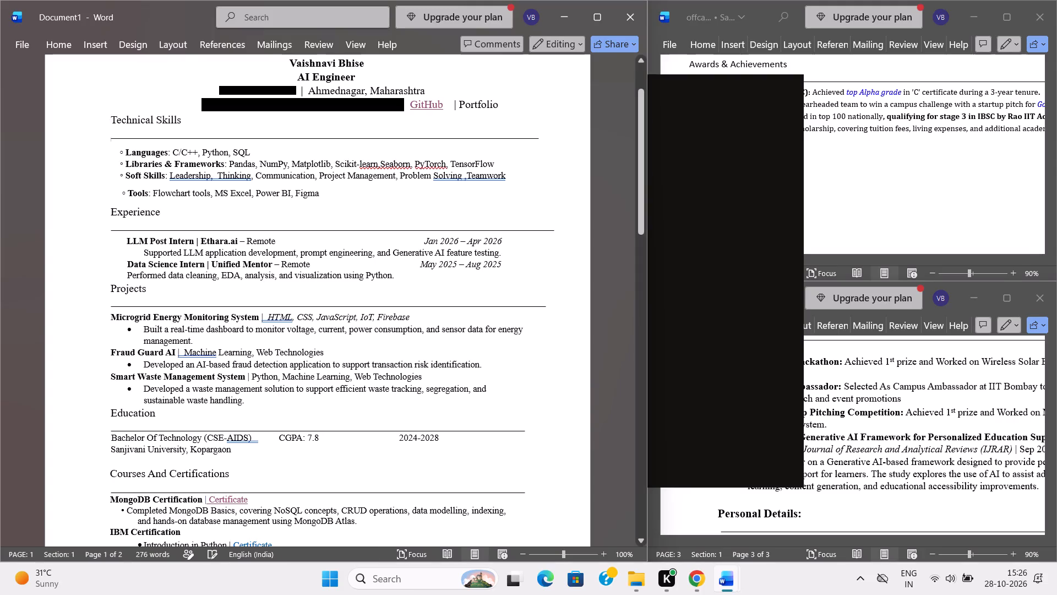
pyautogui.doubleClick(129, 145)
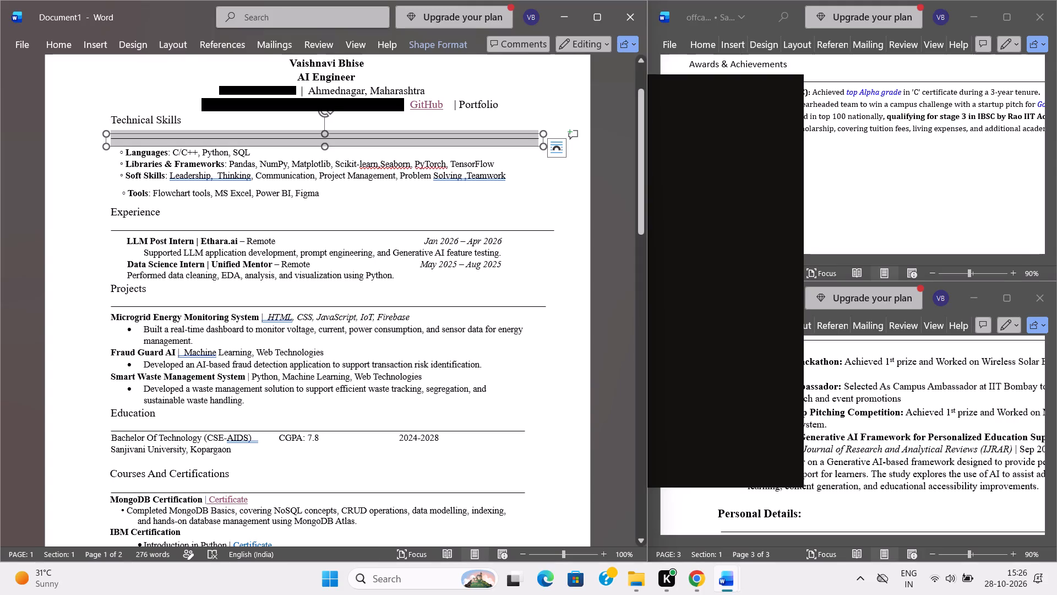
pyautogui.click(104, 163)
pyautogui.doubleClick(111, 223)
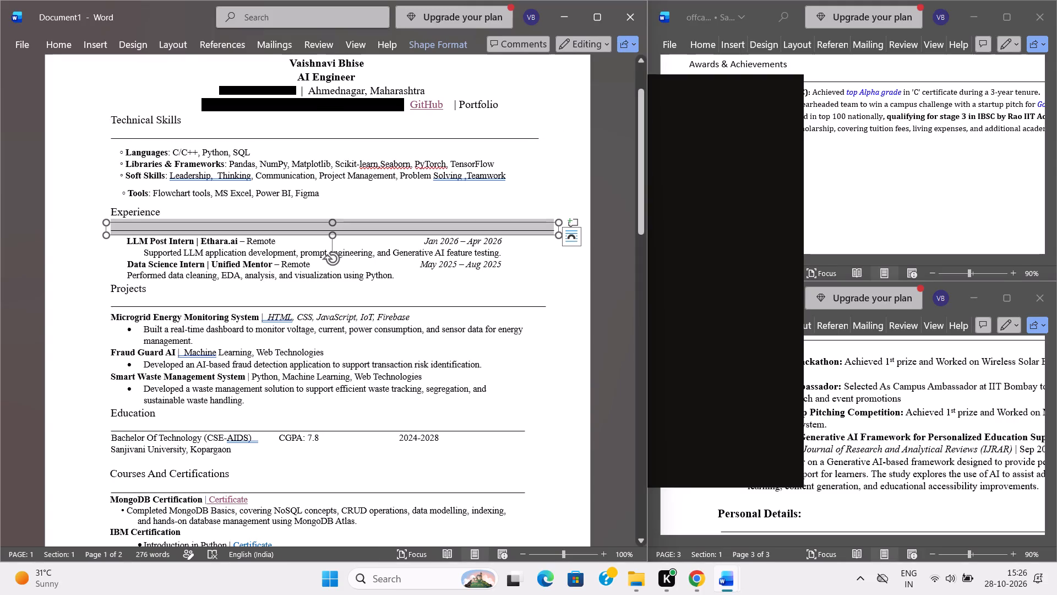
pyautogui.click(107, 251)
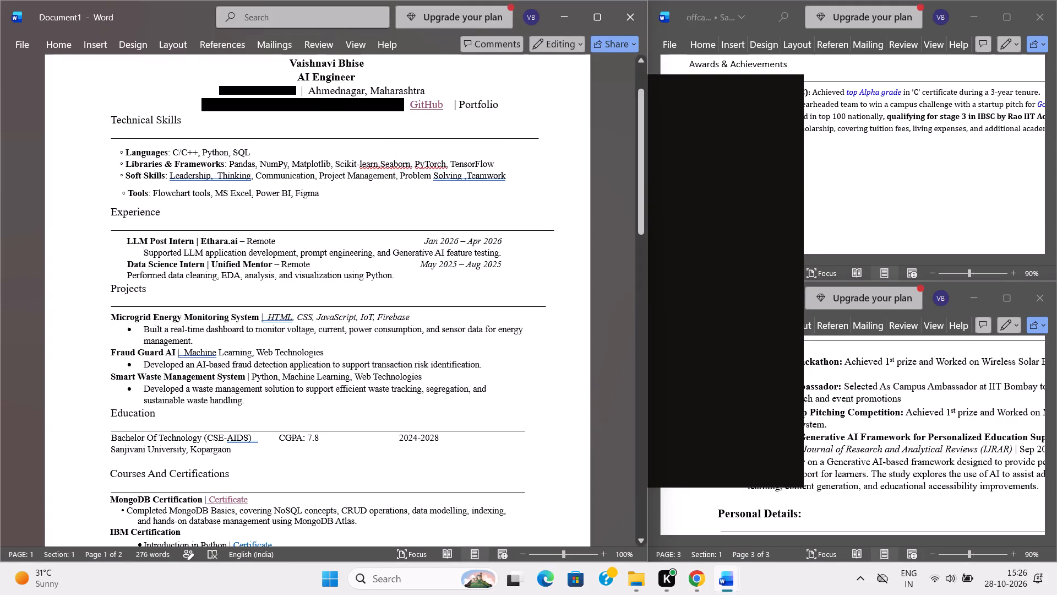
# Replace the indent in front of the Tools line under Technical Skills with two spaces.
pyautogui.click(110, 200)
pyautogui.press('BackSpace')
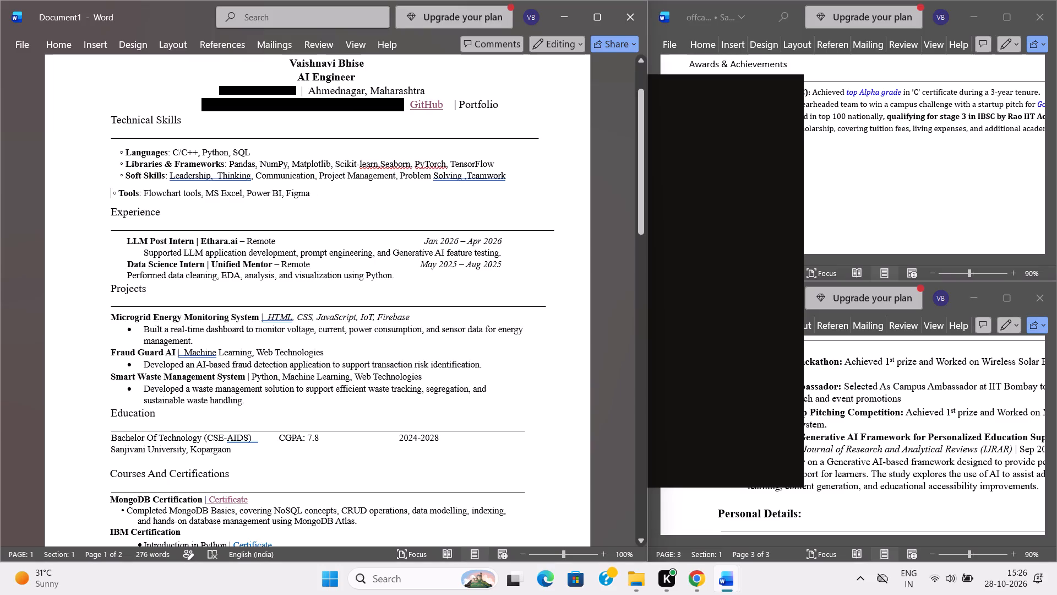
pyautogui.press('space')
pyautogui.press('space')
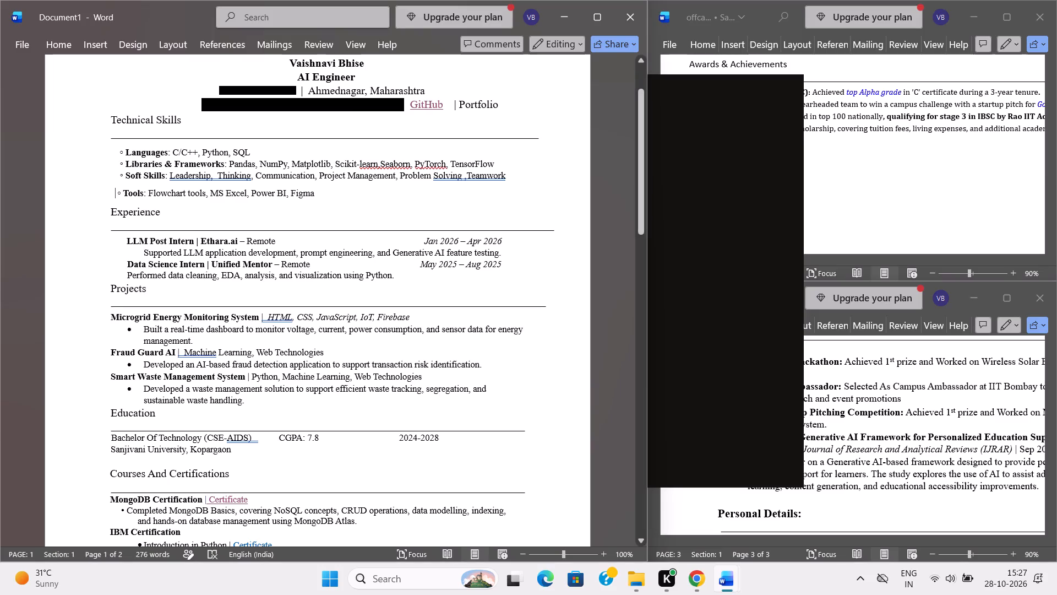
# Re-split the Experience heading from the Tools line and remove the space after the Tools paragraph.
pyautogui.click(109, 209)
pyautogui.press('BackSpace')
pyautogui.press('Return')
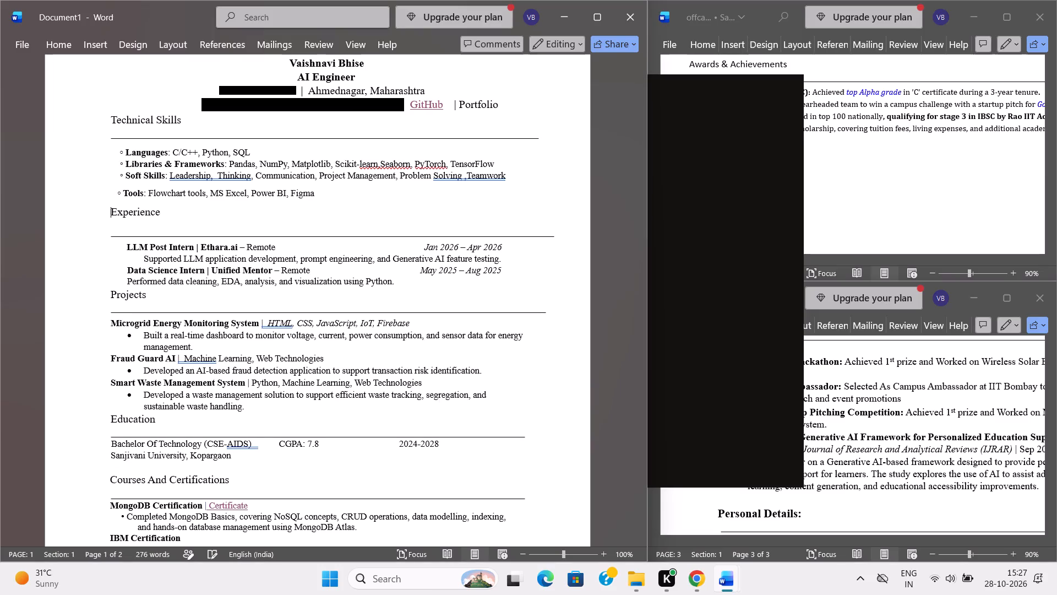
pyautogui.moveTo(124, 196); pyautogui.dragTo(285, 195)
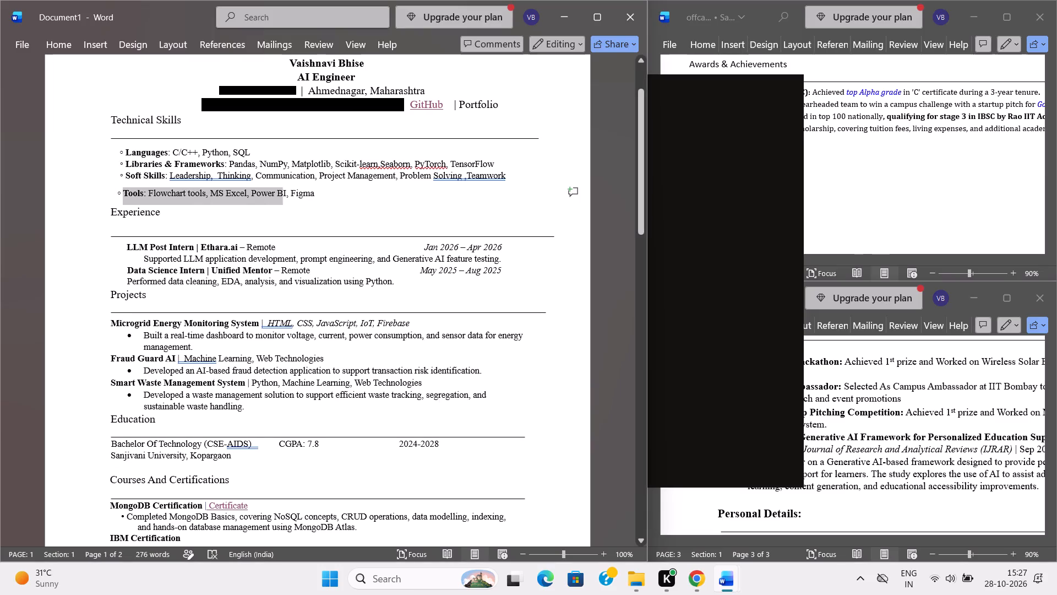
pyautogui.moveTo(285, 195); pyautogui.dragTo(322, 194)
pyautogui.click(72, 44)
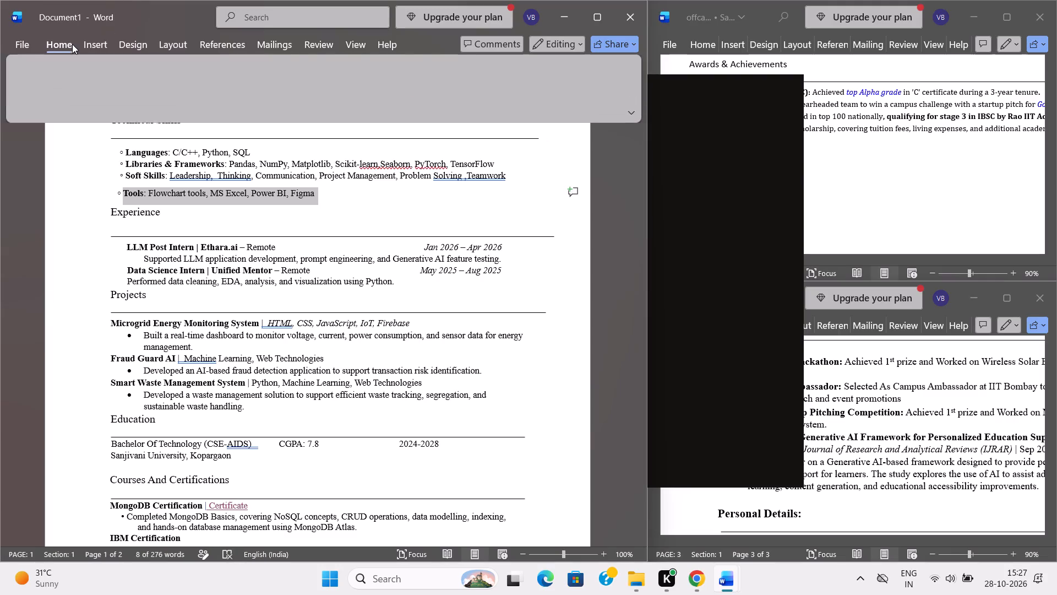
pyautogui.click(322, 86)
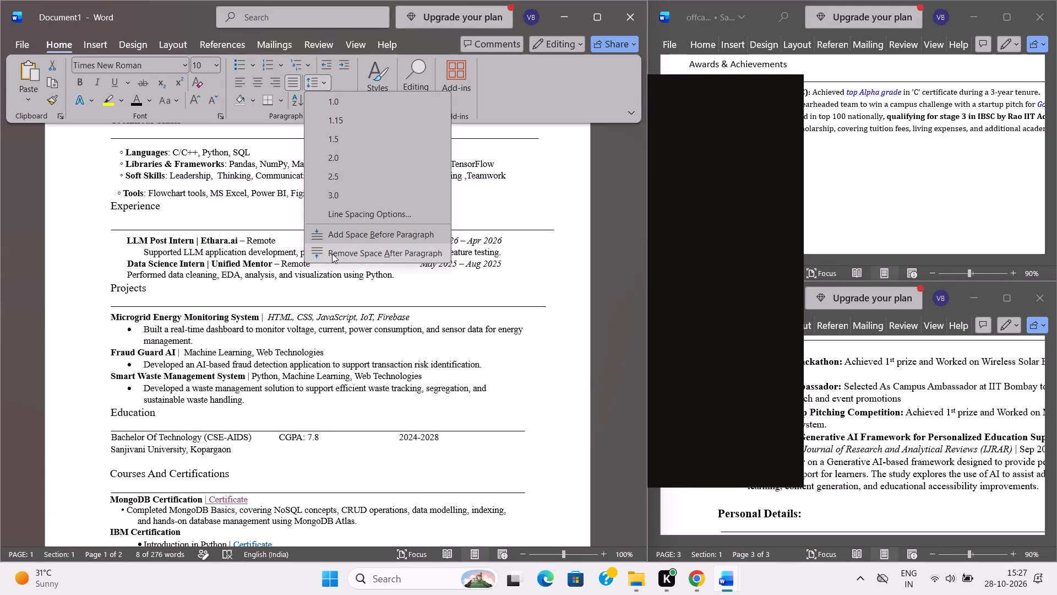
pyautogui.click(332, 253)
# Remove the space after the Experience heading paragraph, above its horizontal rule.
pyautogui.doubleClick(111, 221)
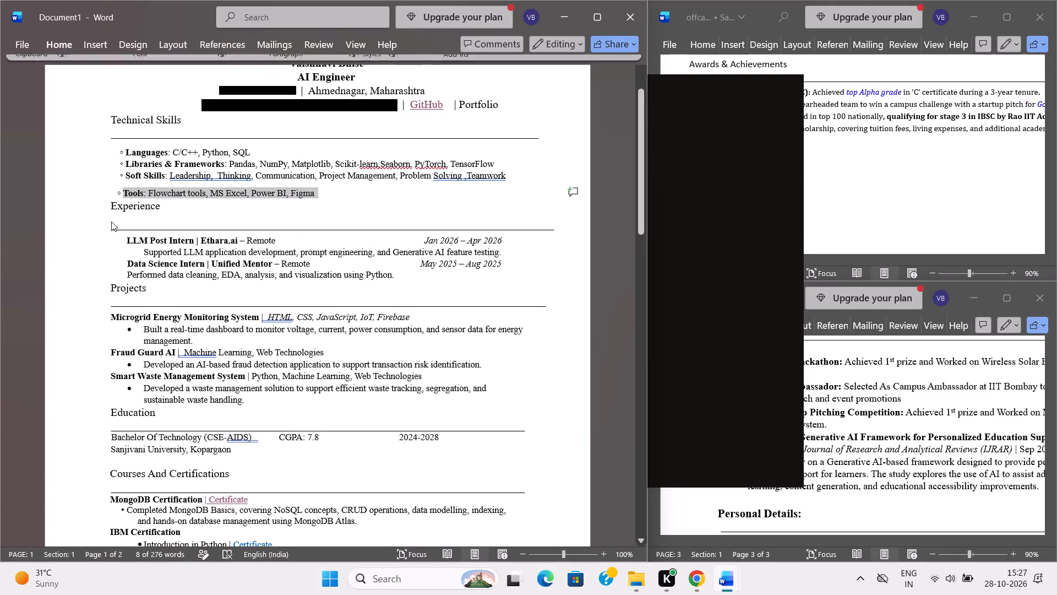
pyautogui.doubleClick(112, 219)
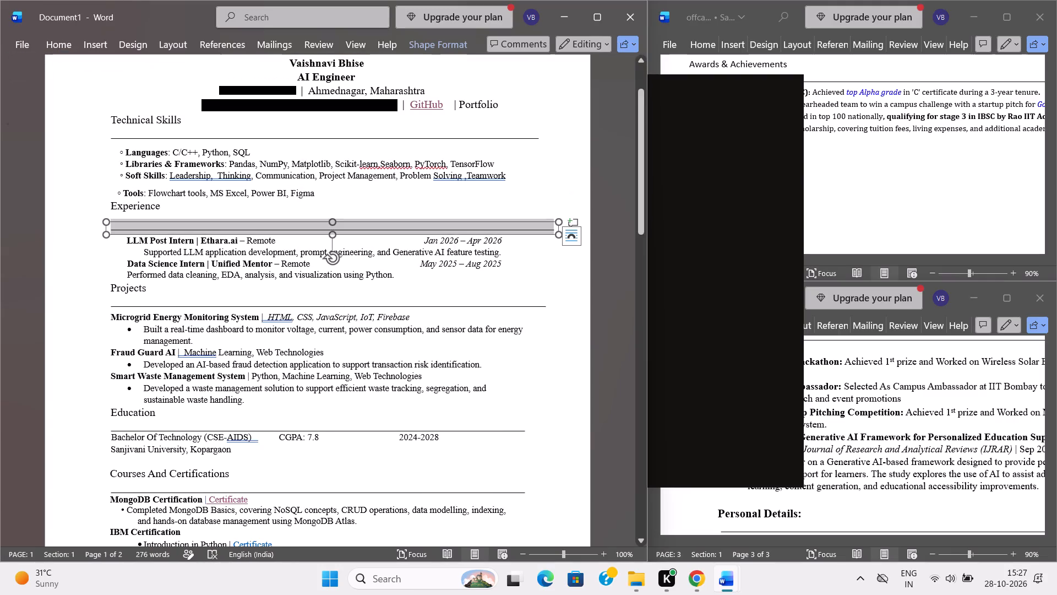
pyautogui.doubleClick(110, 214)
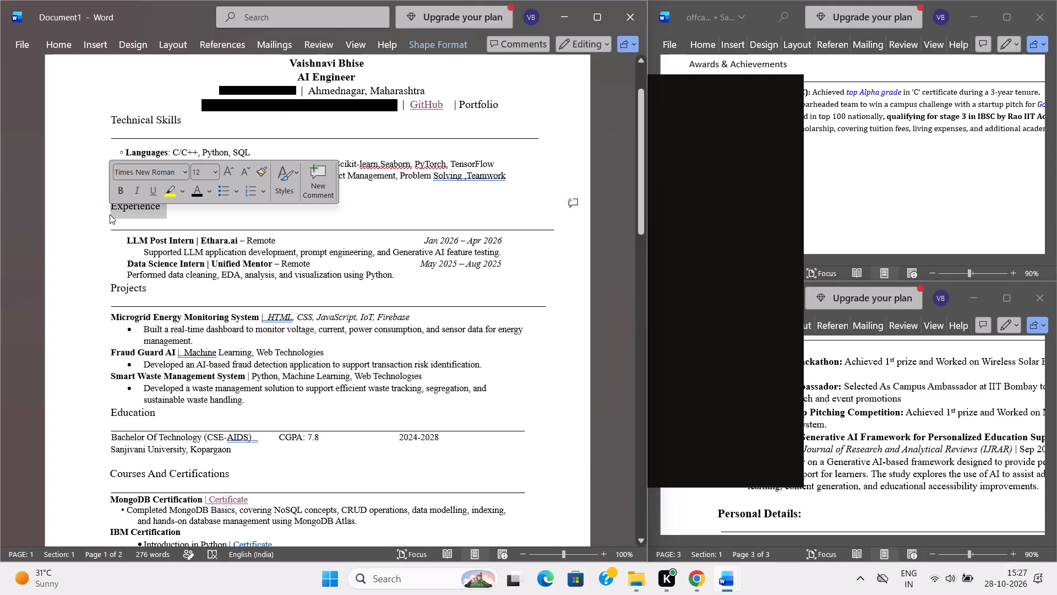
pyautogui.click(97, 46)
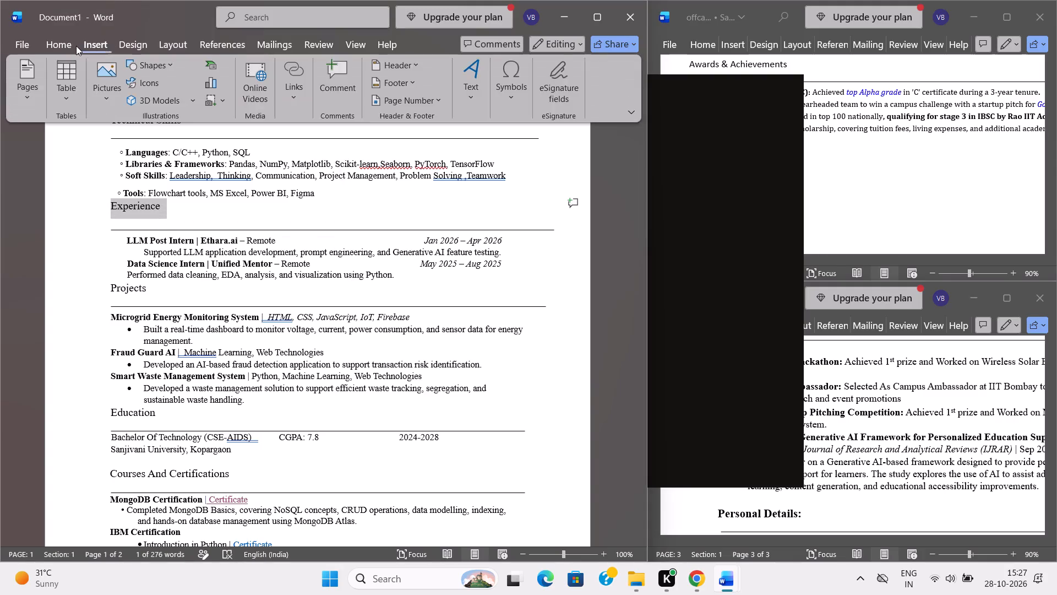
pyautogui.click(72, 46)
pyautogui.click(326, 85)
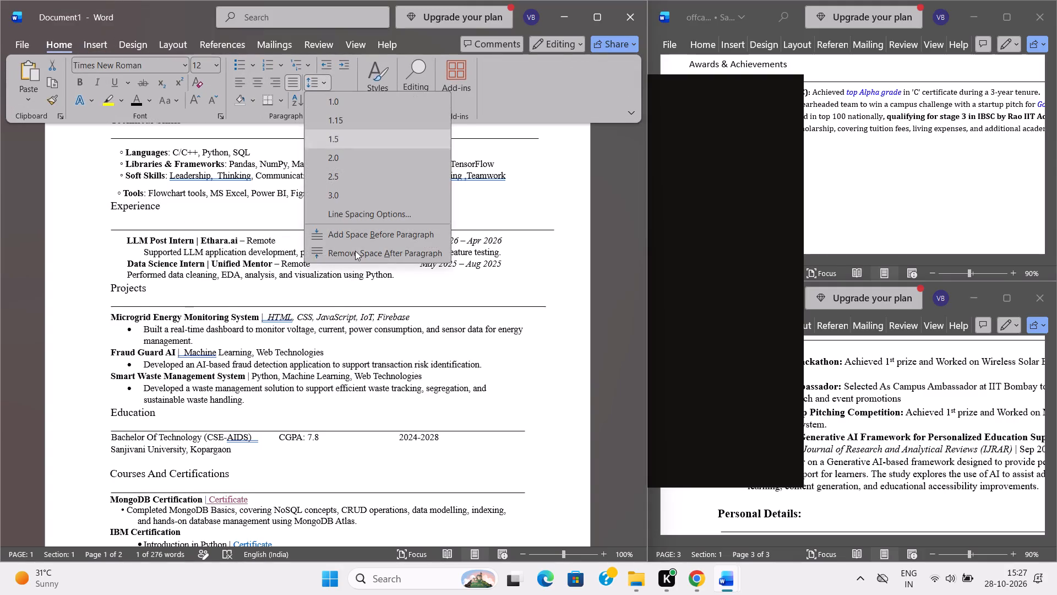
pyautogui.click(355, 253)
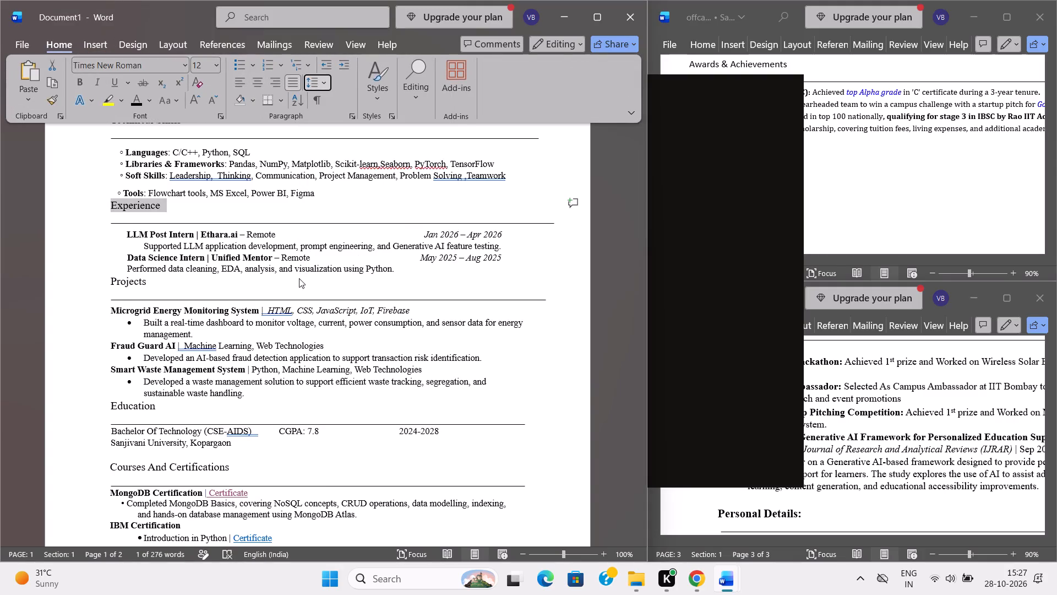
# Review the resume's layout from the name header through the Awards & Achievements section and the start of the second page.
pyautogui.click(299, 280)
pyautogui.scroll(-5, 299, 280)
pyautogui.scroll(1, 299, 280)
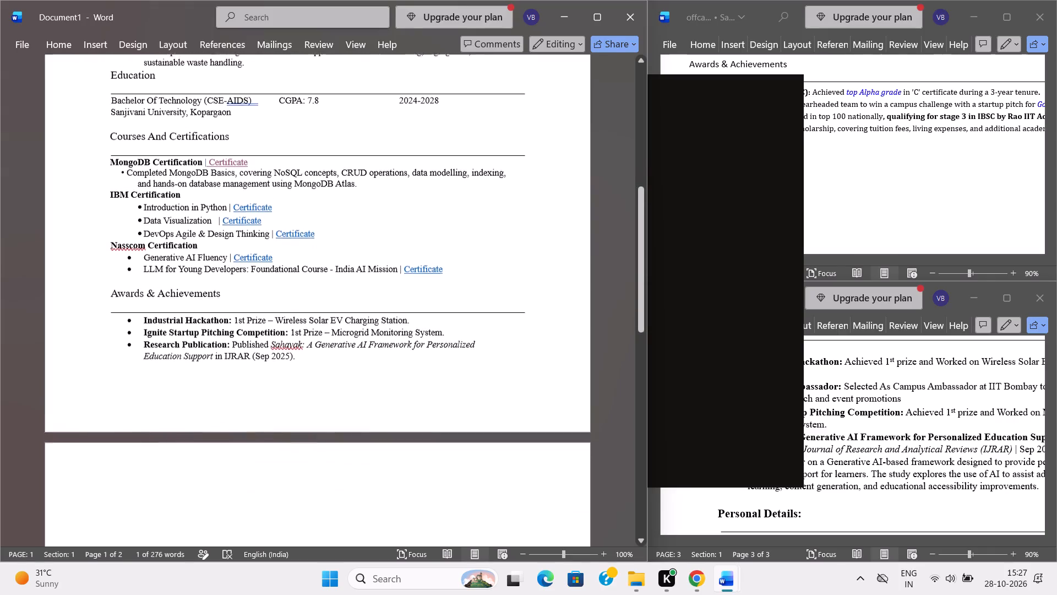
pyautogui.scroll(6, 299, 280)
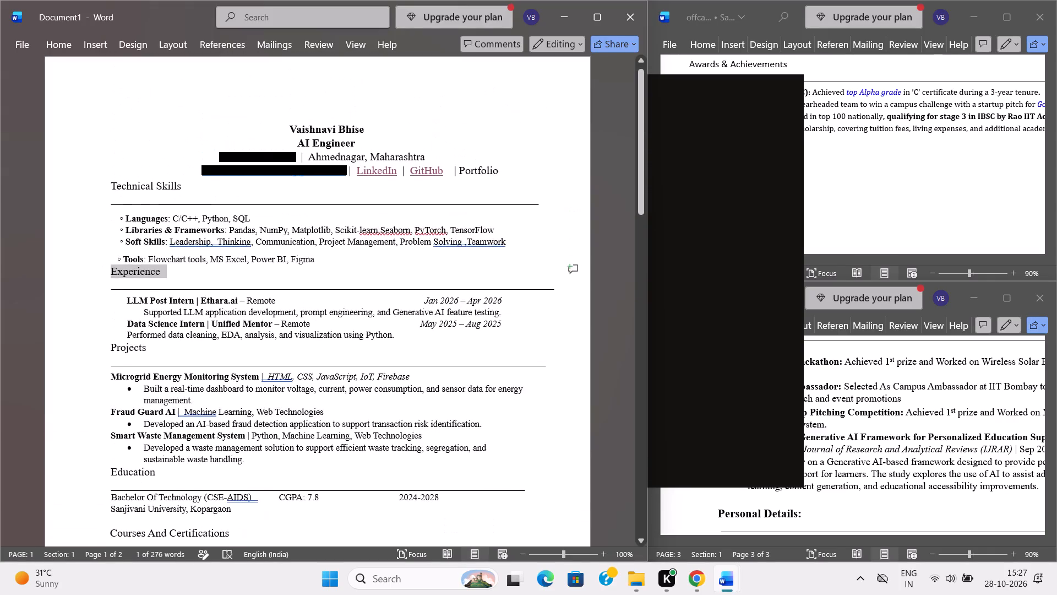
pyautogui.scroll(-6, 299, 280)
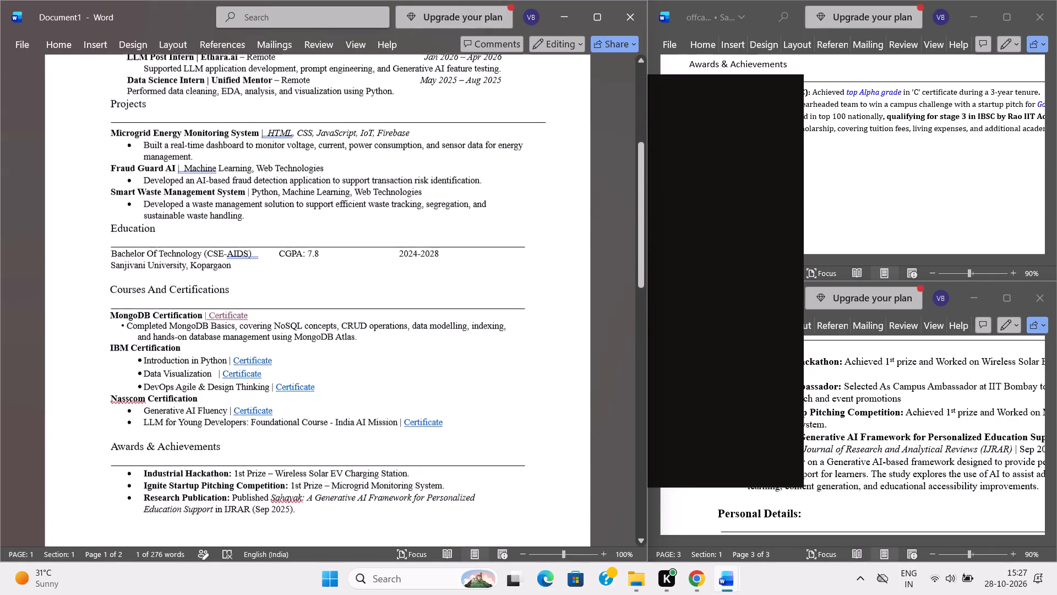
pyautogui.scroll(-2, 299, 280)
pyautogui.scroll(1, 299, 280)
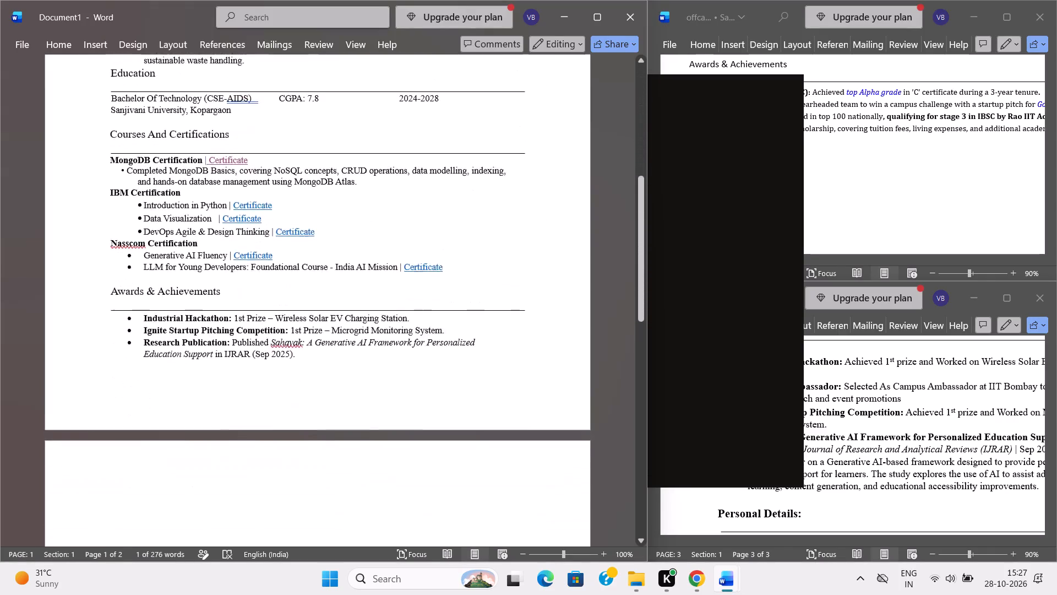
pyautogui.scroll(5, 299, 280)
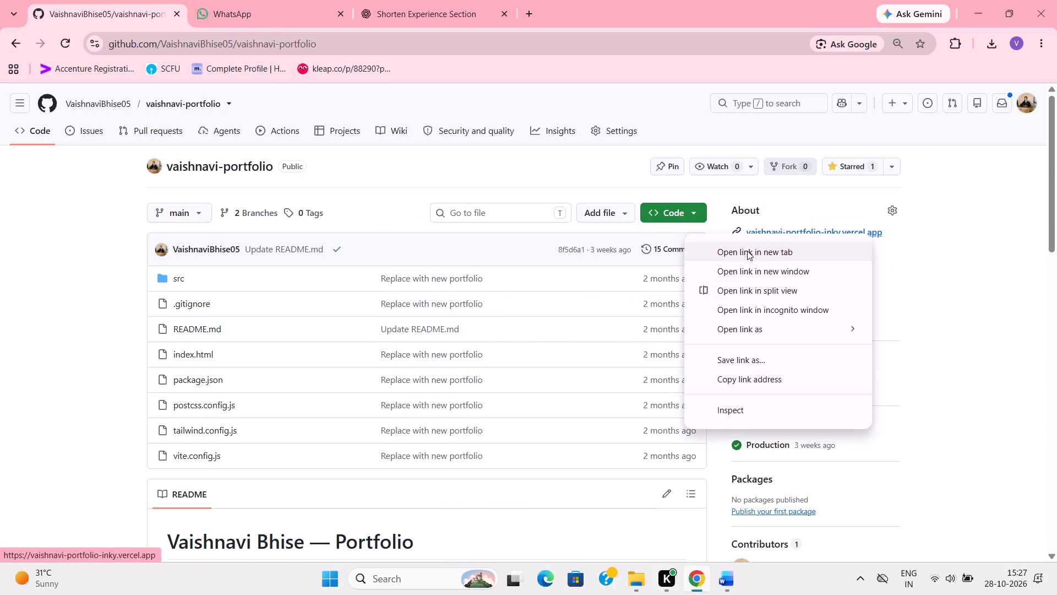
pyautogui.click(742, 372)
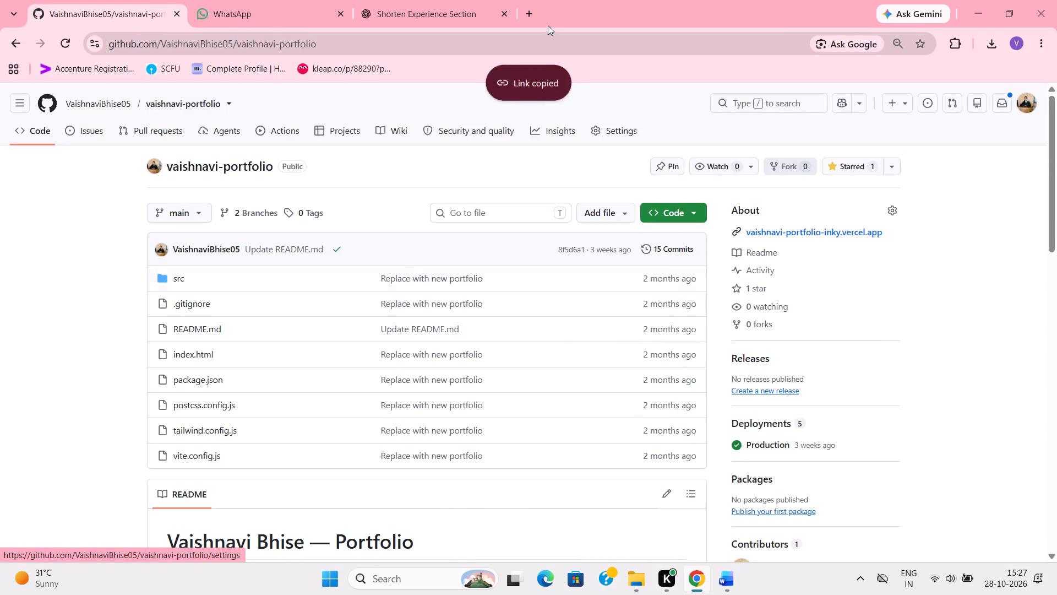
# Open the copied portfolio address in a new browser tab to check it, and close that tab.
pyautogui.click(534, 8)
pyautogui.click(490, 42)
pyautogui.hotkey('ctrl', 'v')
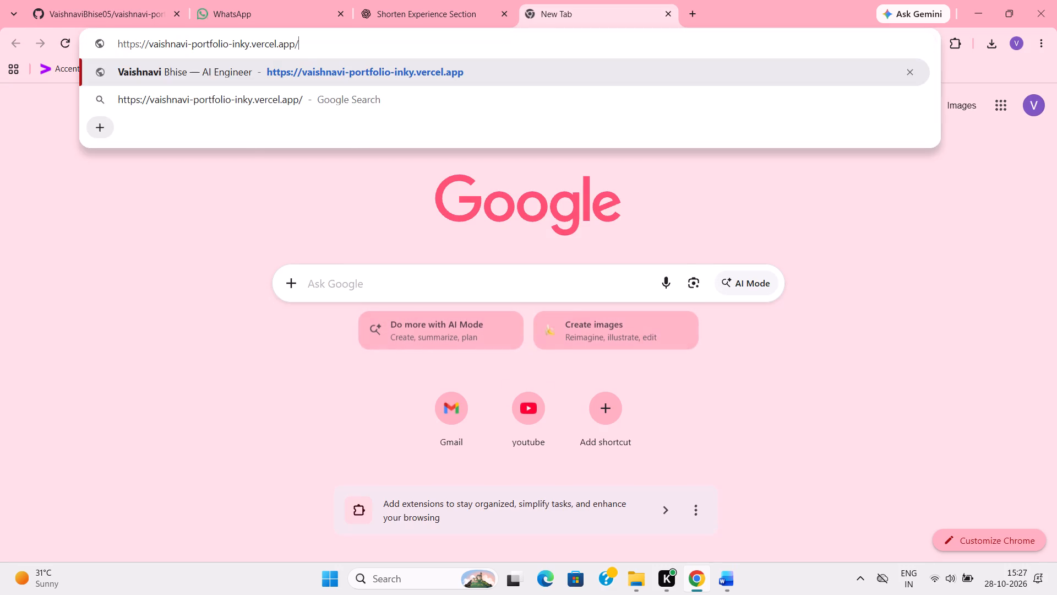
pyautogui.press('Return')
pyautogui.click(666, 12)
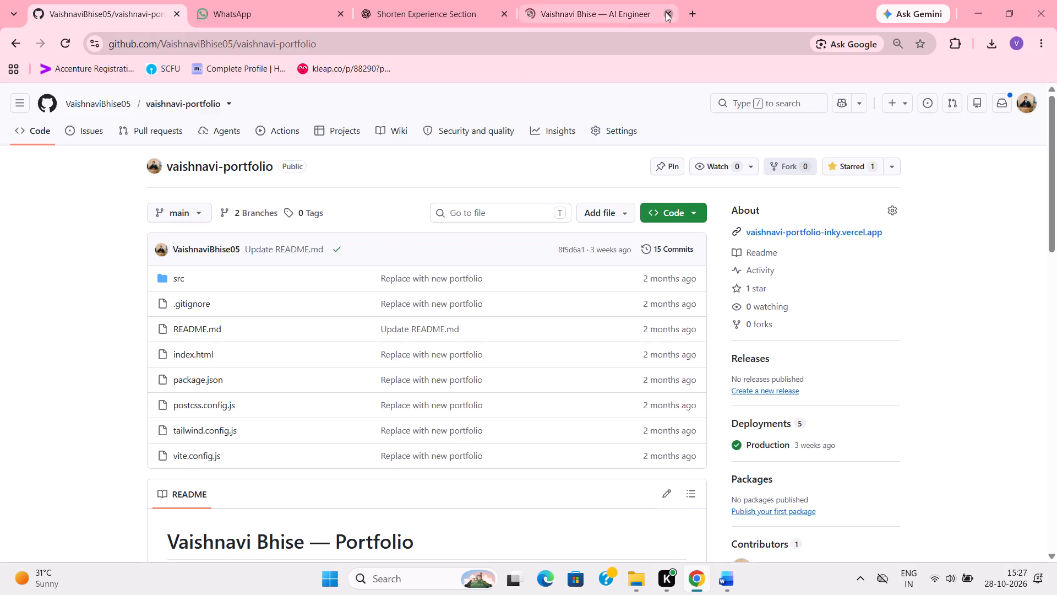
# Switch to the new resume in Word and hyperlink the word Portfolio in the header to the copied portfolio website address.
pyautogui.click(721, 574)
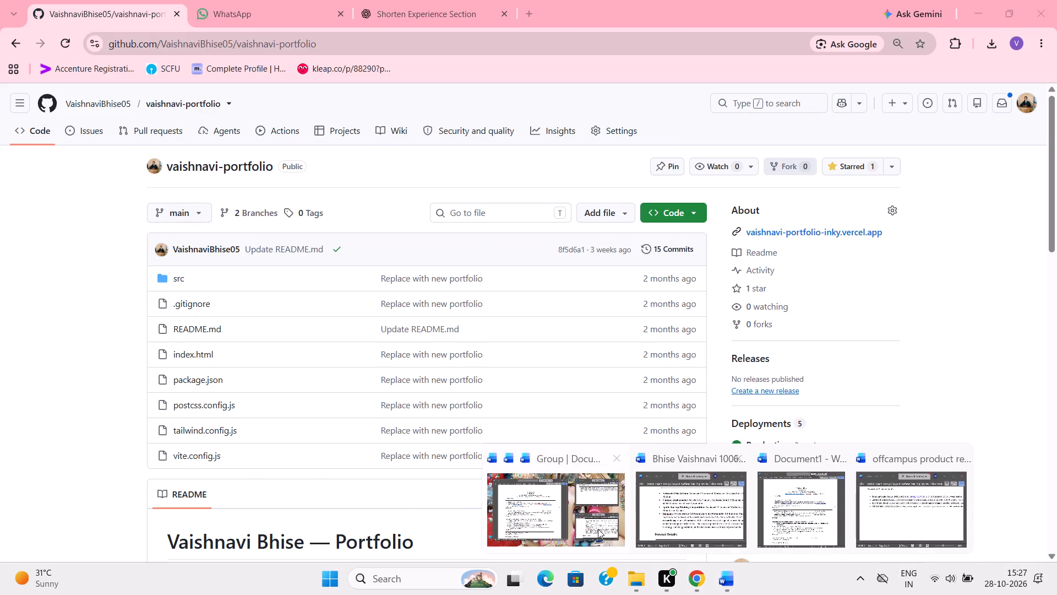
pyautogui.click(597, 528)
pyautogui.moveTo(501, 160); pyautogui.dragTo(477, 160)
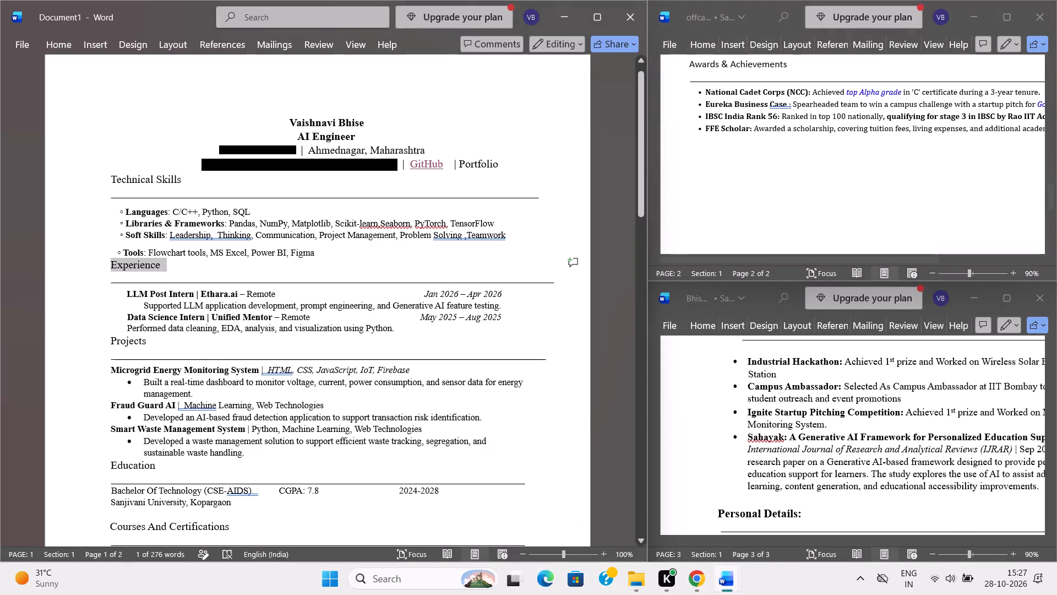
pyautogui.moveTo(477, 160); pyautogui.dragTo(461, 162)
pyautogui.moveTo(461, 162); pyautogui.dragTo(502, 161)
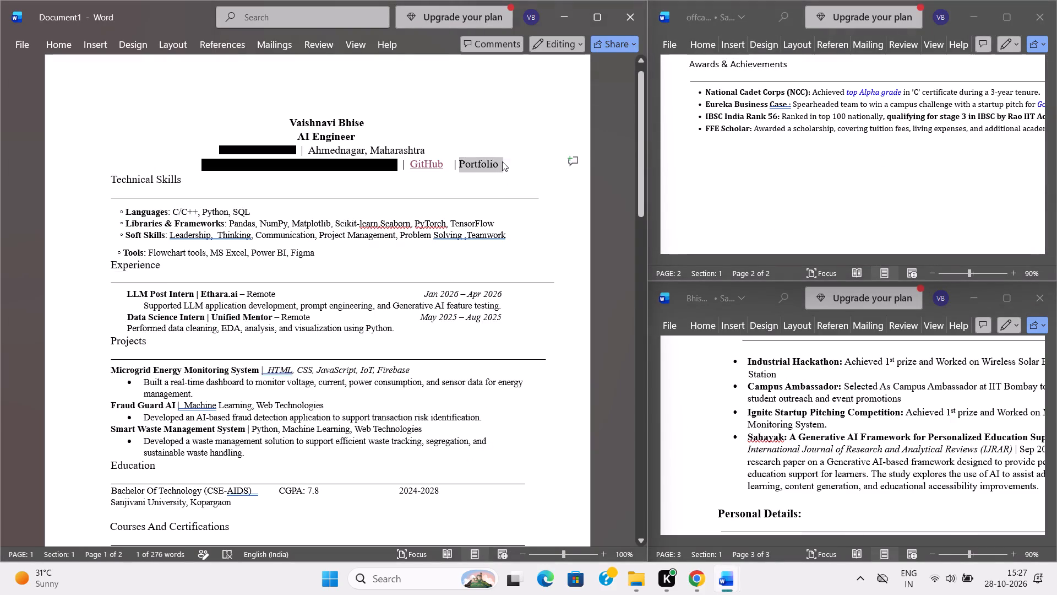
pyautogui.rightClick(488, 163)
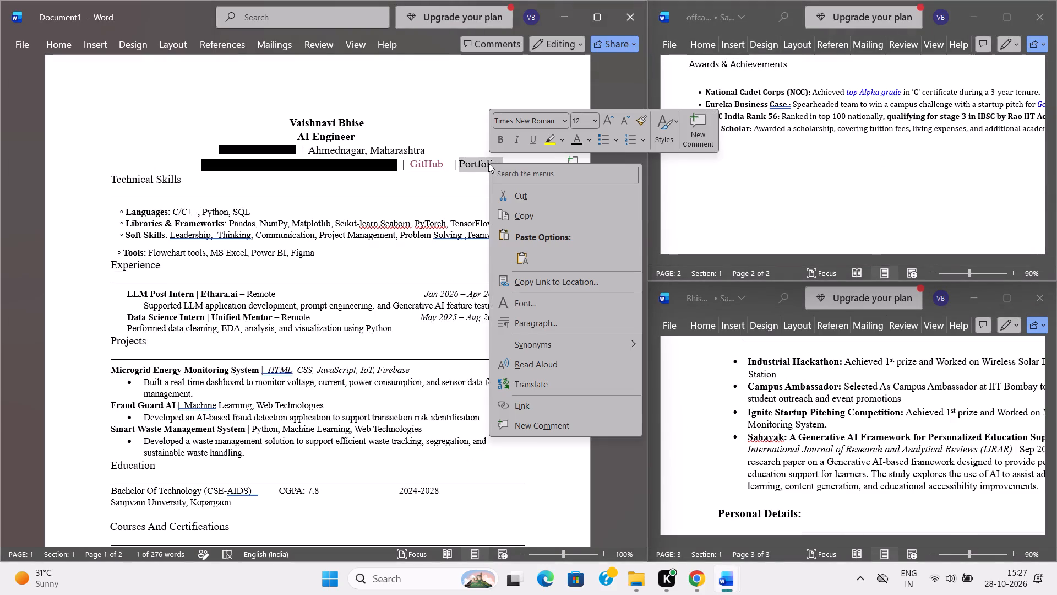
pyautogui.click(512, 414)
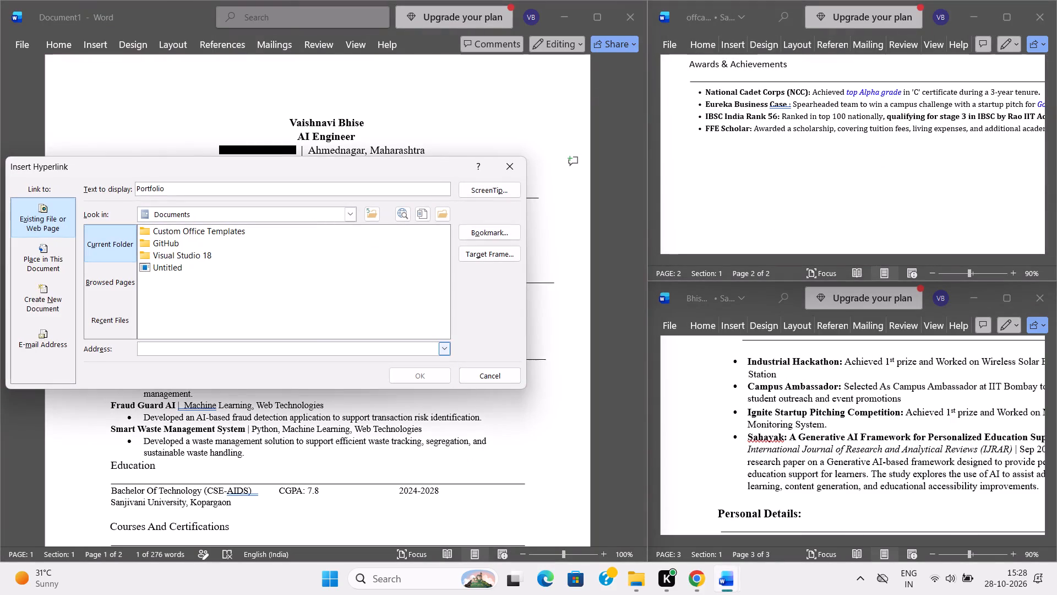
pyautogui.click(290, 350)
pyautogui.hotkey('ctrl', 'v')
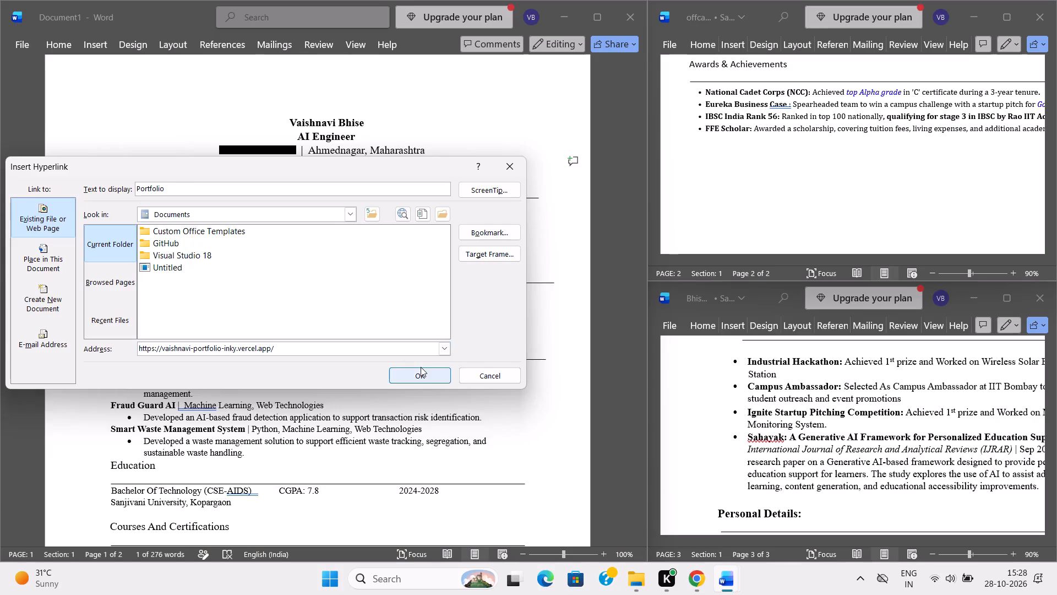
pyautogui.click(421, 367)
pyautogui.click(562, 120)
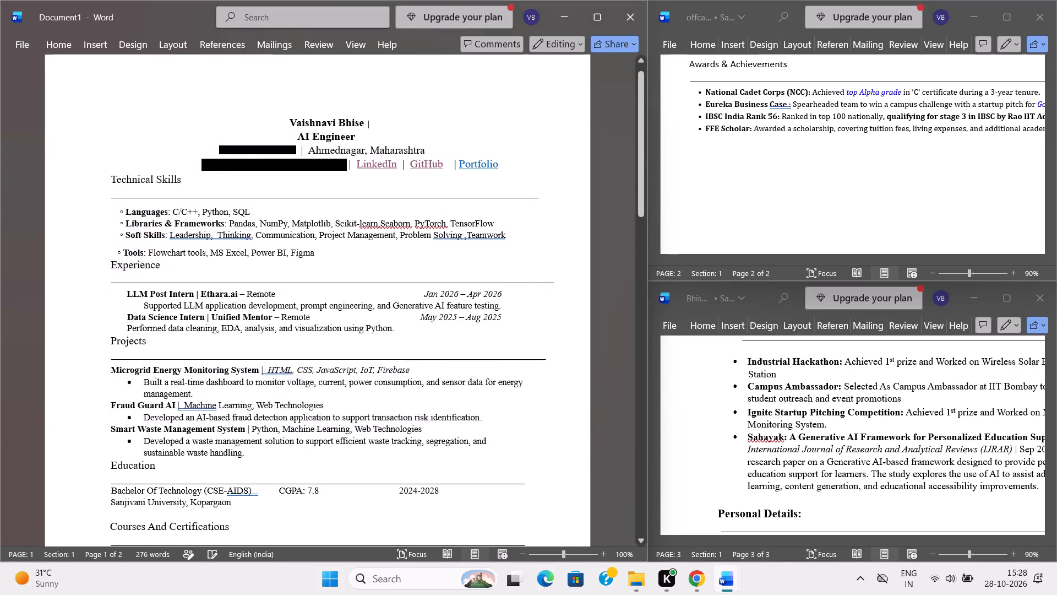
# Save the resume to the F: drive as a PDF named "one page resume VB".
pyautogui.click(18, 48)
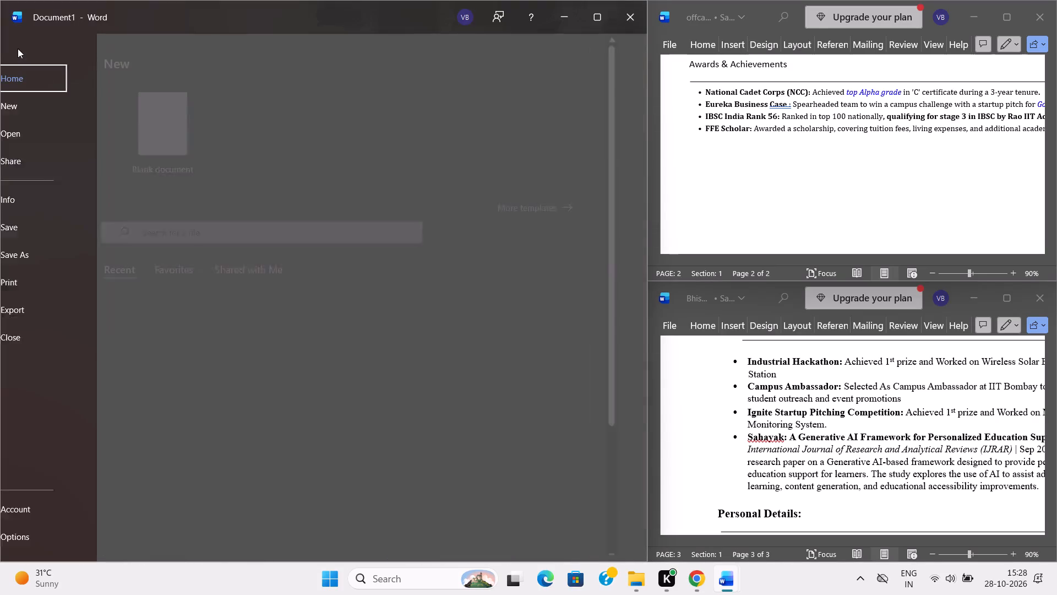
pyautogui.click(55, 251)
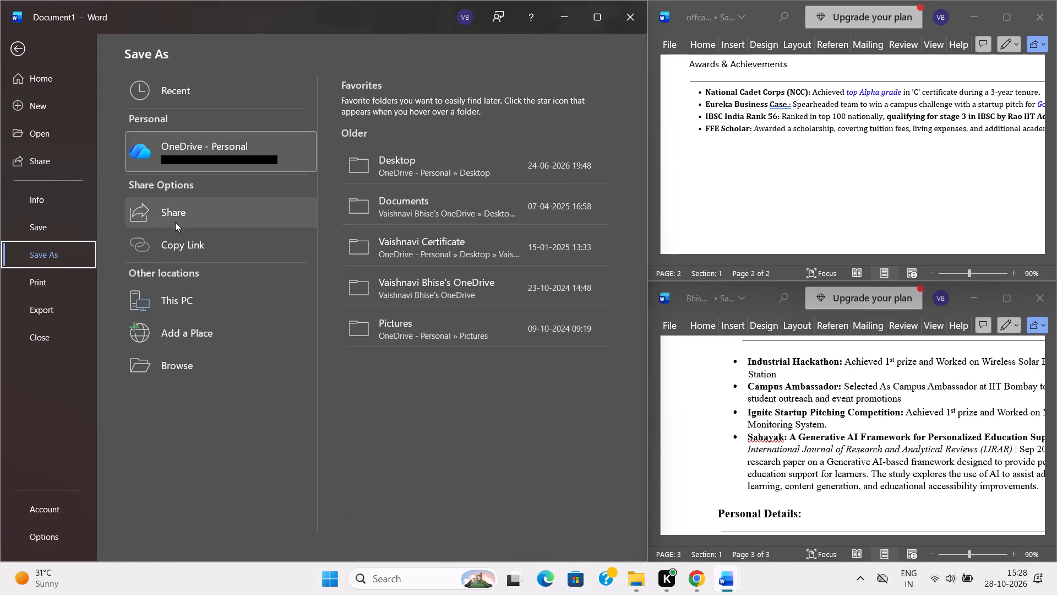
pyautogui.click(179, 271)
pyautogui.click(381, 163)
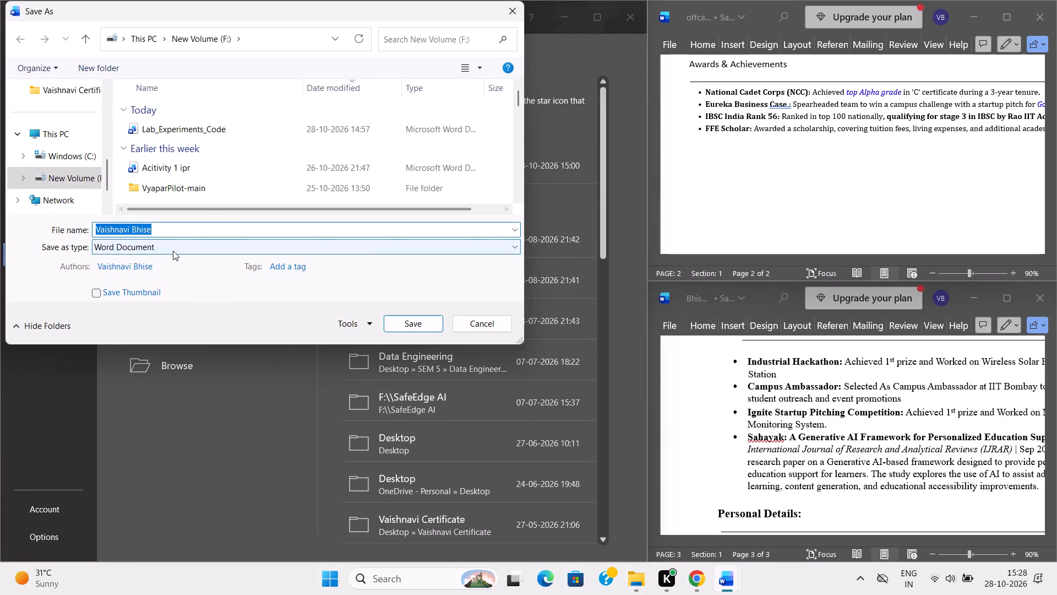
pyautogui.click(173, 251)
pyautogui.click(110, 328)
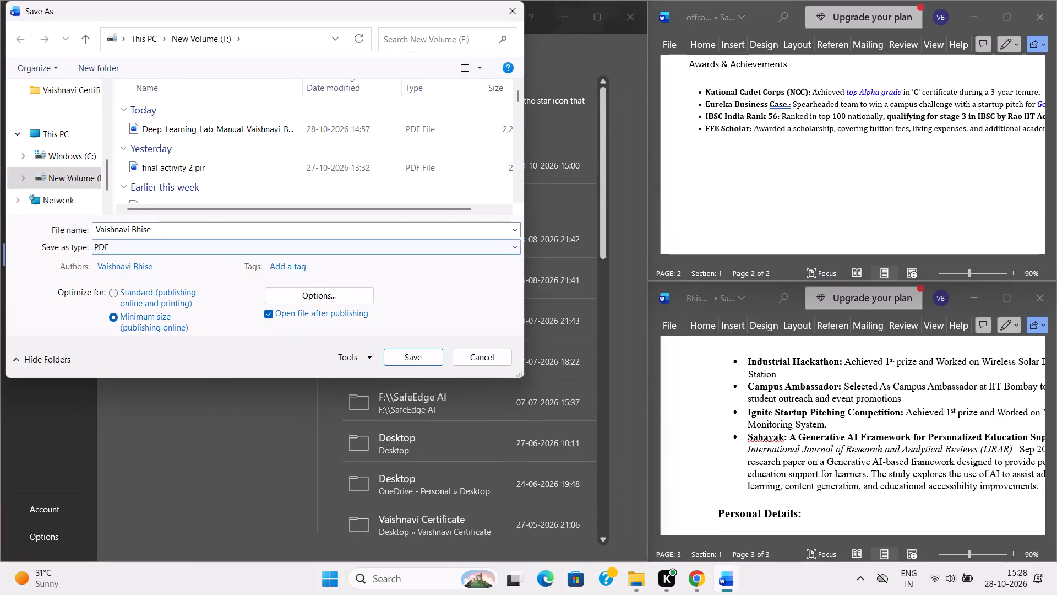
pyautogui.click(173, 228)
pyautogui.write('one page resume vb')
pyautogui.press('BackSpace')
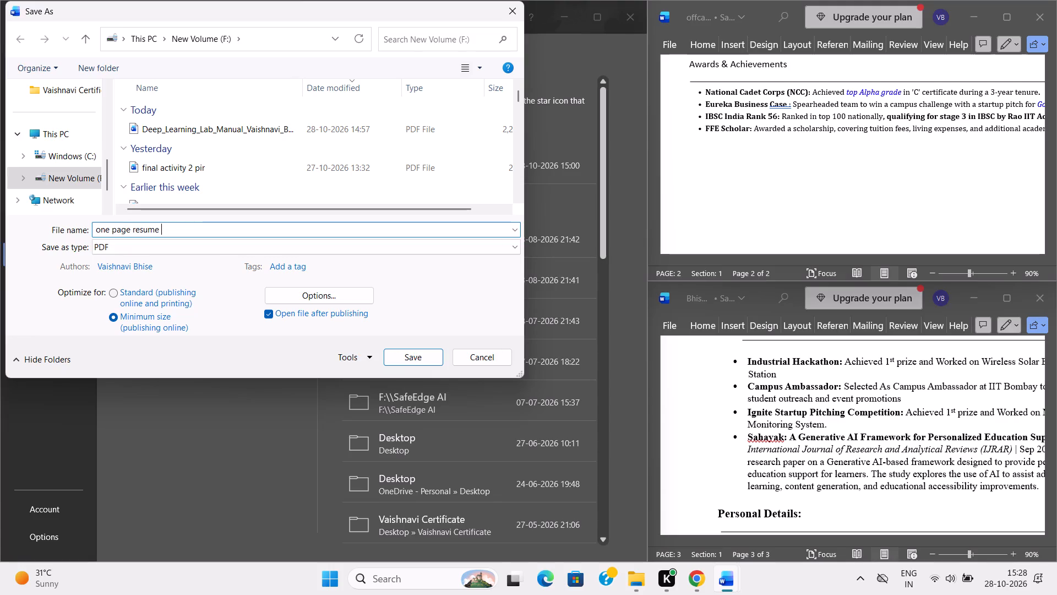
pyautogui.write('VB')
pyautogui.click(412, 360)
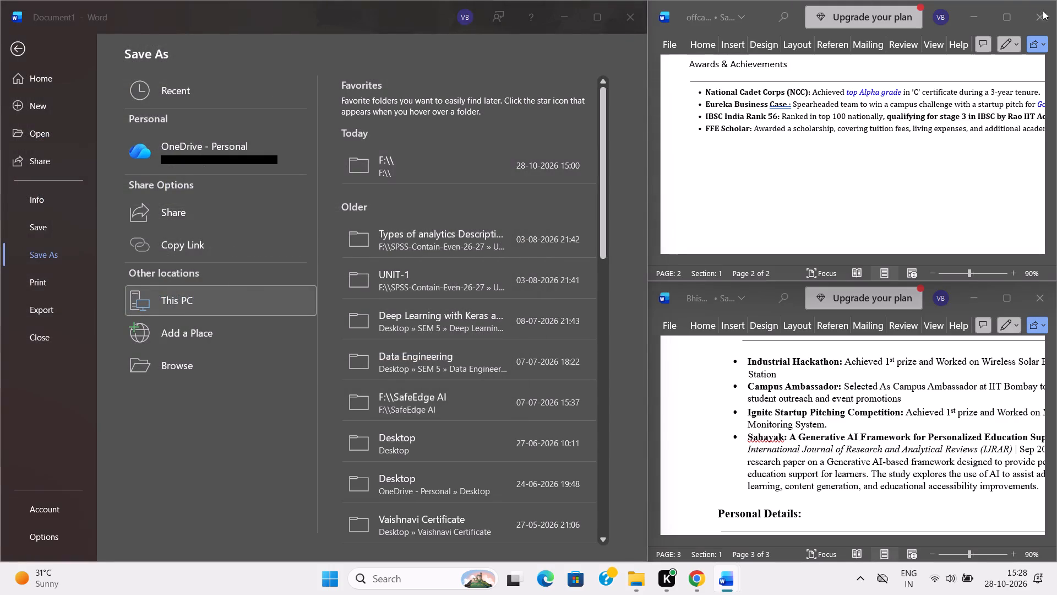
# Close the new resume without saving its Word file, and close the two reference resume documents.
pyautogui.click(1043, 21)
pyautogui.click(411, 316)
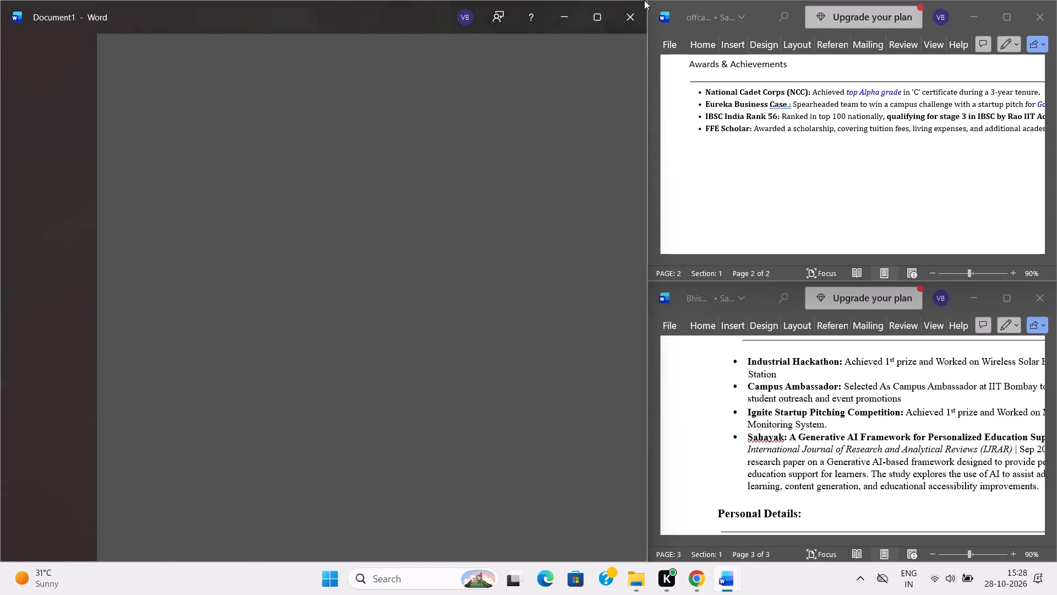
pyautogui.click(643, 18)
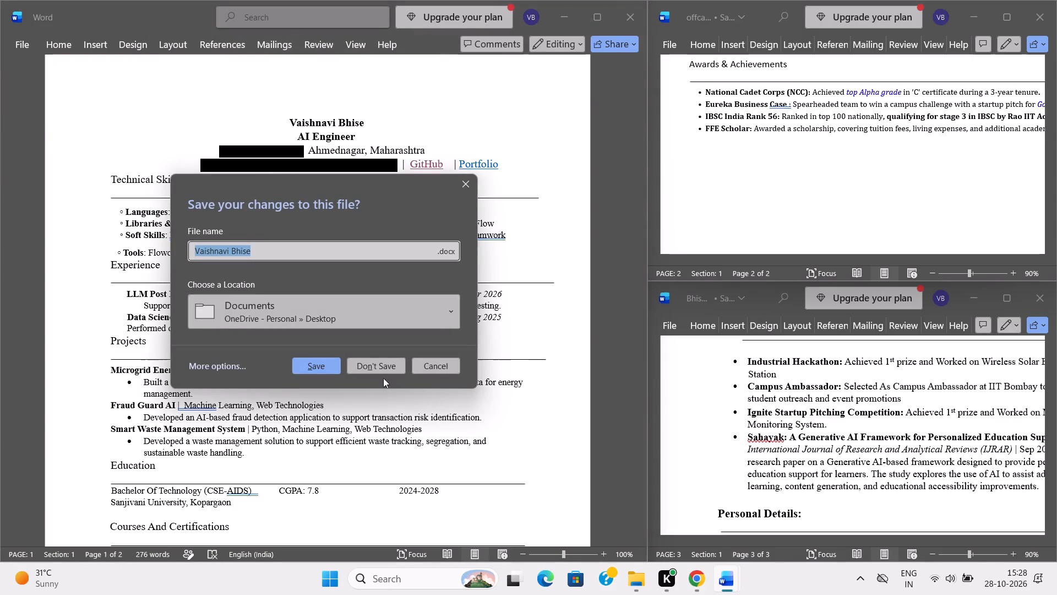
pyautogui.click(377, 371)
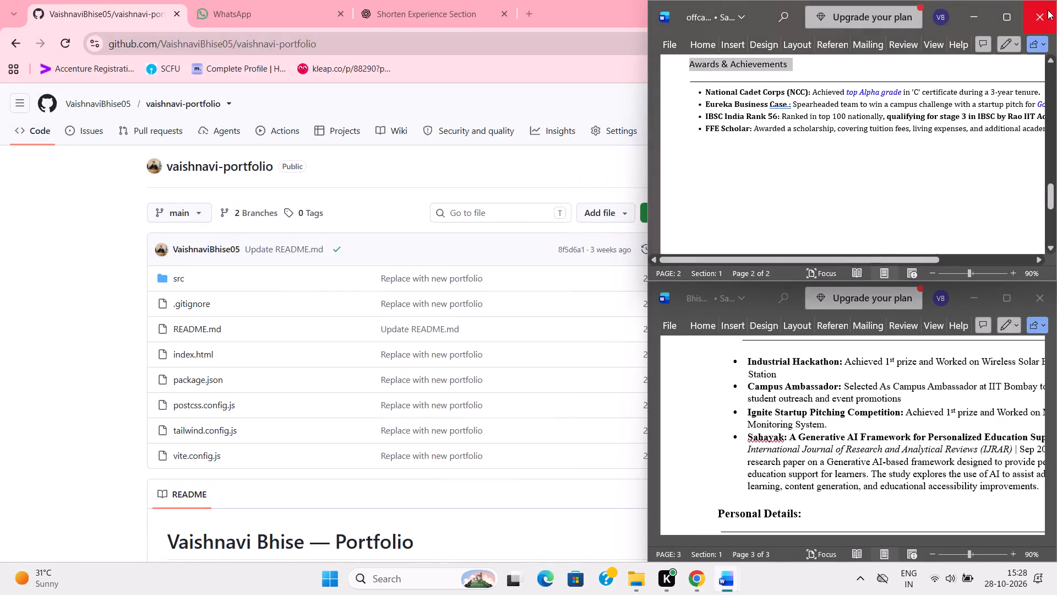
pyautogui.click(1048, 10)
pyautogui.click(1045, 297)
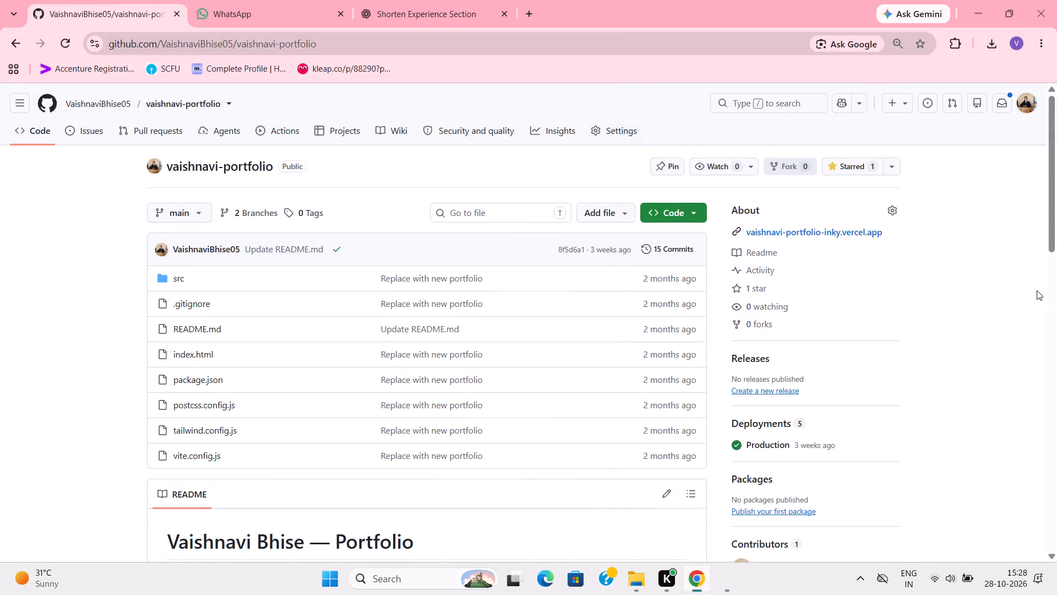
# Close the Shorten Experience Section tab in Chrome.
pyautogui.click(503, 13)
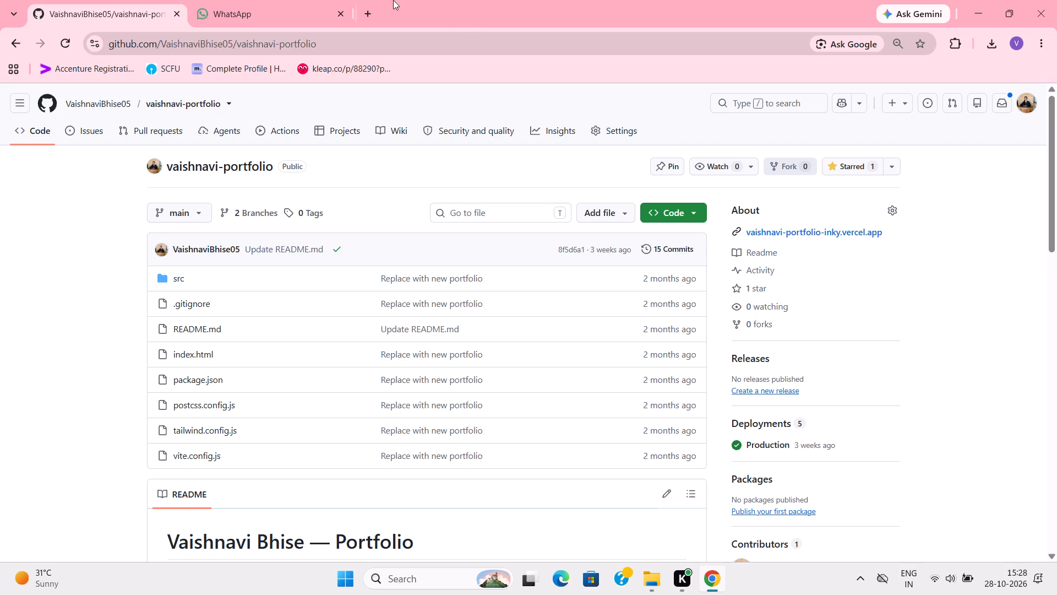